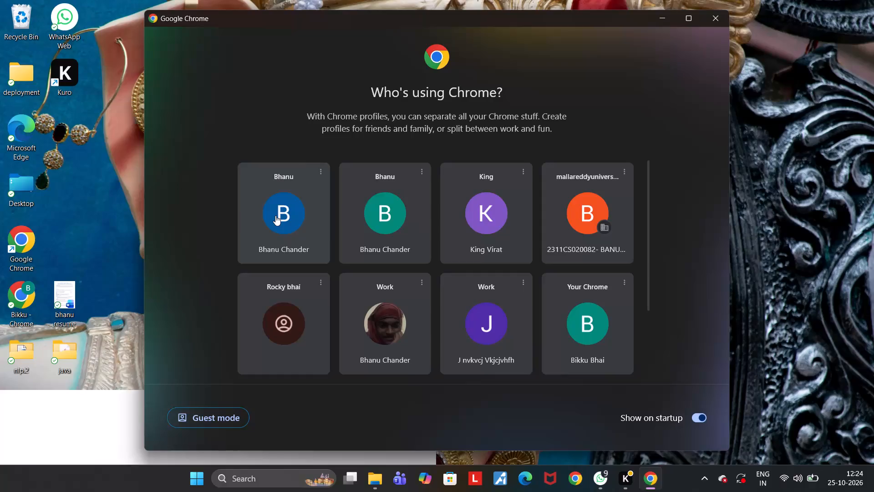
# Open Chrome with the profile that has the blue B avatar and maximize its window.
pyautogui.click(275, 215)
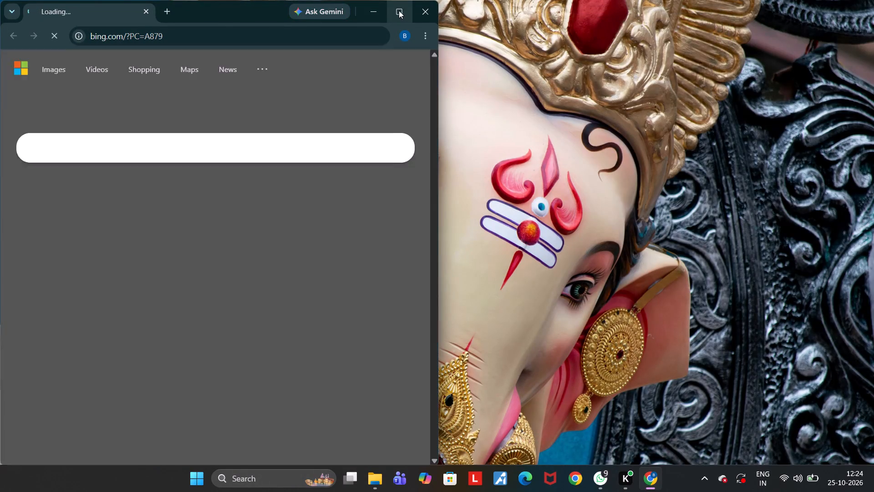
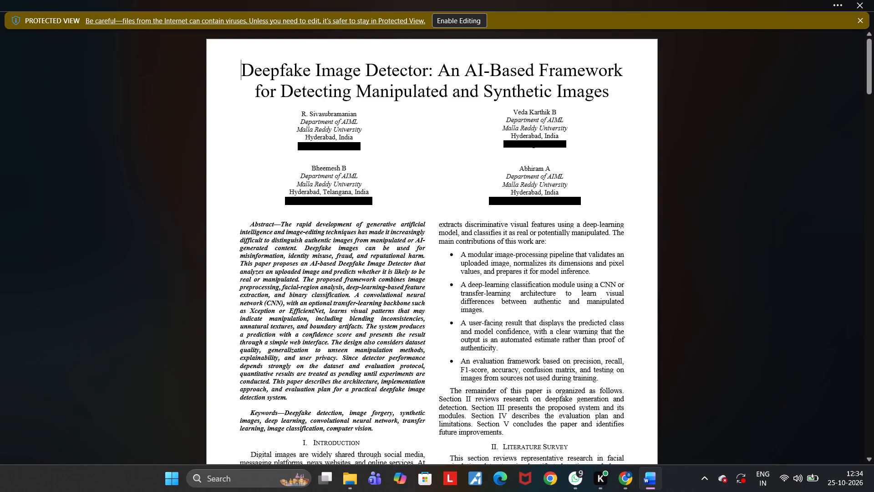
# Examine the paper's layout and content from the title page to the planned evaluation metrics table, and return to the title.
pyautogui.click(554, 110)
pyautogui.scroll(-1, 554, 110)
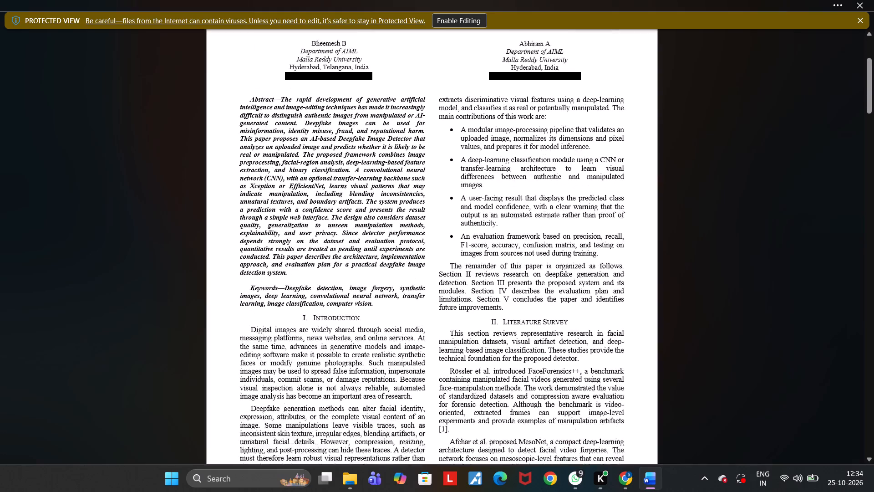
pyautogui.scroll(-1, 554, 110)
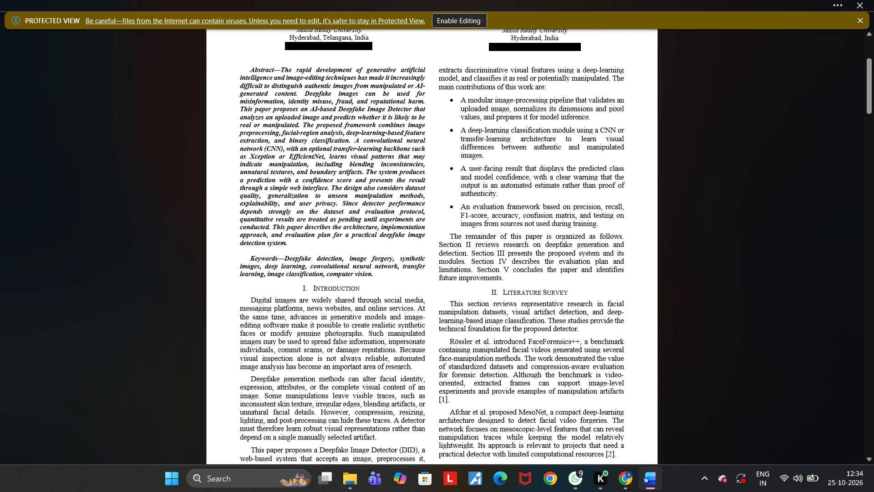
pyautogui.scroll(-1, 554, 110)
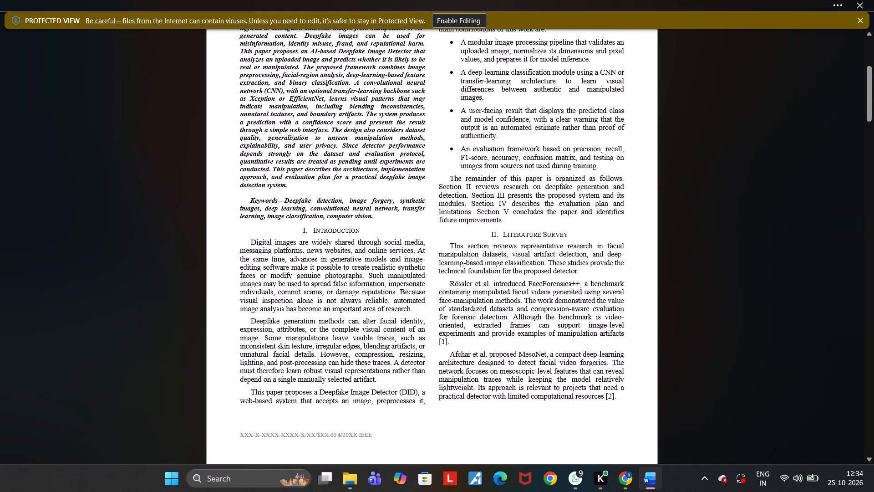
pyautogui.scroll(-1, 554, 110)
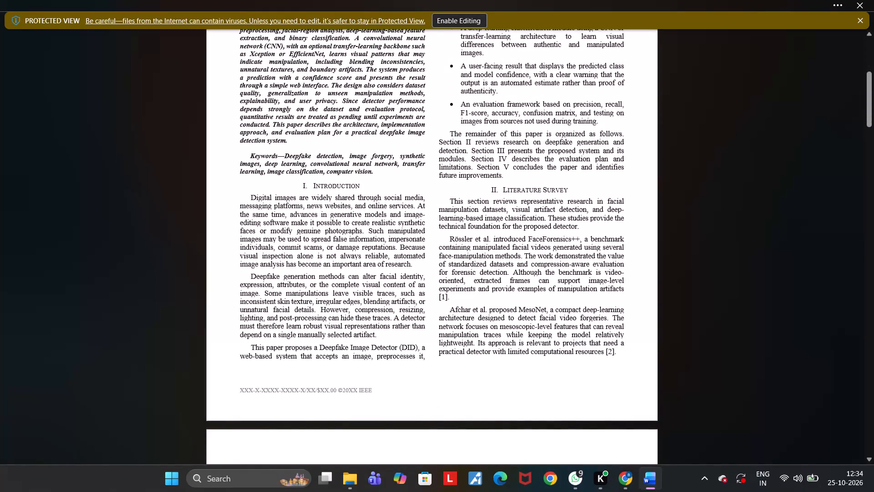
pyautogui.scroll(-4, 554, 110)
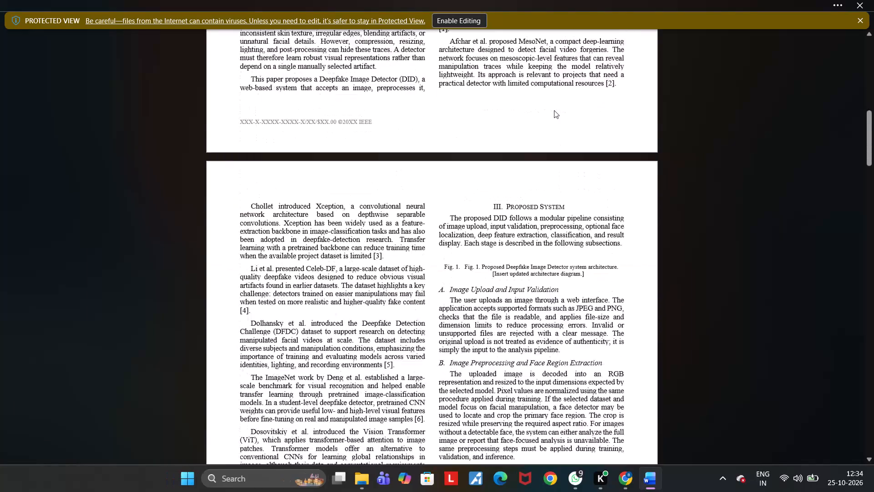
pyautogui.scroll(-5, 554, 110)
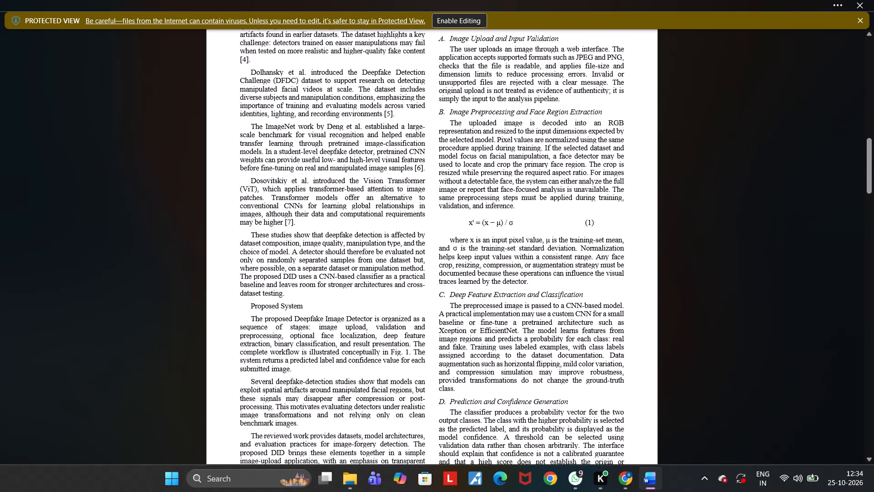
pyautogui.scroll(-7, 554, 110)
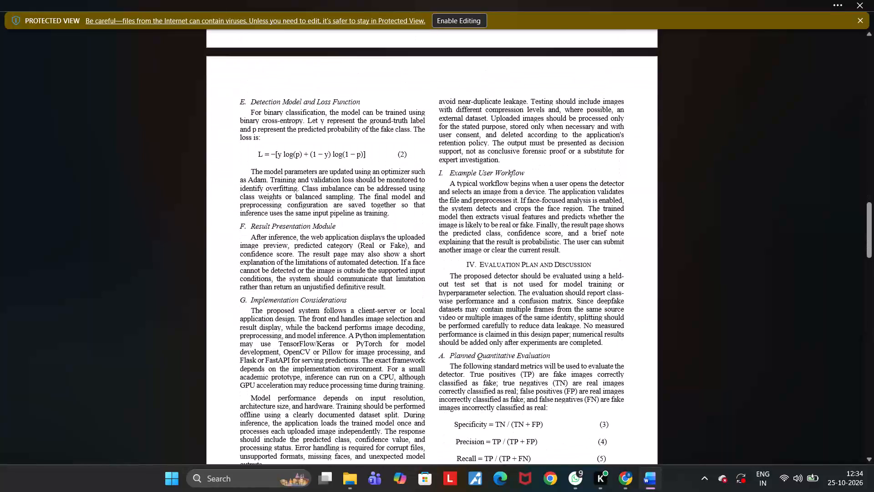
pyautogui.scroll(-2, 554, 110)
pyautogui.scroll(3, 554, 110)
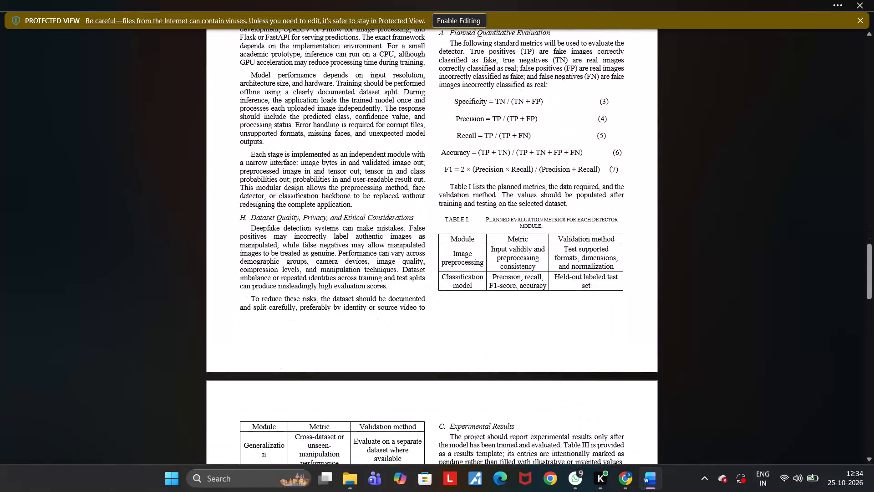
pyautogui.scroll(5, 554, 110)
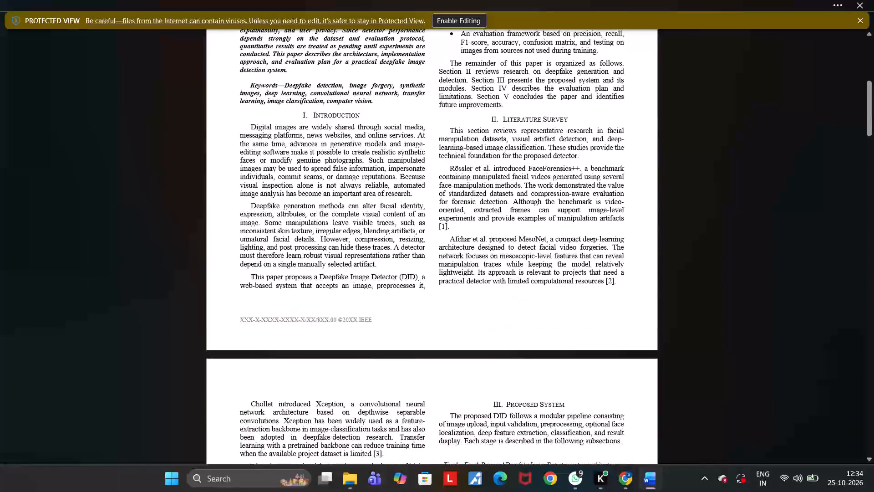
pyautogui.scroll(4, 554, 110)
# Reread the abstract, introduction, literature survey and Proposed System section, including the Fig. 1 architecture diagram placeholder.
pyautogui.scroll(-1, 554, 110)
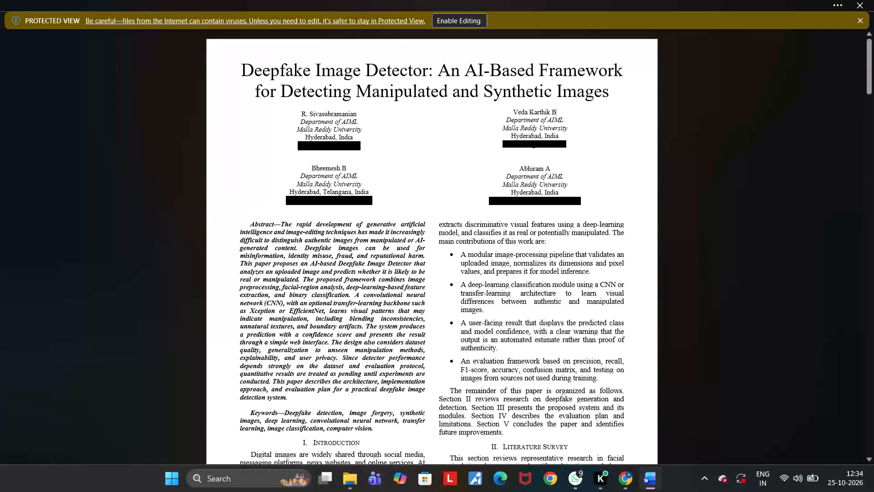
pyautogui.scroll(-3, 554, 110)
pyautogui.scroll(1, 554, 110)
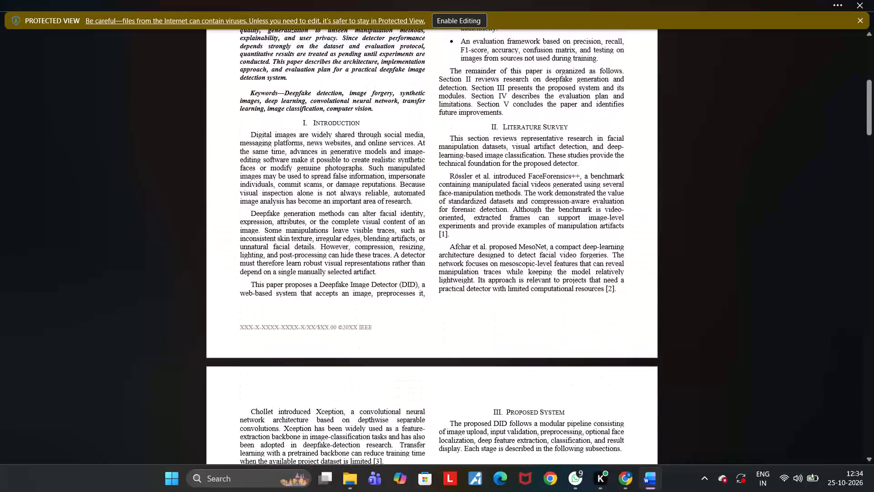
pyautogui.scroll(5, 554, 110)
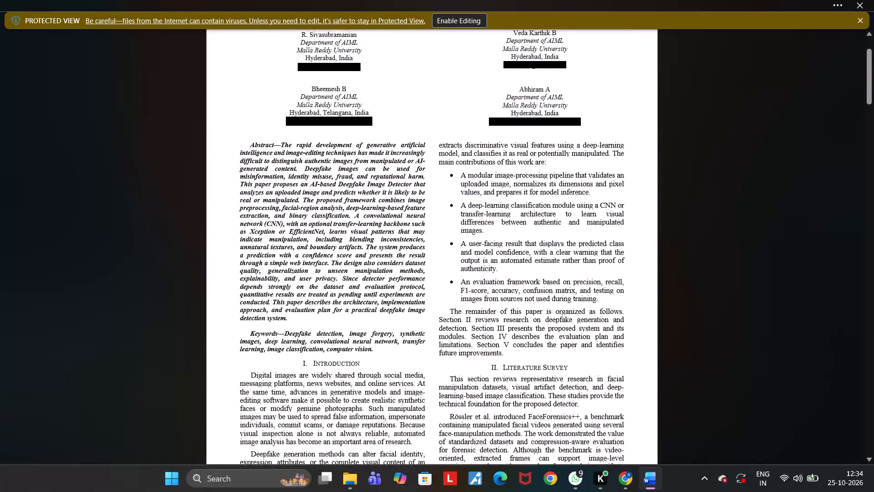
pyautogui.scroll(-2, 554, 110)
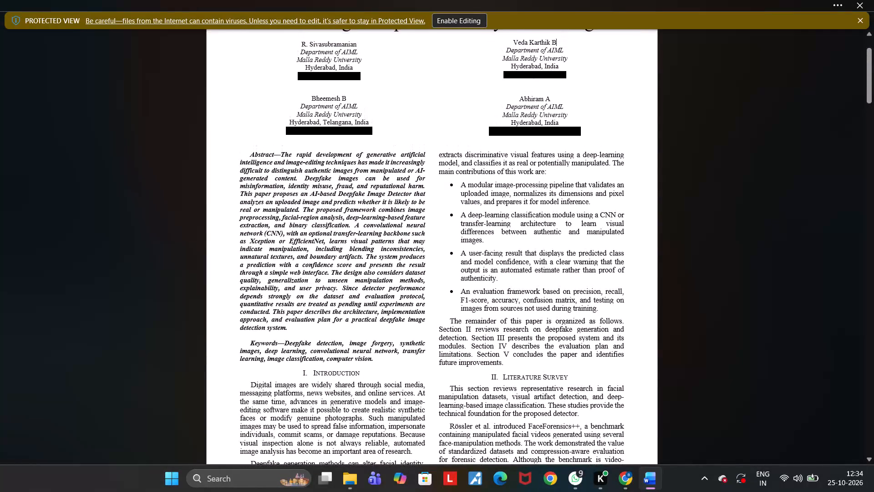
pyautogui.scroll(-1, 554, 110)
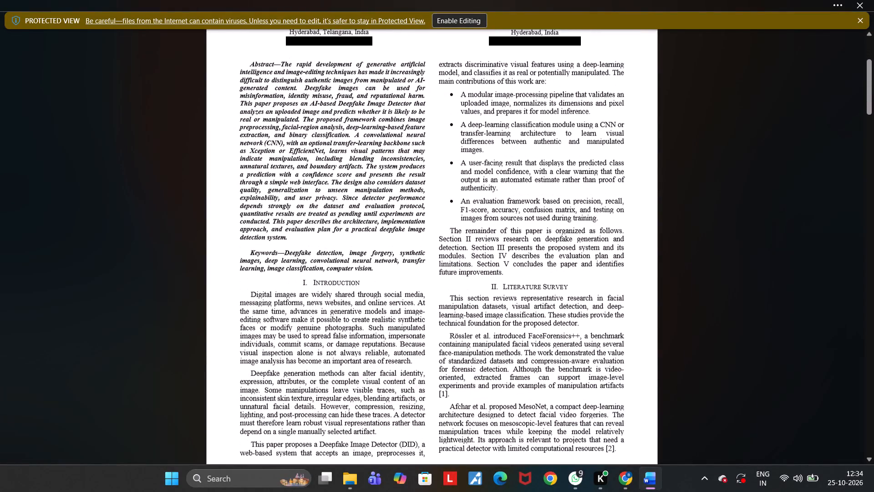
pyautogui.scroll(-3, 554, 110)
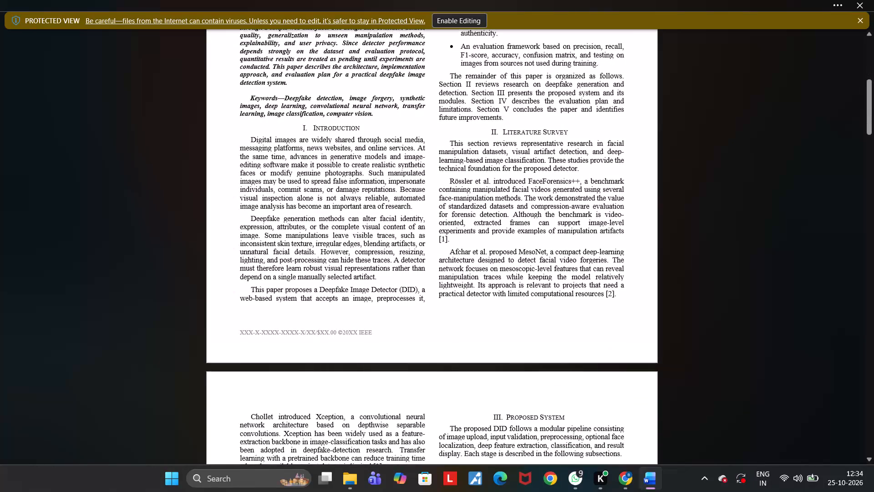
pyautogui.scroll(-1, 554, 110)
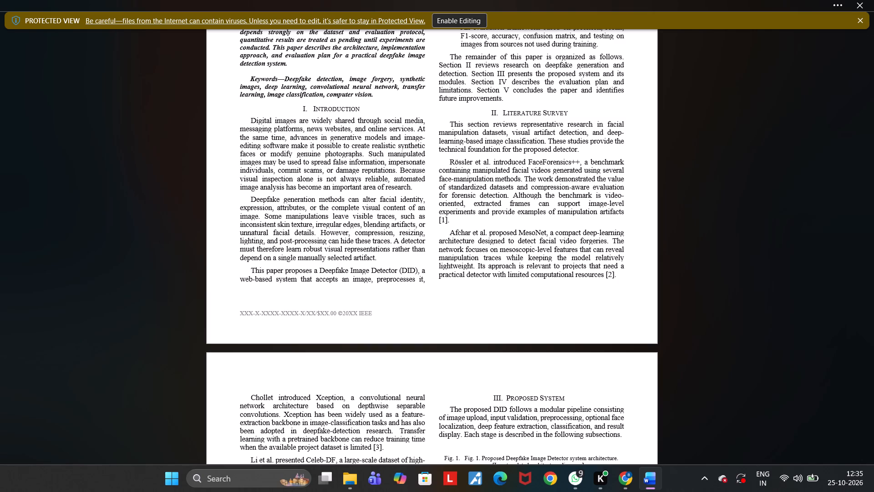
pyautogui.scroll(-1, 554, 110)
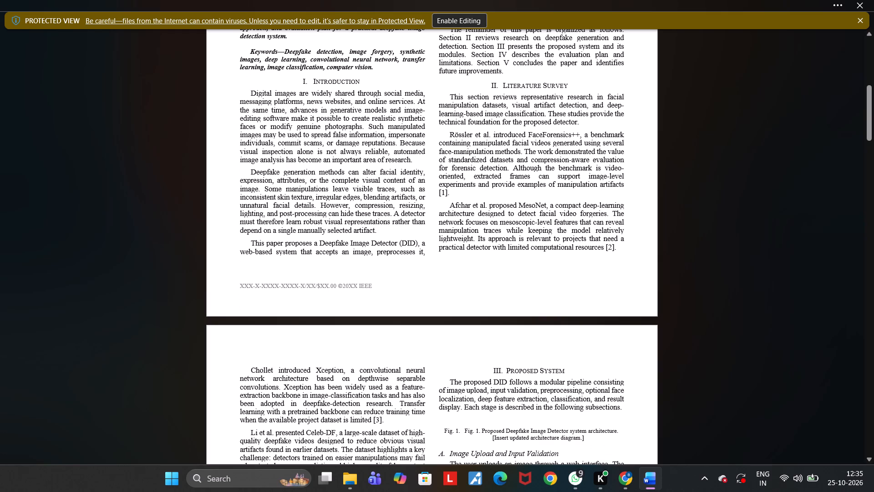
pyautogui.scroll(-2, 554, 110)
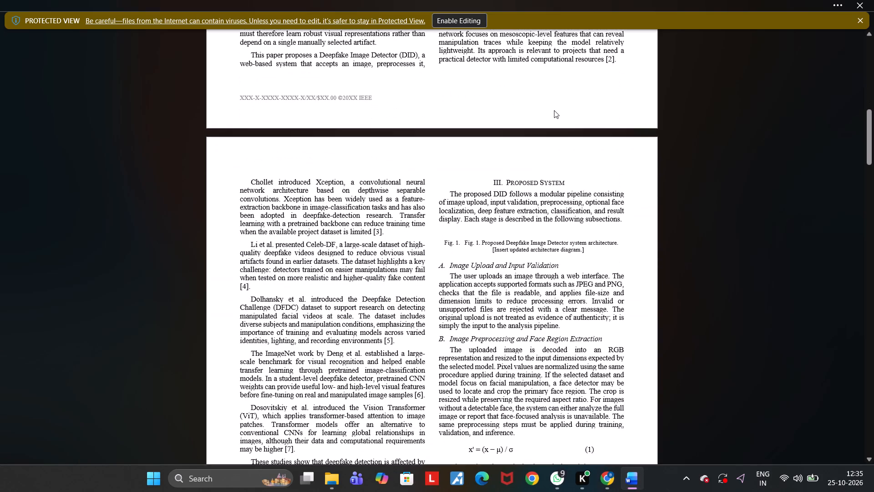
pyautogui.scroll(-1, 554, 110)
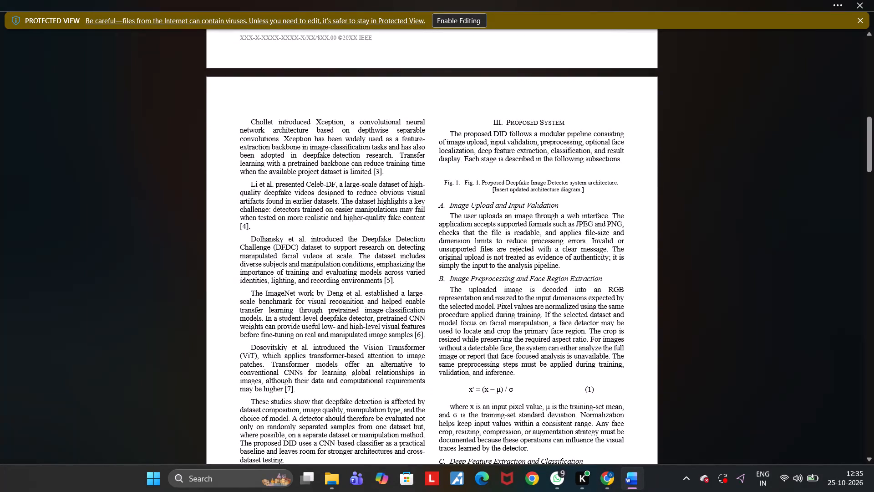
# Read the paper from the Proposed System section through the implementation and ethics subsections to the planned evaluation formulas and Table I.
pyautogui.scroll(-1, 554, 110)
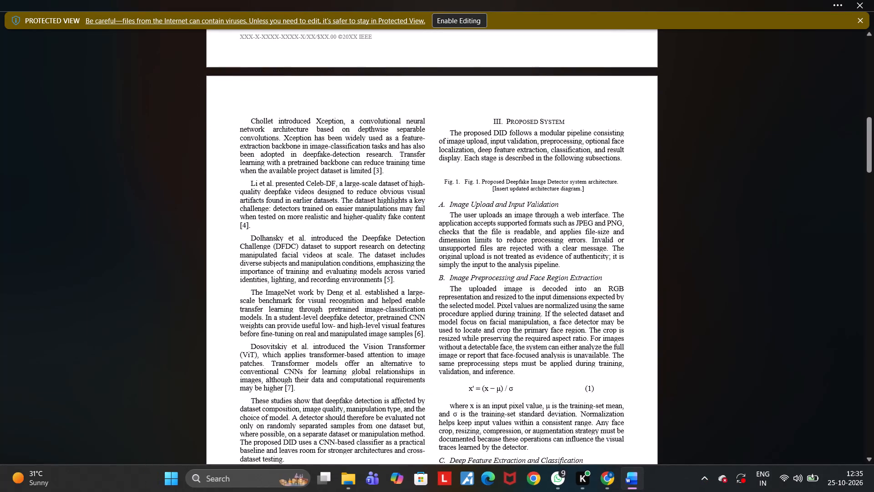
pyautogui.scroll(-1, 554, 110)
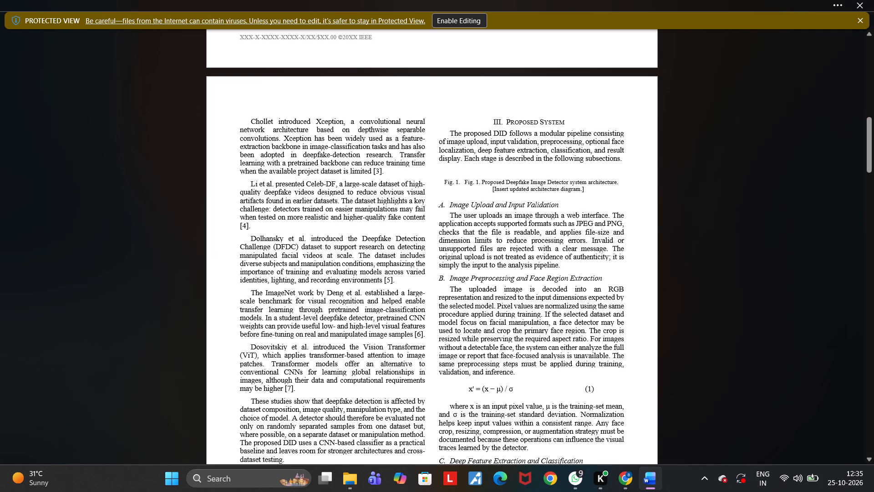
pyautogui.scroll(-1, 554, 110)
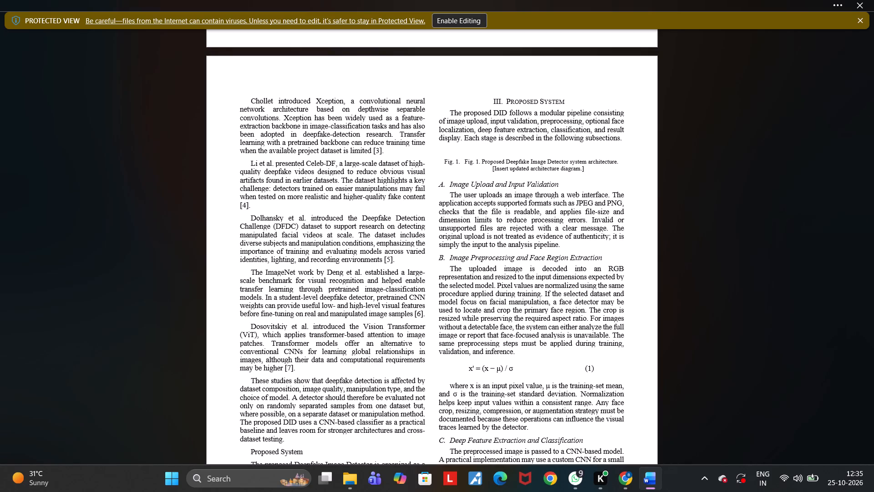
pyautogui.scroll(-3, 554, 110)
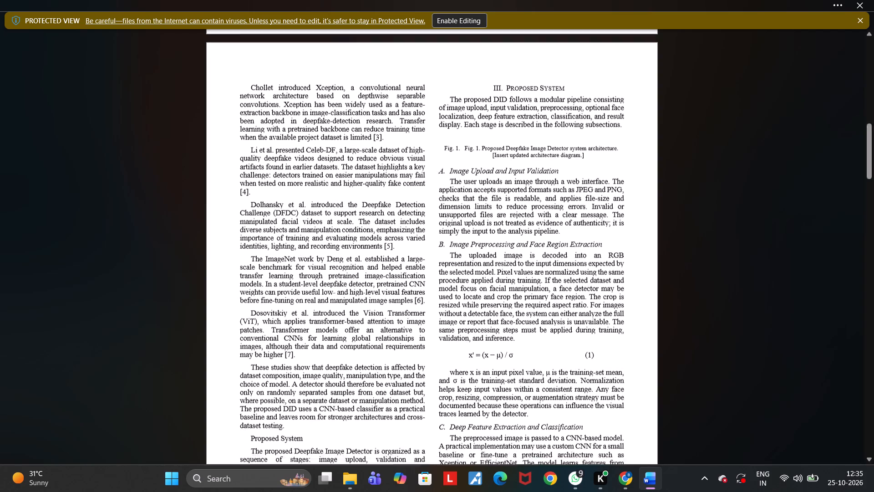
pyautogui.scroll(-12, 554, 110)
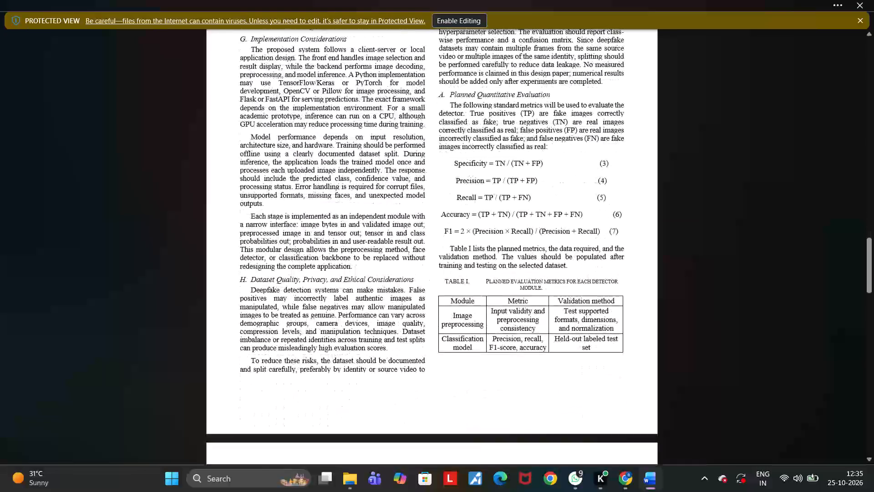
pyautogui.scroll(-1, 554, 110)
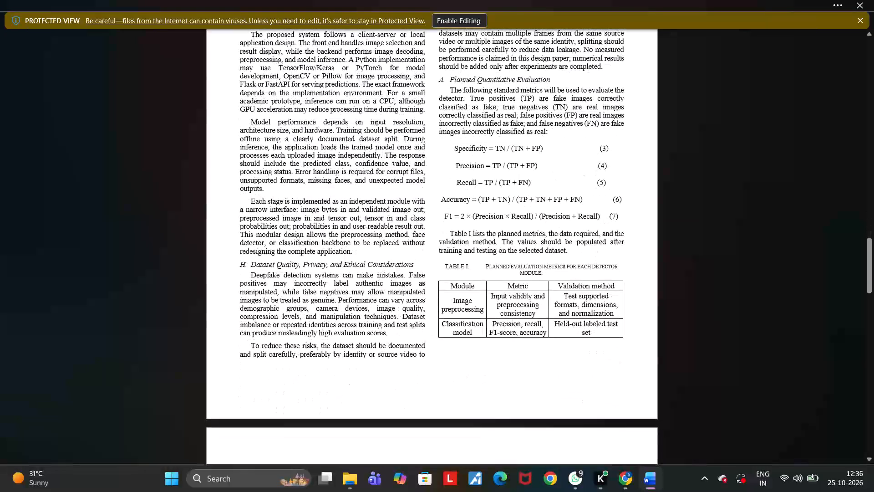
# Review the comparison and results tables, the Fig. 2 and Fig. 3 placeholders, the conclusion, the acknowledgment and the references.
pyautogui.scroll(-6, 554, 110)
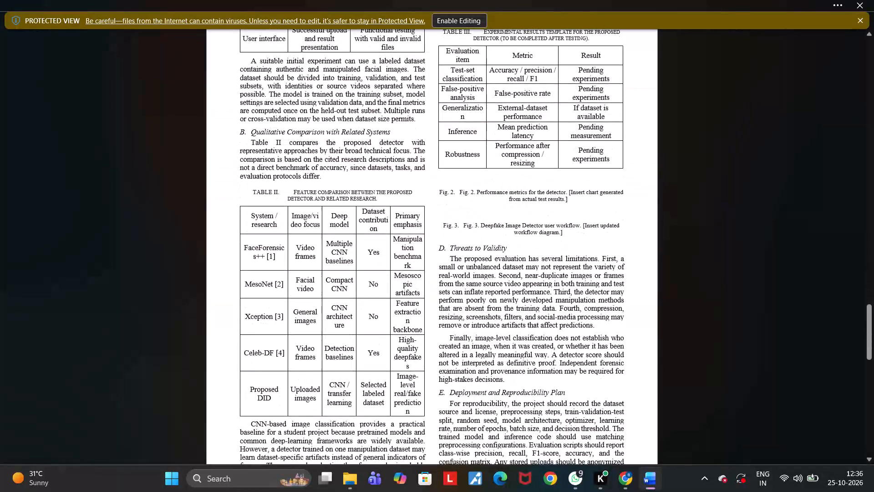
pyautogui.scroll(-9, 554, 110)
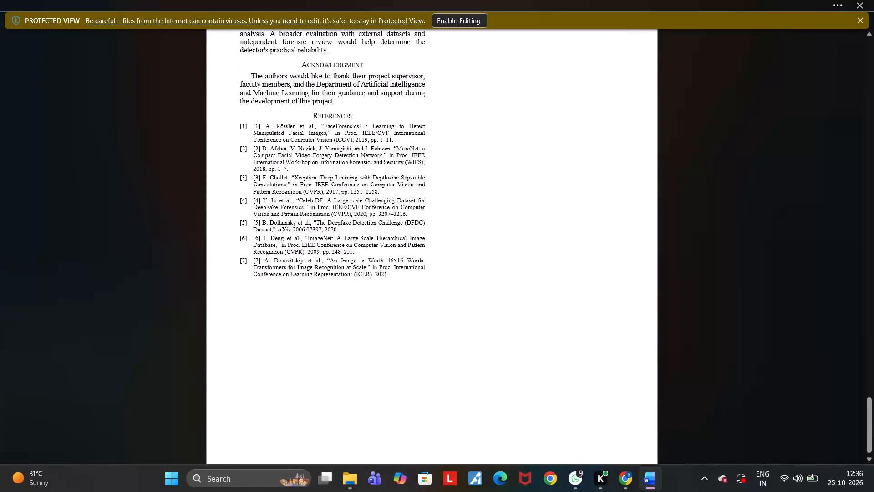
pyautogui.scroll(-1, 554, 110)
pyautogui.scroll(2, 554, 110)
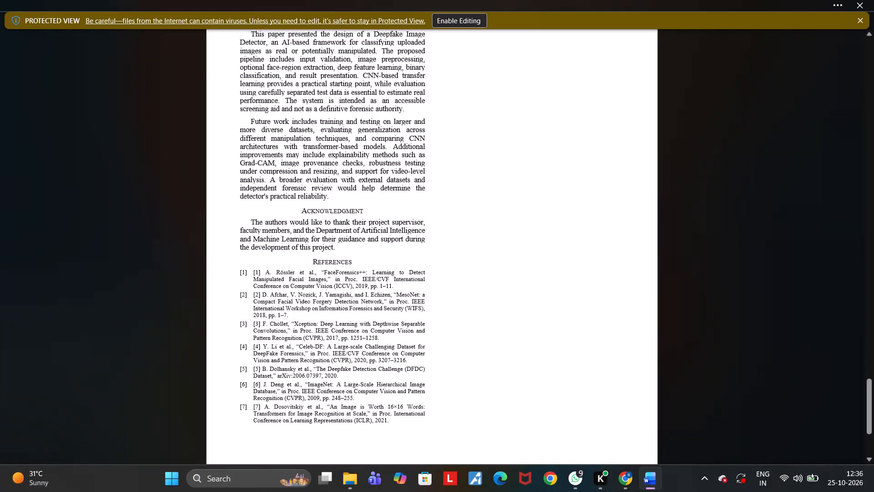
pyautogui.scroll(1, 554, 110)
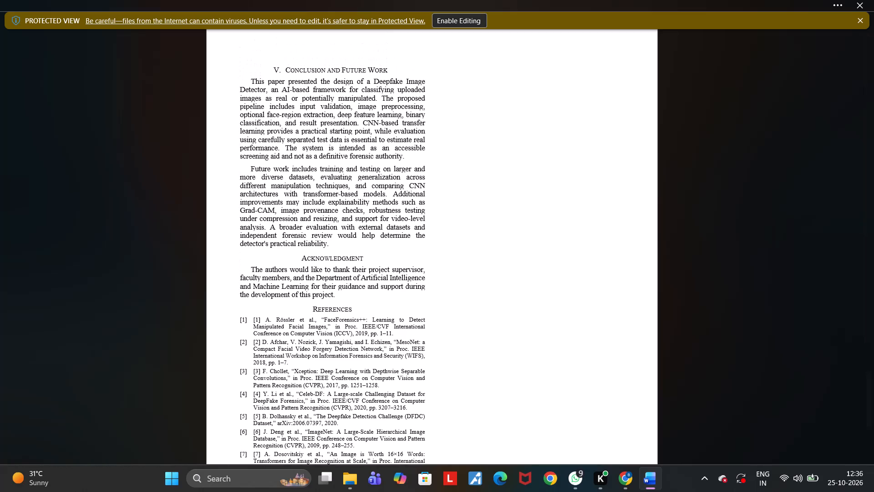
# Return to the title page and look over the abstract, introduction and literature survey down to the start of the Proposed System section.
pyautogui.scroll(6, 554, 110)
pyautogui.scroll(16, 554, 110)
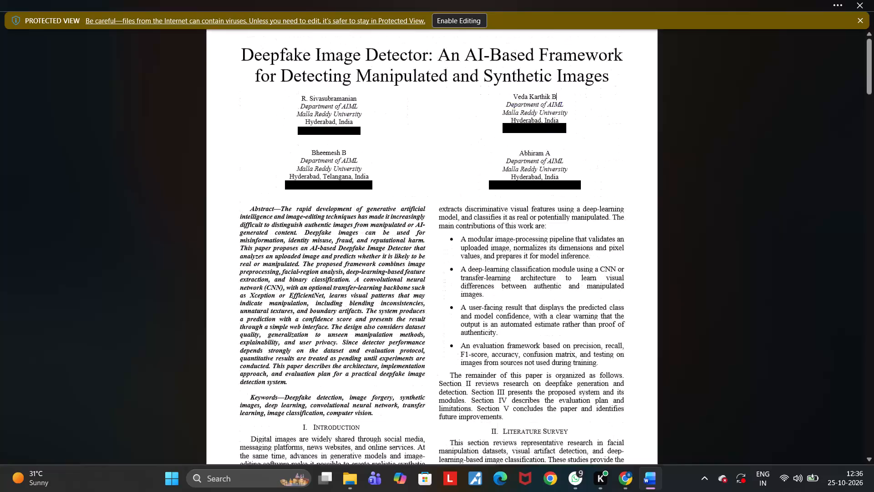
pyautogui.scroll(-2, 554, 110)
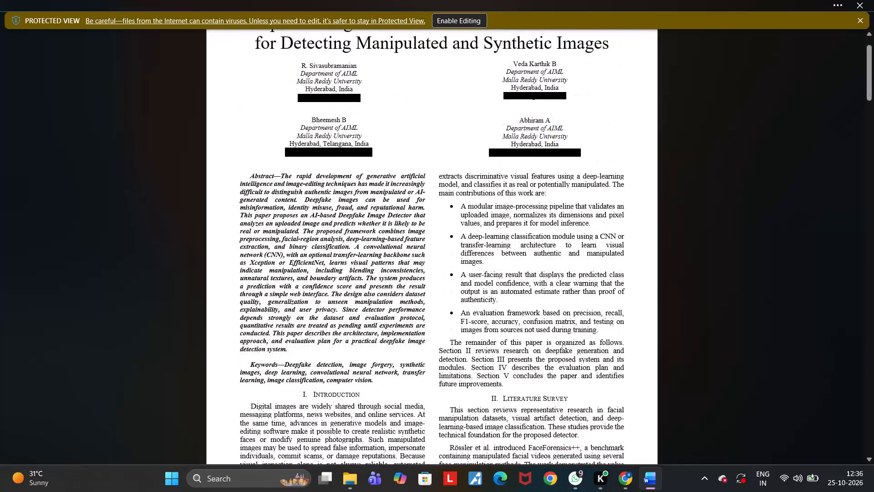
pyautogui.scroll(-3, 554, 110)
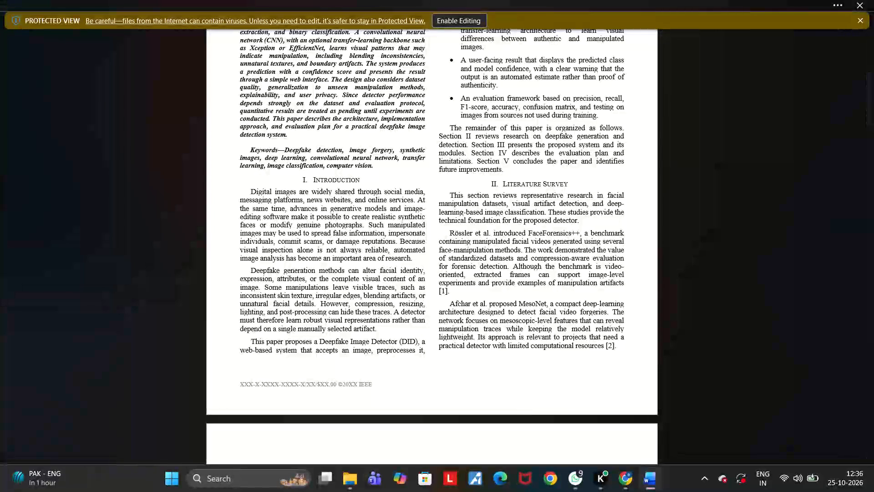
pyautogui.scroll(-2, 554, 110)
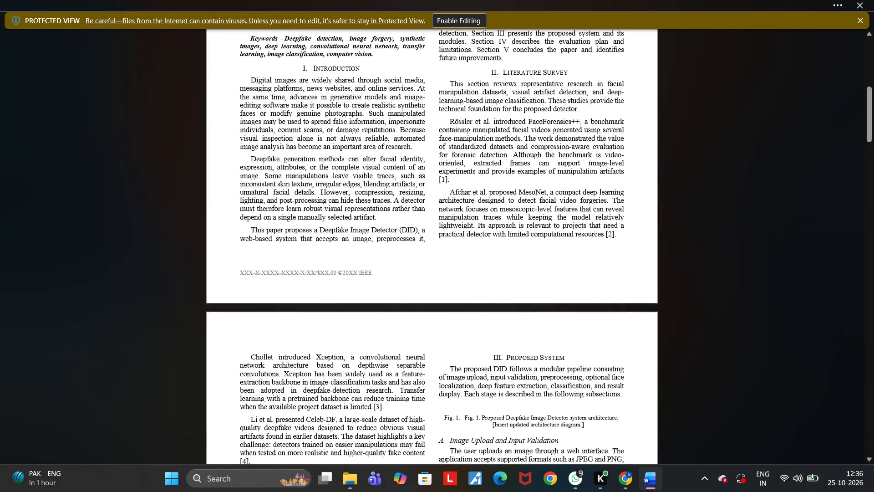
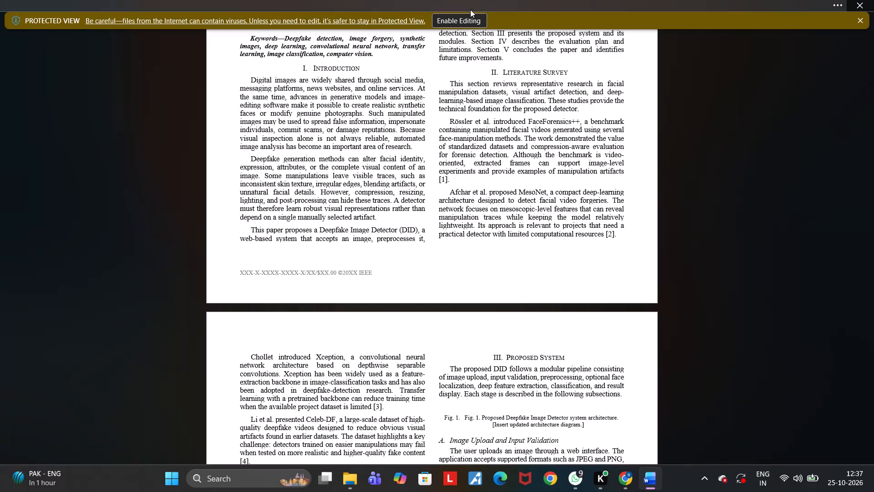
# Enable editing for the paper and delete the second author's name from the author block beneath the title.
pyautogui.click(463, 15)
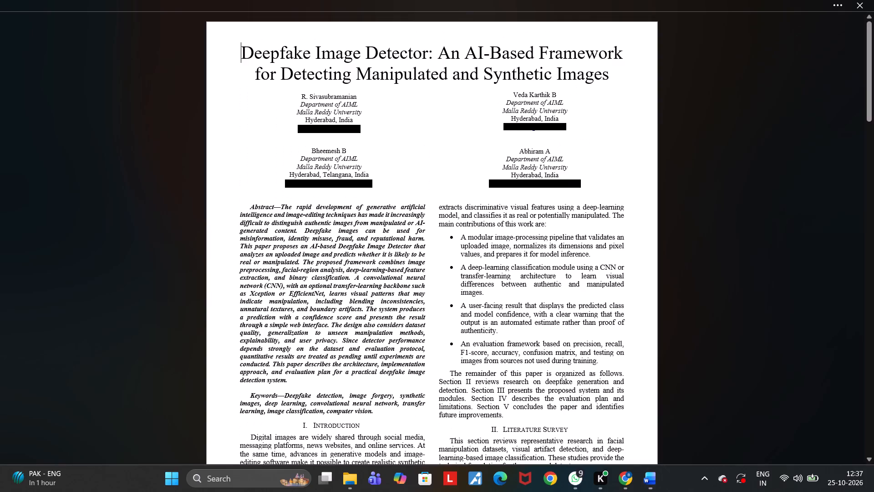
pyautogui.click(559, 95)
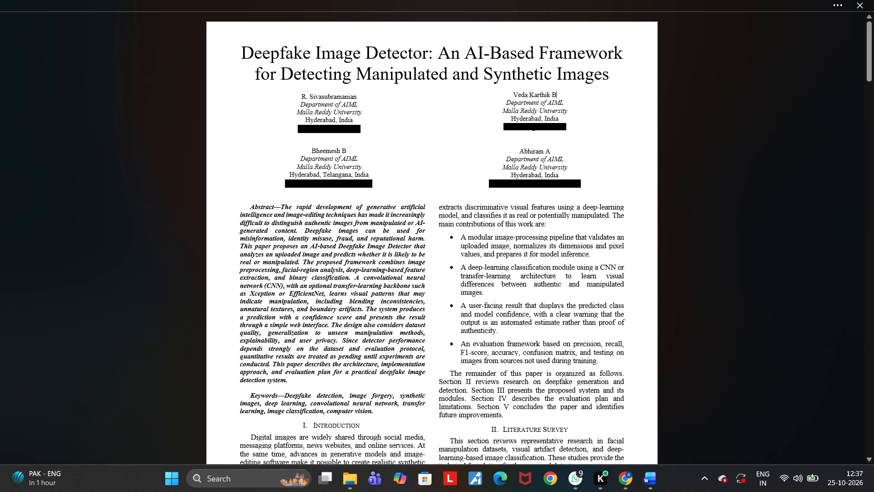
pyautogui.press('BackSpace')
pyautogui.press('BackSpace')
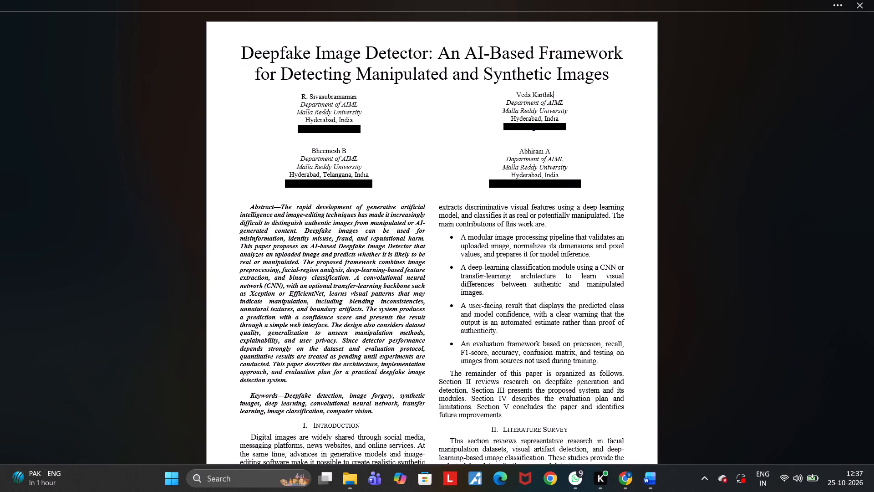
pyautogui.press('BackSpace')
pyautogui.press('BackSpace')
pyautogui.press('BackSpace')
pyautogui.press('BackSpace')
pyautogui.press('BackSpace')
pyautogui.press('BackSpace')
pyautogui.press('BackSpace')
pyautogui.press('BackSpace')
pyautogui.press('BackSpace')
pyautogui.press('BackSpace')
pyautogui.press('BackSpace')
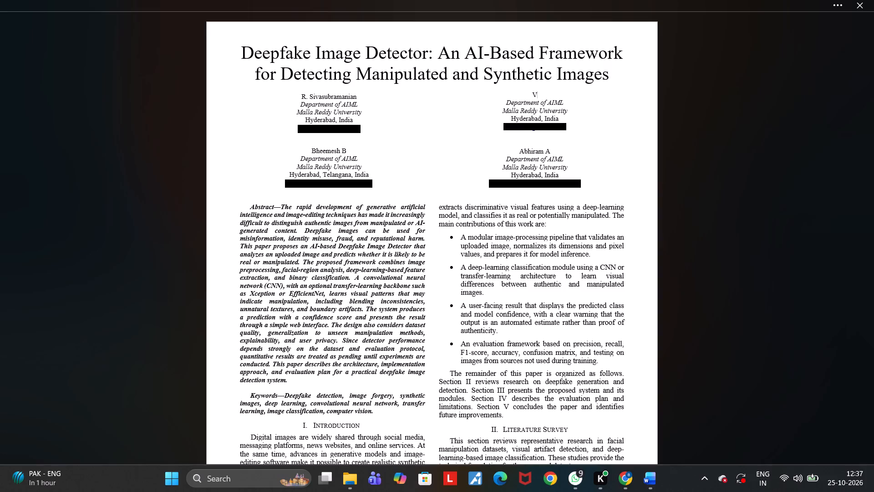
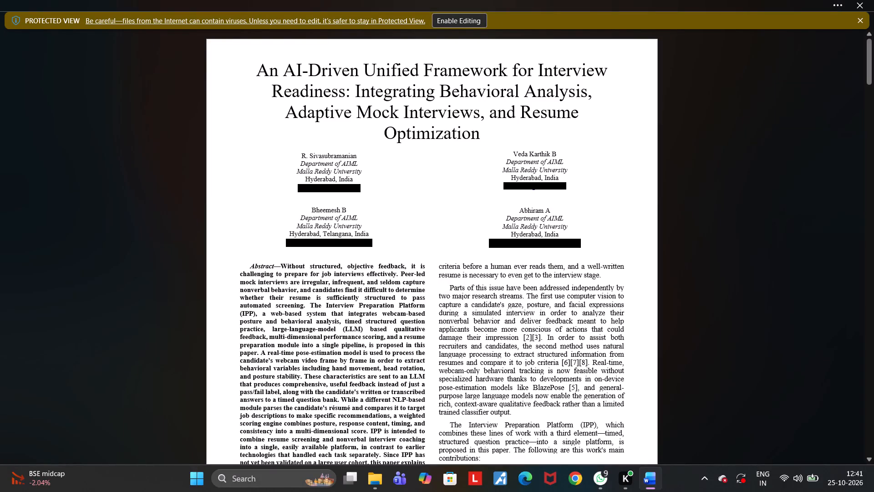
# Close the interview-readiness paper and open Deepfake_Image_Detector_Project_Paper from the Downloads folder in Word.
pyautogui.click(864, 5)
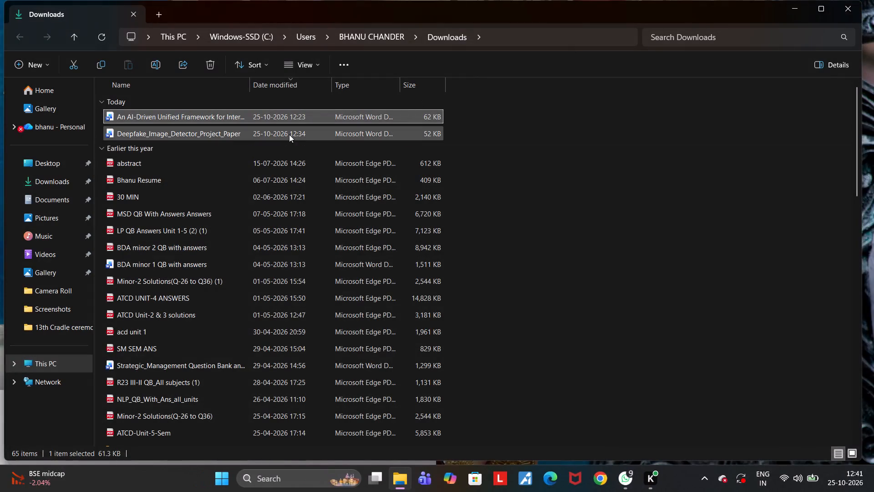
pyautogui.doubleClick(289, 134)
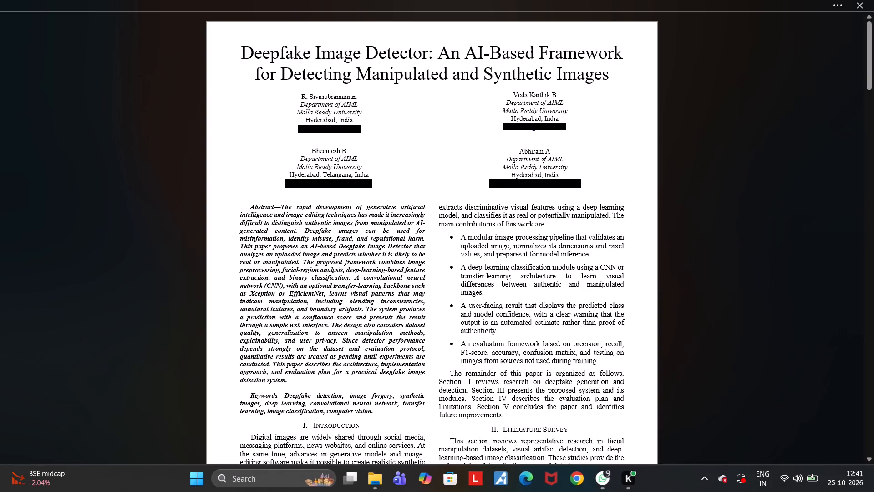
pyautogui.hscroll(1, 531, 165)
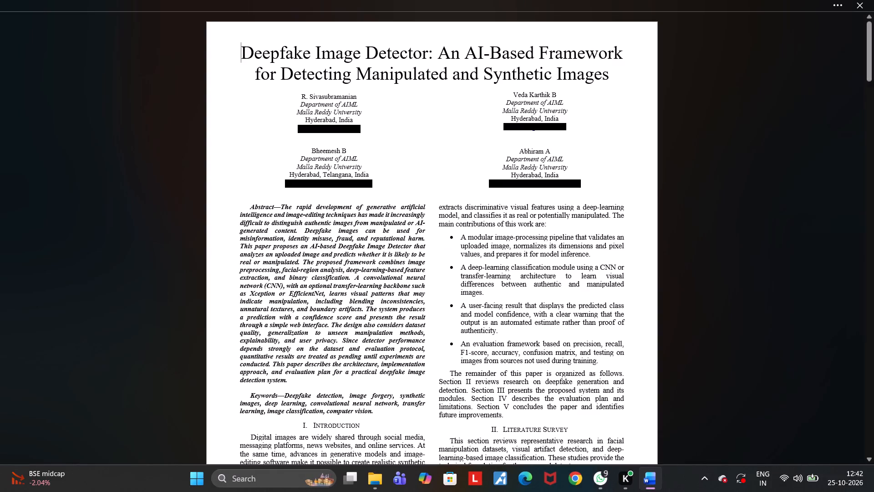
pyautogui.hscroll(1, 480, 75)
pyautogui.doubleClick(648, 151)
pyautogui.scroll(6, 816, 119)
pyautogui.click(858, 0)
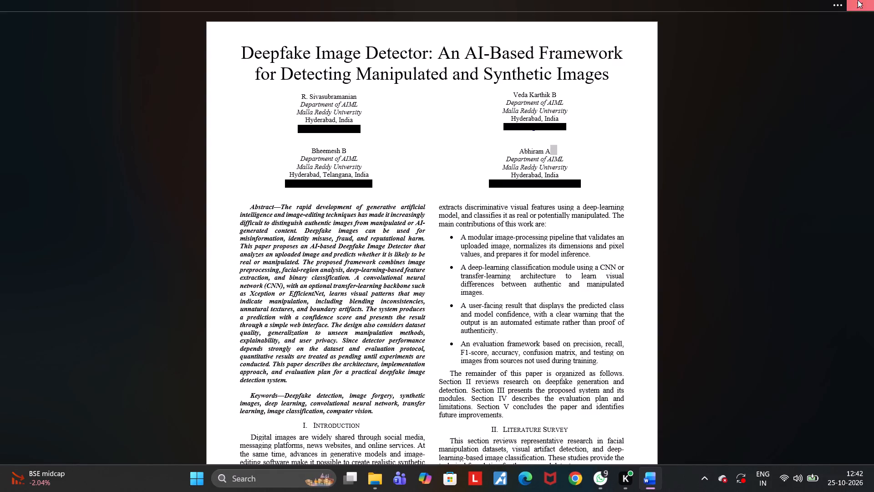
pyautogui.doubleClick(264, 131)
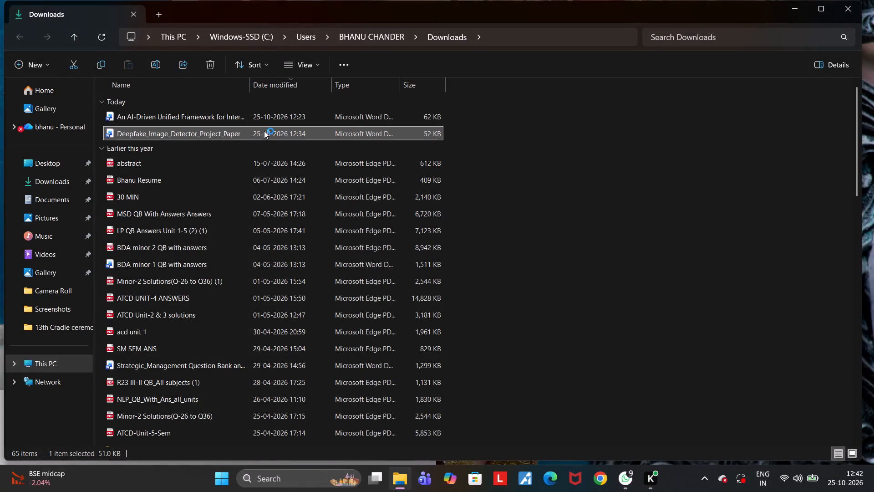
pyautogui.click(264, 131)
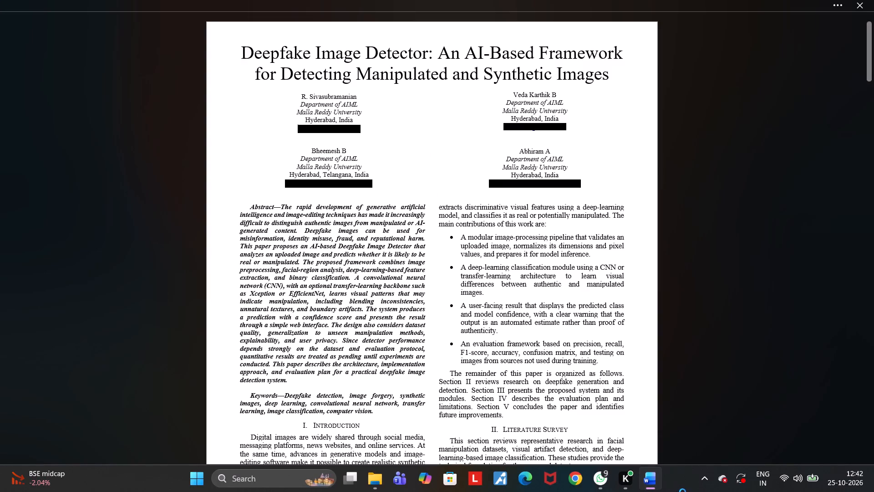
pyautogui.click(648, 483)
pyautogui.click(648, 483)
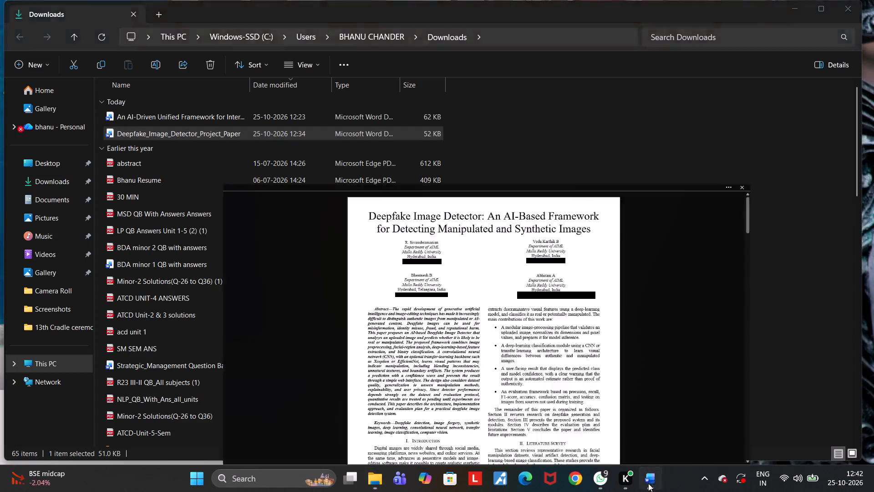
# Delete the e-mail address line from the second author's entry in the upper row of the author block.
pyautogui.click(518, 144)
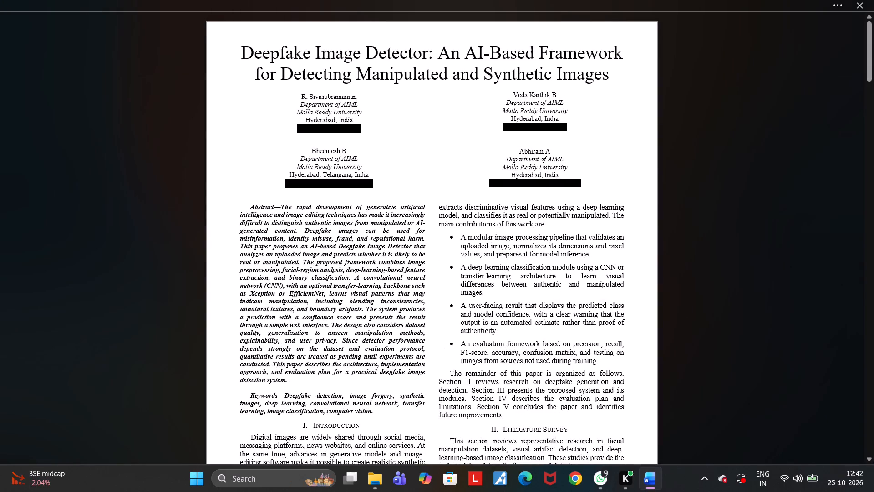
pyautogui.click(566, 124)
pyautogui.press('BackSpace')
pyautogui.press('BackSpace')
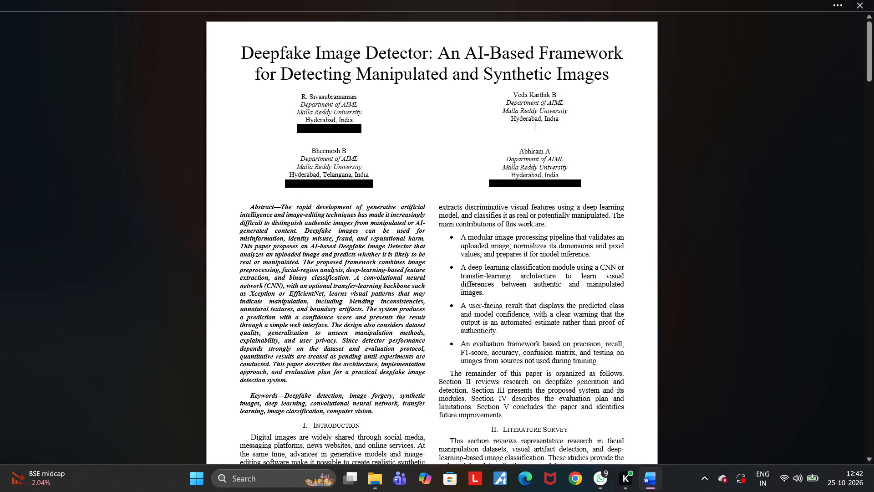
# Replace the second author's name, above the Department of AIML line, with the new co-author's name.
pyautogui.click(557, 94)
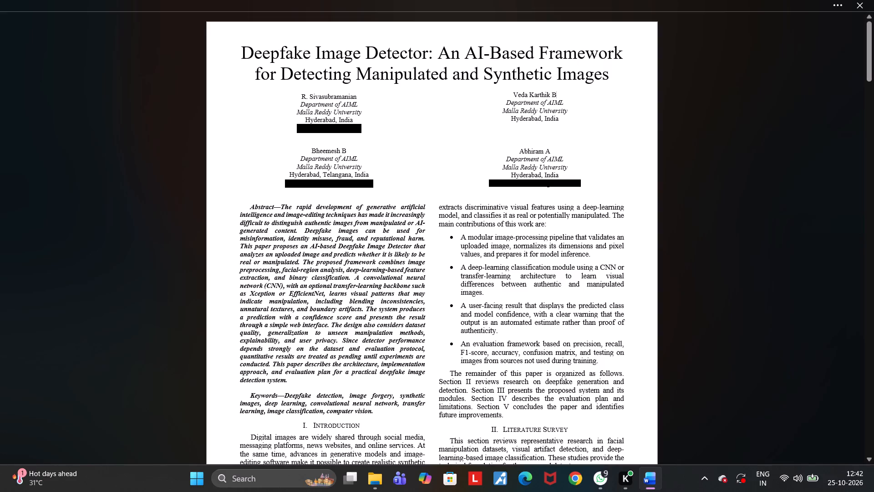
pyautogui.press('BackSpace')
pyautogui.press('BackSpace')
pyautogui.press('BackSpace')
pyautogui.press('BackSpace')
pyautogui.press('BackSpace')
pyautogui.press('BackSpace')
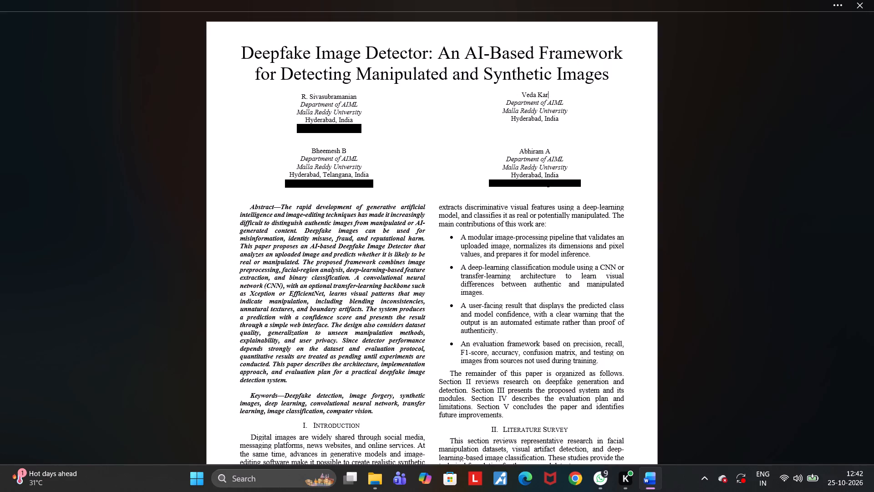
pyautogui.press('BackSpace')
pyautogui.press('BackSpace')
pyautogui.press('BackSpace')
pyautogui.press('BackSpace')
pyautogui.press('BackSpace')
pyautogui.press('BackSpace')
pyautogui.press('BackSpace')
pyautogui.press('BackSpace')
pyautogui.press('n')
pyautogui.press('BackSpace')
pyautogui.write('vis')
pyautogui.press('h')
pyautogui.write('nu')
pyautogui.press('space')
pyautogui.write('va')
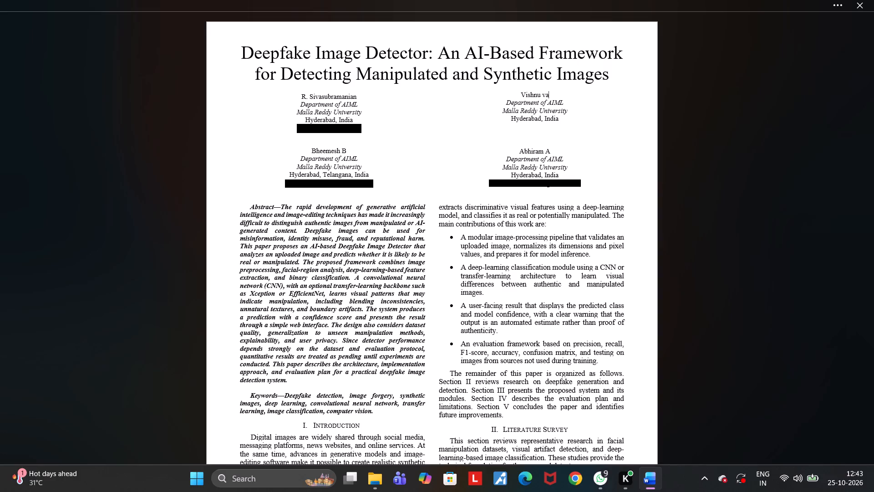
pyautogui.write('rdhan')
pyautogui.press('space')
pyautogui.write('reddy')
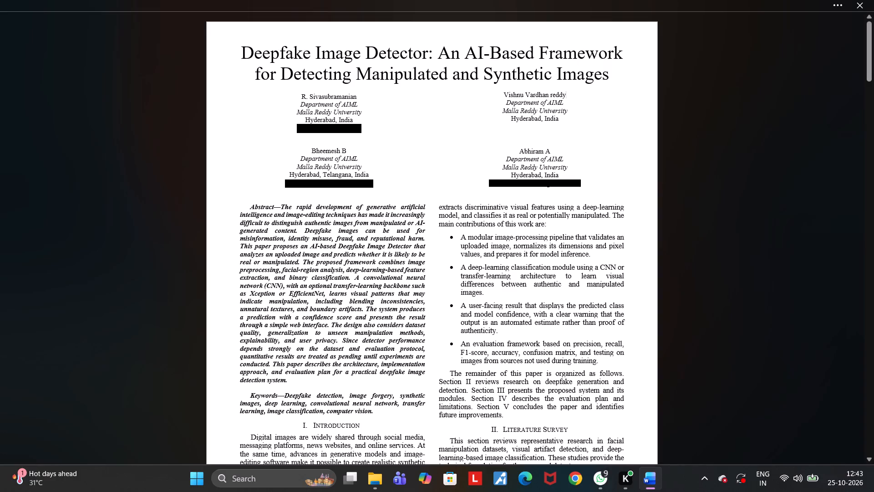
# Insert an empty line after "Hyderabad, India" in the second author's entry.
pyautogui.click(563, 119)
pyautogui.press('Return')
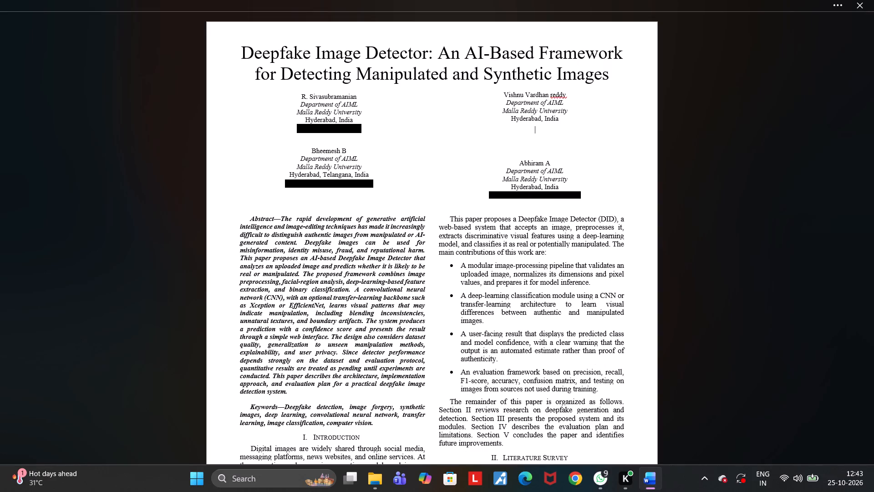
# Append the initial B to the second author's new name.
pyautogui.click(571, 95)
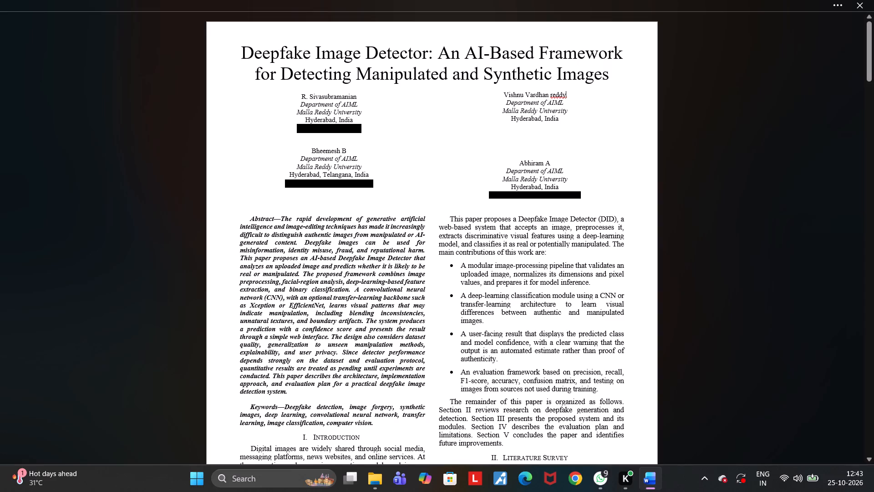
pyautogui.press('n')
pyautogui.press('BackSpace')
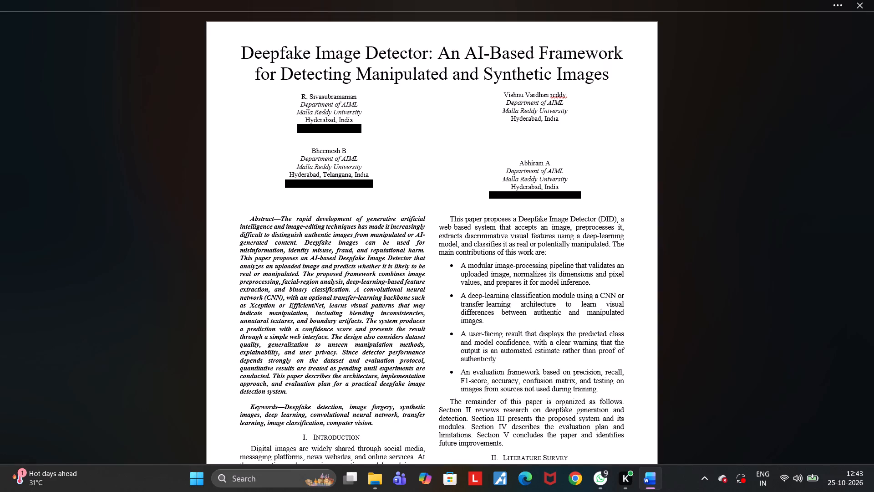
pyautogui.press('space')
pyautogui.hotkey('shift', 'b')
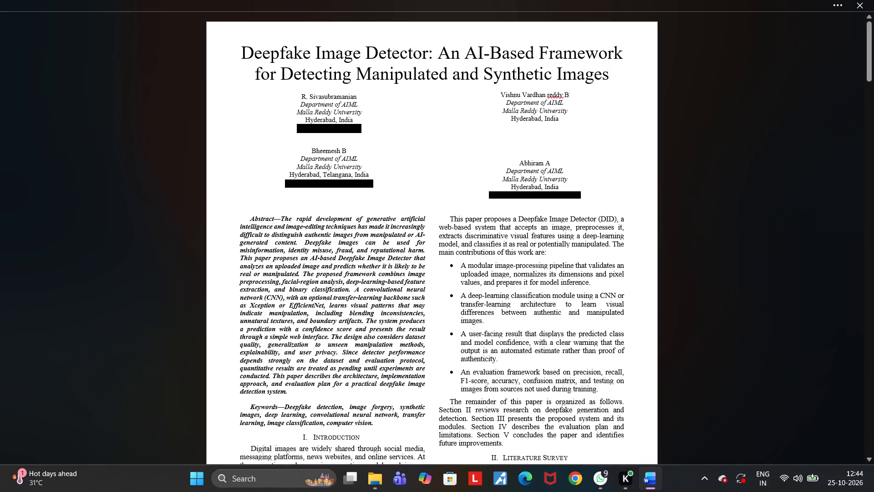
# Replace the given name of the author listed under Hyderabad, Telangana with the new co-author's name, keeping the initial B.
pyautogui.click(339, 148)
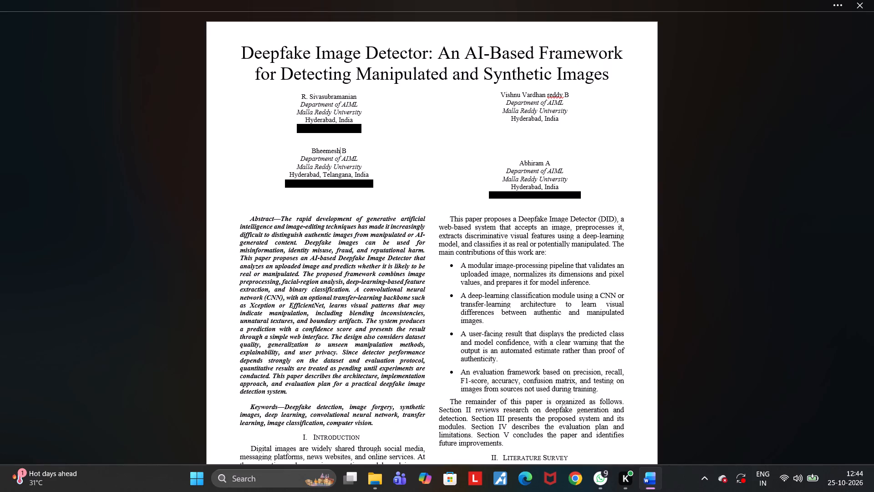
pyautogui.press('BackSpace')
pyautogui.press('BackSpace')
pyautogui.press('BackSpace')
pyautogui.press('BackSpace')
pyautogui.press('BackSpace')
pyautogui.press('BackSpace')
pyautogui.press('BackSpace')
pyautogui.press('BackSpace')
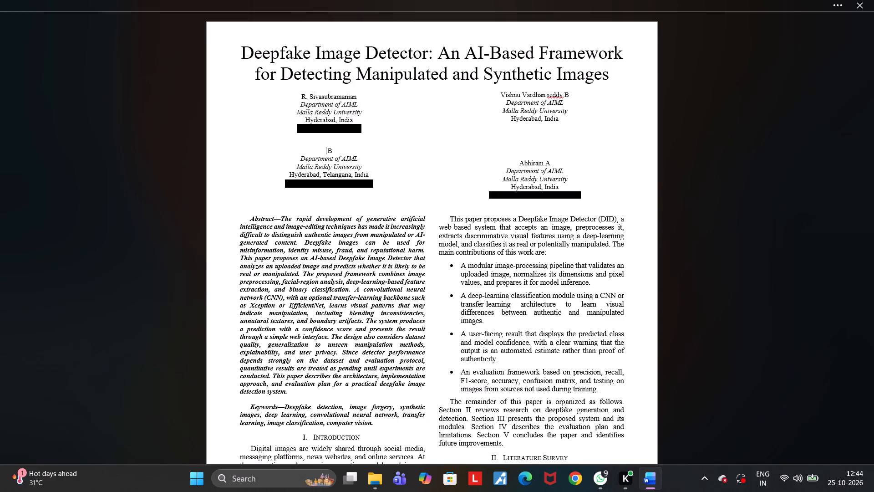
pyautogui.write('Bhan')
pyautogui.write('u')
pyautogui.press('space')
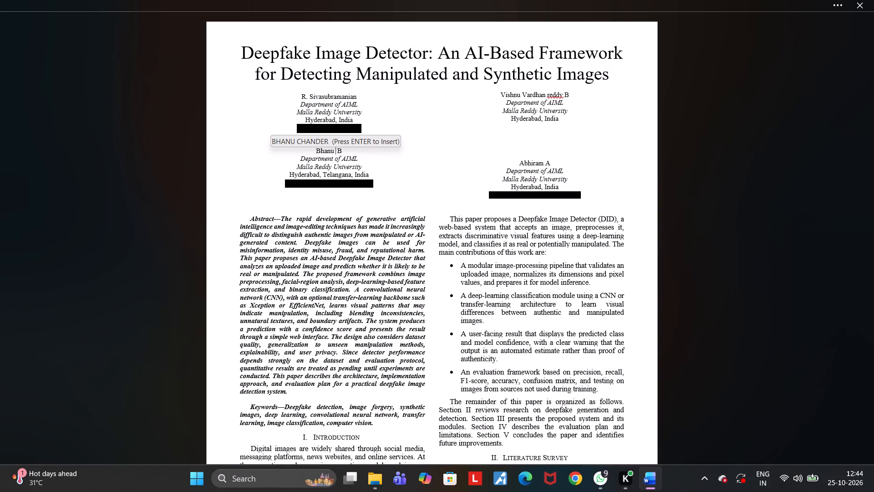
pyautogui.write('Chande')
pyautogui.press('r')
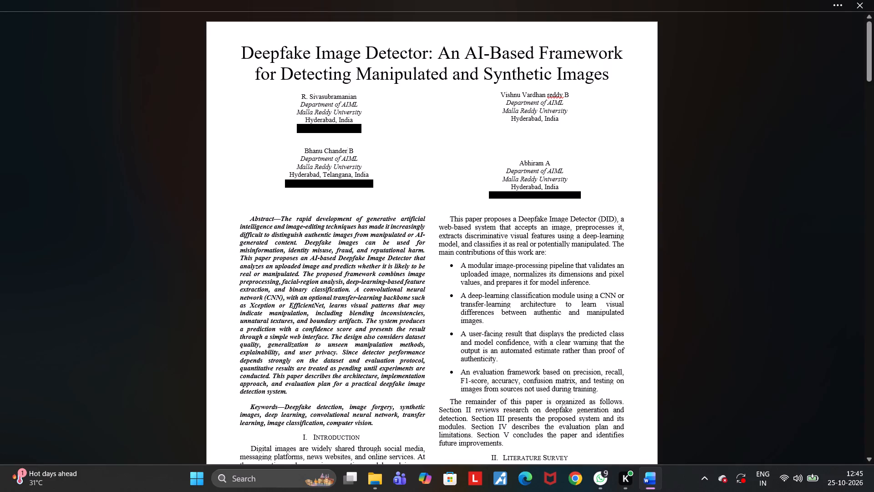
# Replace the e-mail address under Hyderabad, Telangana, India with the new co-author's e-mail address.
pyautogui.click(375, 181)
pyautogui.press('BackSpace')
pyautogui.press('BackSpace')
pyautogui.press('BackSpace')
pyautogui.press('BackSpace')
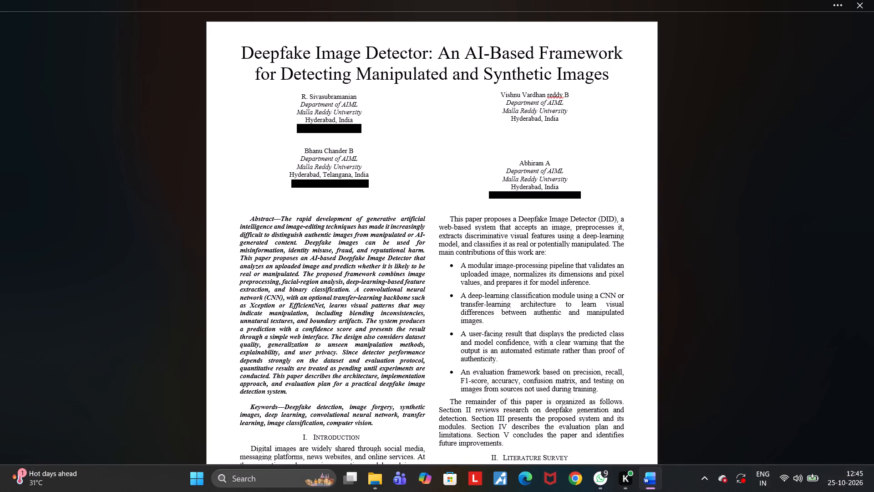
pyautogui.press('BackSpace')
pyautogui.press('BackSpace')
pyautogui.press('BackSpace')
pyautogui.press('BackSpace')
pyautogui.press('BackSpace')
pyautogui.press('BackSpace')
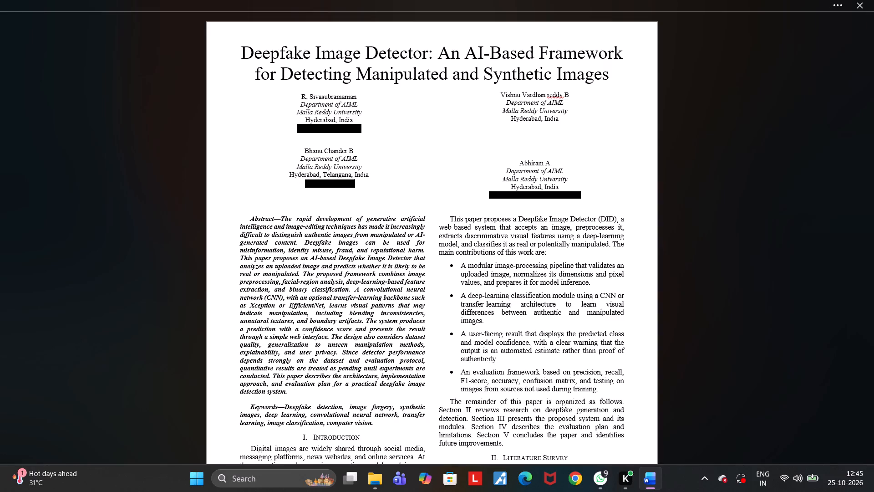
pyautogui.press('BackSpace')
pyautogui.press('BackSpace')
pyautogui.press('BackSpace')
pyautogui.press('BackSpace')
pyautogui.press('BackSpace')
pyautogui.press('BackSpace')
pyautogui.press('BackSpace')
pyautogui.press('BackSpace')
pyautogui.press('BackSpace')
pyautogui.press('BackSpace')
pyautogui.press('BackSpace')
pyautogui.press('BackSpace')
pyautogui.press('BackSpace')
pyautogui.press('BackSpace')
pyautogui.press('BackSpace')
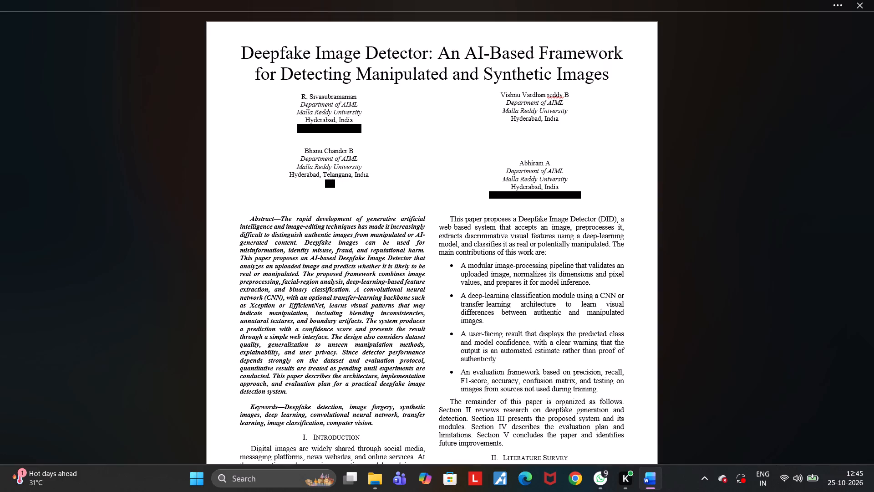
pyautogui.press('BackSpace')
pyautogui.press('BackSpace')
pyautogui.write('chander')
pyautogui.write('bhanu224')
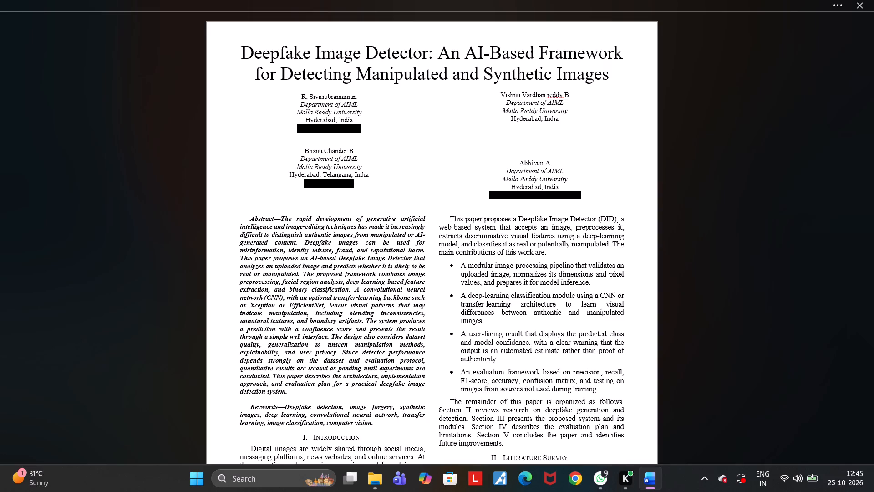
# Complete the new co-author's e-mail address under Hyderabad, Telangana, India with the gmail.com domain.
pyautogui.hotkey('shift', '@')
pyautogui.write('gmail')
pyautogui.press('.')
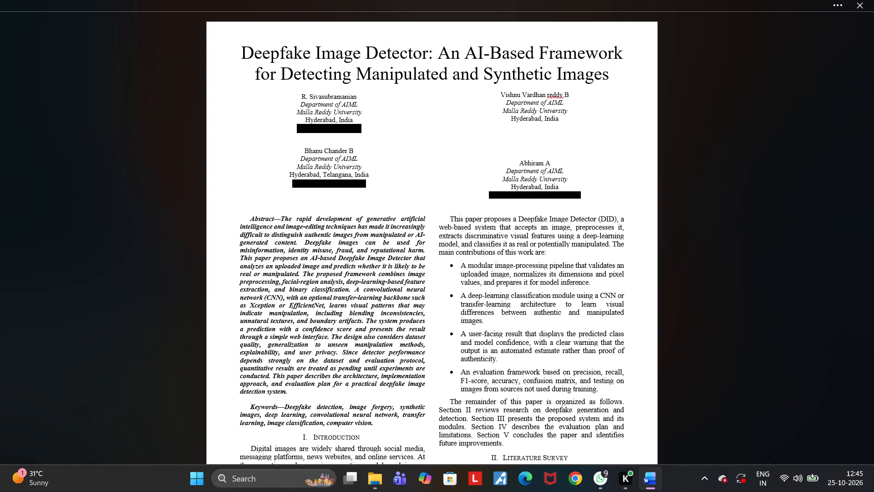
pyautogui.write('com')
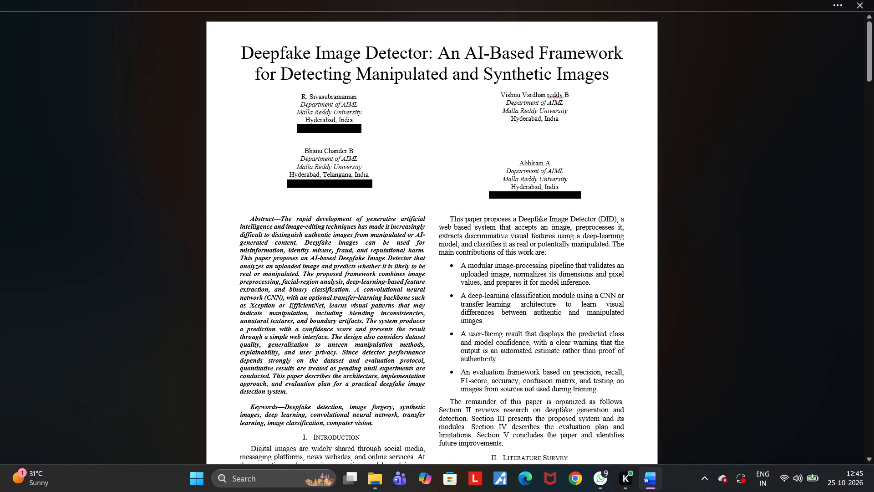
# Replace the given name of the fourth author, in the lower entry of the second author column, with the new co-author's, keeping the initial A.
pyautogui.click(543, 162)
pyautogui.press('BackSpace')
pyautogui.press('BackSpace')
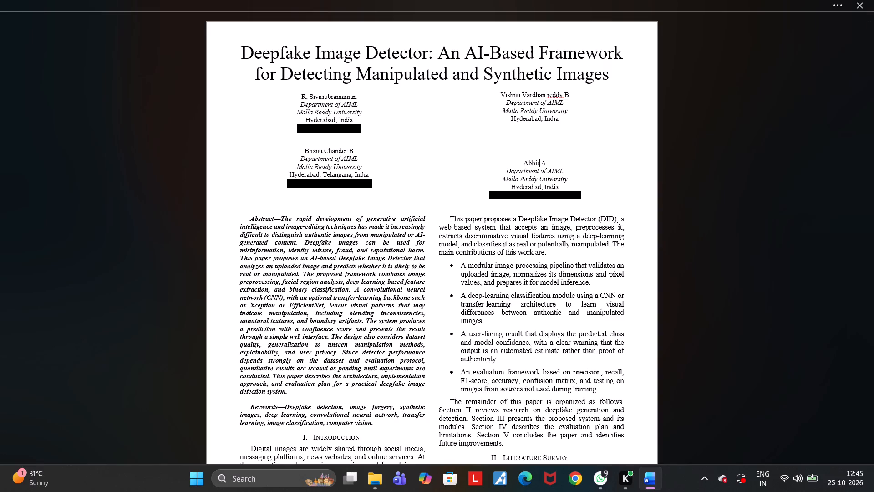
pyautogui.press('BackSpace')
pyautogui.press('BackSpace')
pyautogui.press('BackSpace')
pyautogui.press('BackSpace')
# Complete the replacement of the fourth author's name with the new co-author's name, keeping the final initial A.
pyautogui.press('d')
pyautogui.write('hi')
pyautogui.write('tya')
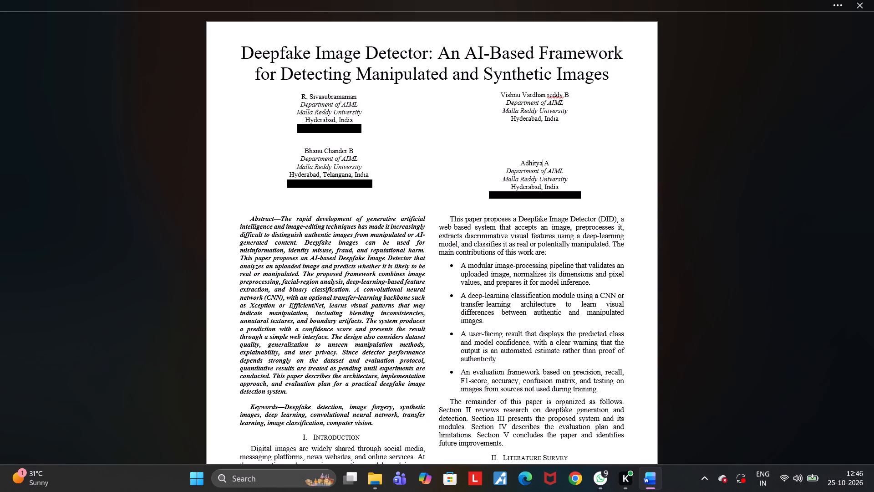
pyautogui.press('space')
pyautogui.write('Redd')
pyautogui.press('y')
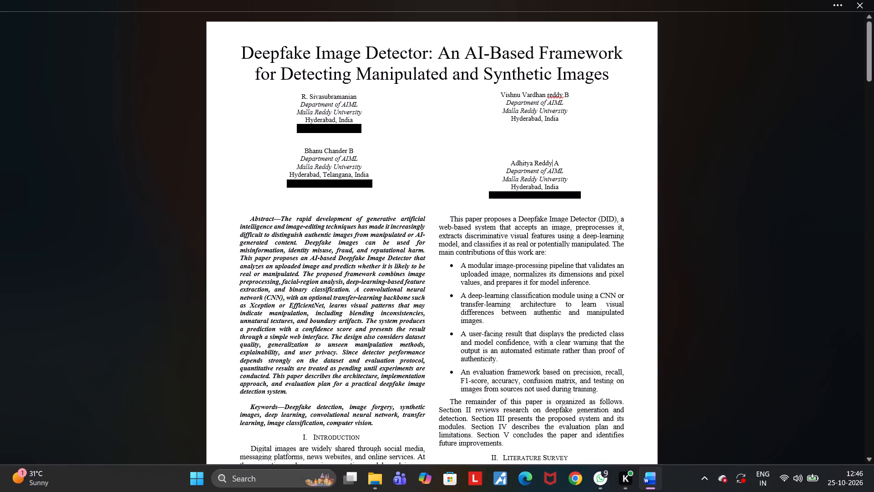
# Capitalise the lowercase r in the last word before the initial B of the second author's name.
pyautogui.click(550, 93)
pyautogui.press('BackSpace')
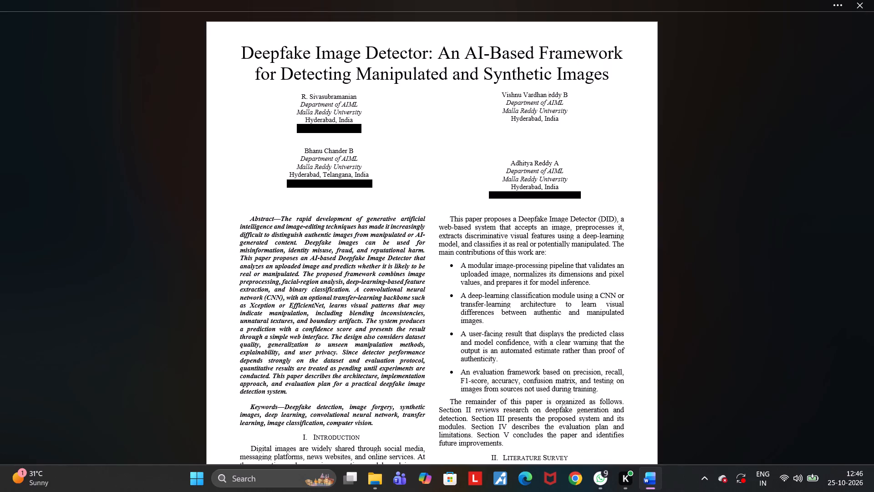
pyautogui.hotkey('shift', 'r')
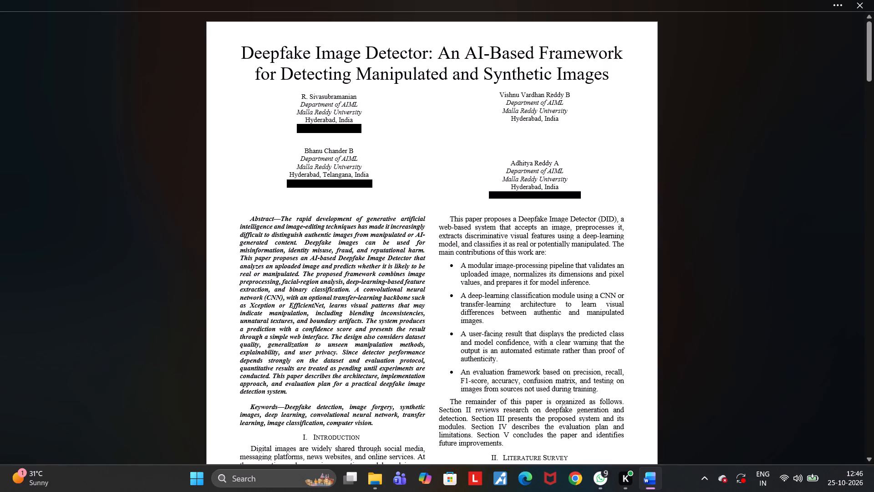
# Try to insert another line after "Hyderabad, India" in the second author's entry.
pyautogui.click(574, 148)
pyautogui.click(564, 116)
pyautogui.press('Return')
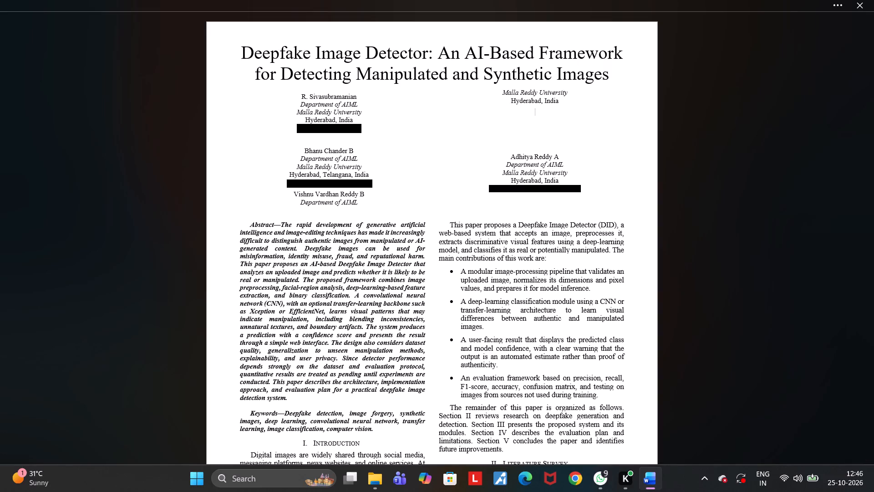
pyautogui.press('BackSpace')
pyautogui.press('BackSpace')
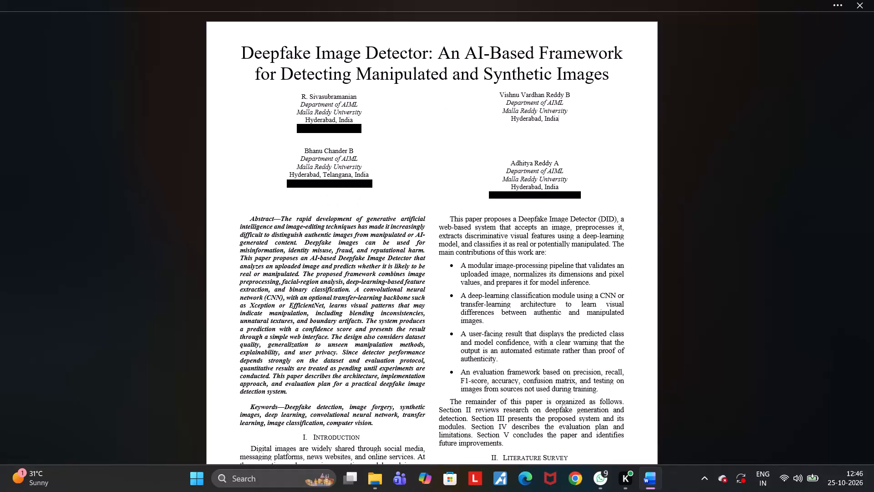
# Review the paper's first page, from the title and author entries through the abstract, introduction and start of the literature survey.
pyautogui.keyDown('ctrl'); pyautogui.scroll(1, 564, 116); pyautogui.keyUp('ctrl')
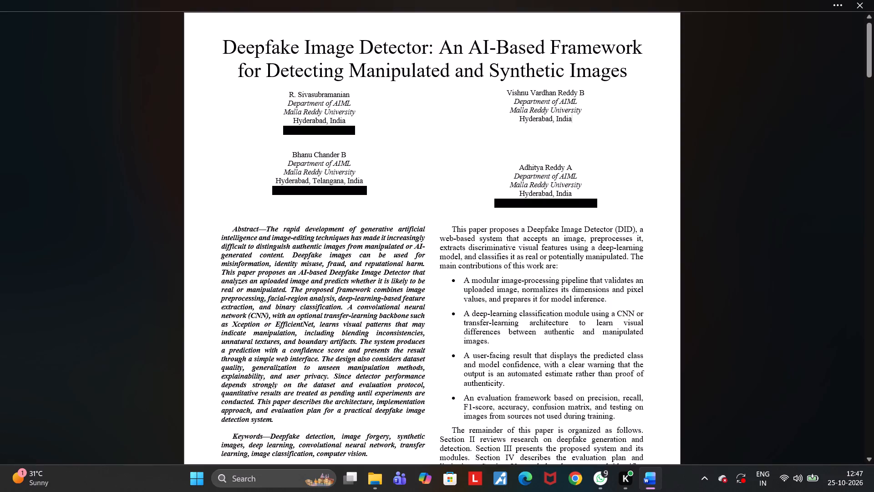
pyautogui.press('Down')
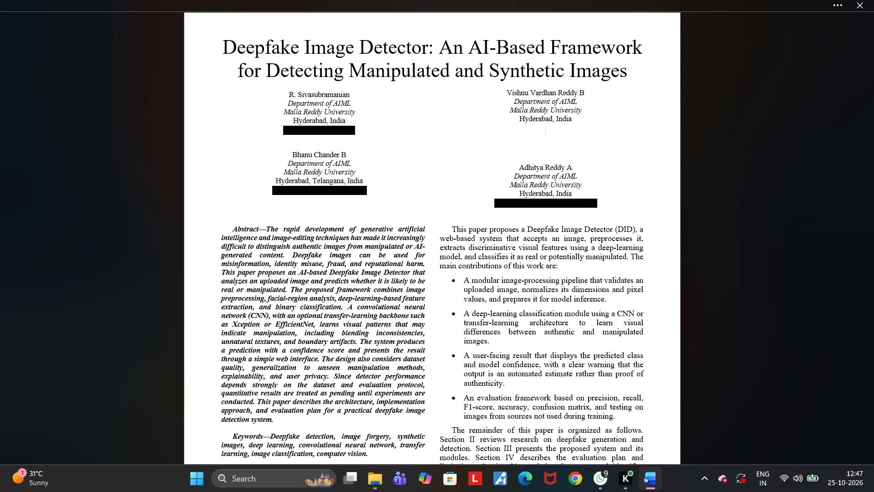
pyautogui.scroll(1, 580, 117)
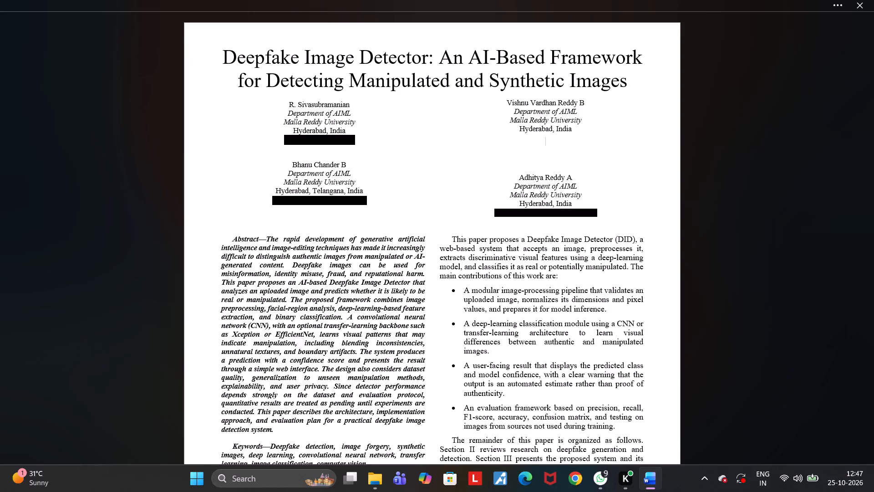
pyautogui.scroll(-3, 580, 117)
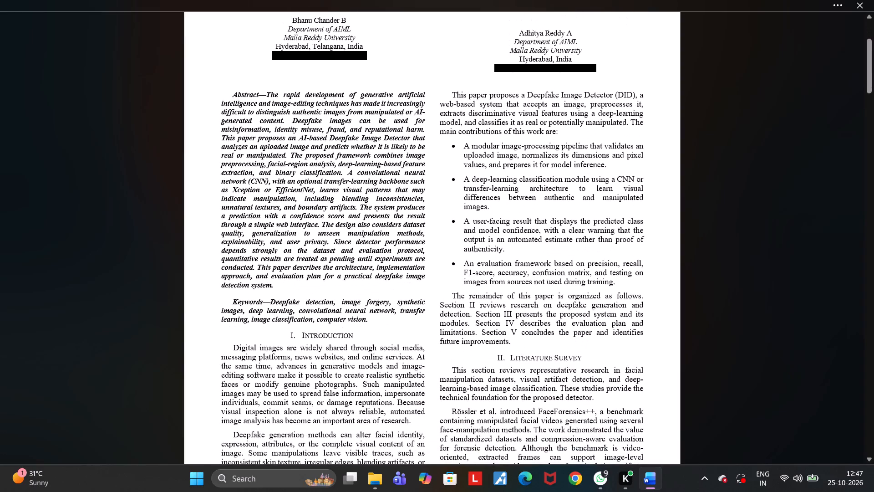
pyautogui.scroll(-1, 580, 117)
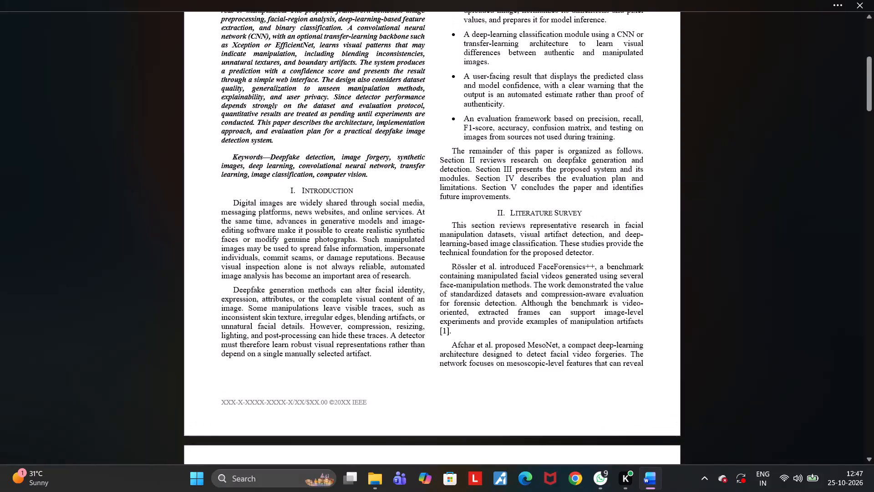
pyautogui.scroll(2, 580, 117)
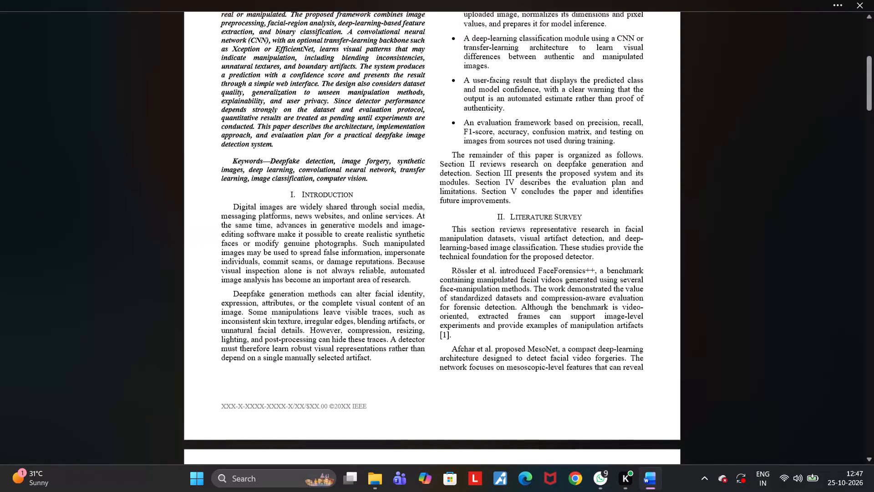
pyautogui.scroll(1, 580, 117)
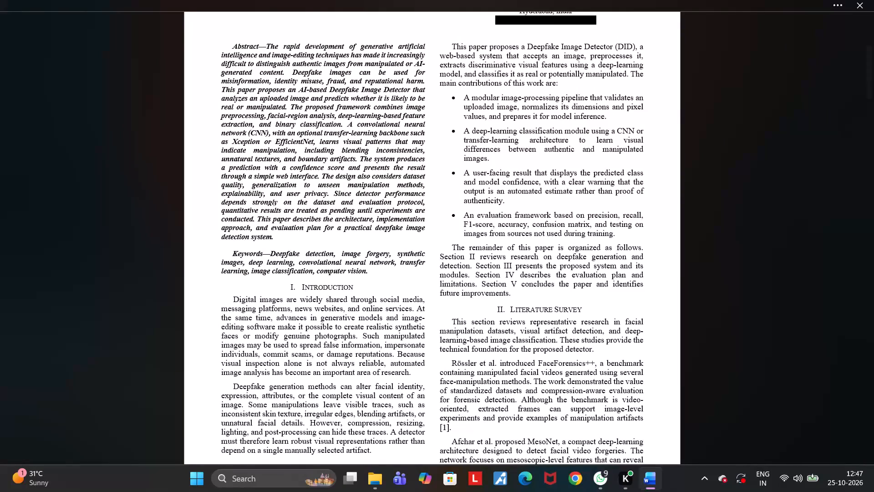
pyautogui.scroll(3, 580, 117)
pyautogui.scroll(-1, 580, 117)
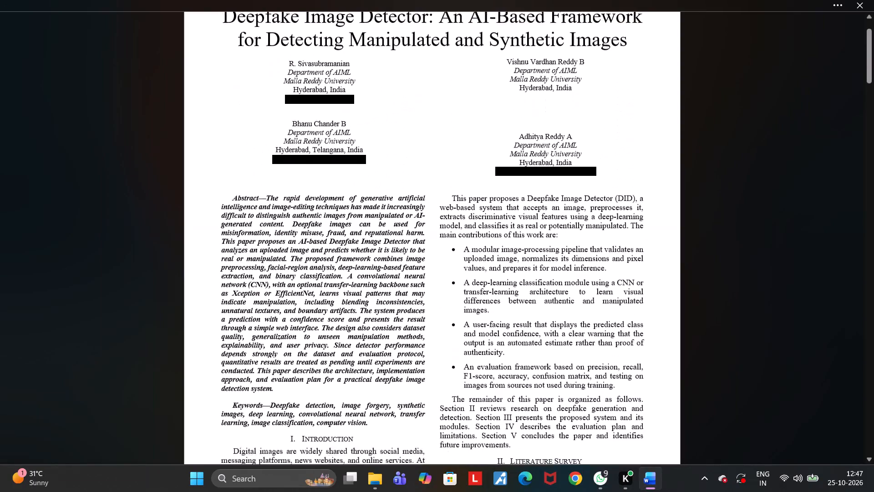
pyautogui.scroll(-3, 580, 117)
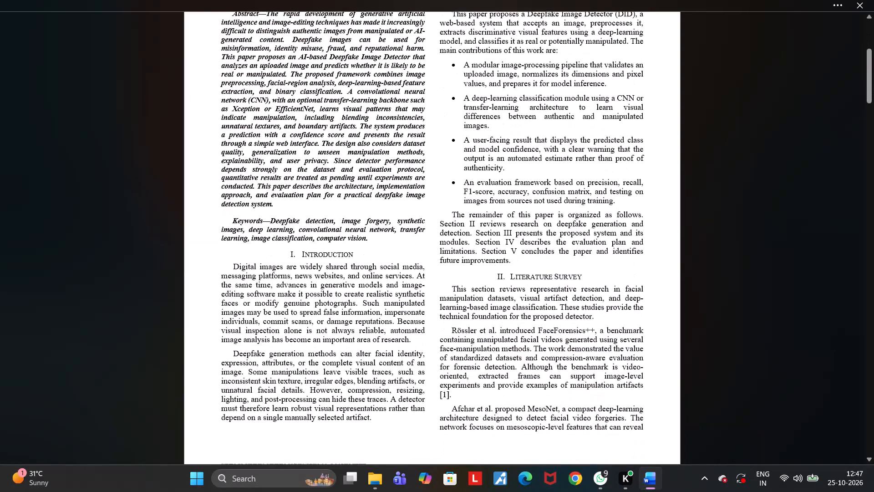
pyautogui.scroll(2, 580, 117)
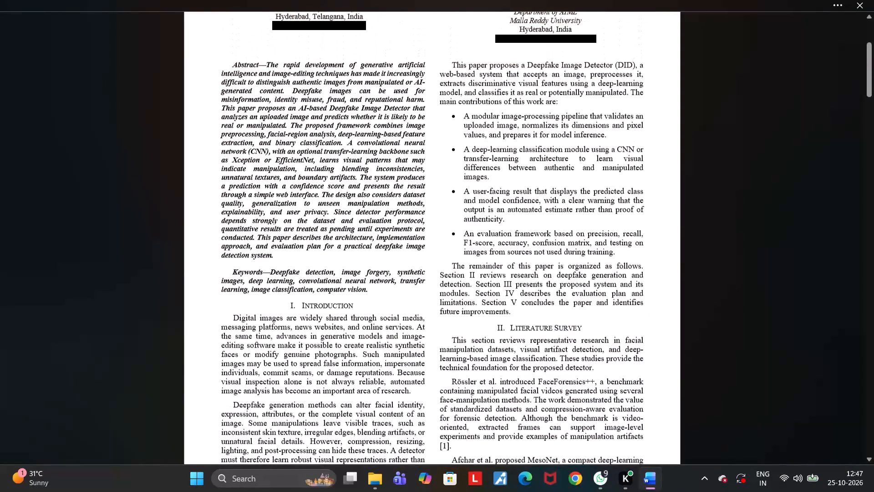
pyautogui.scroll(1, 580, 117)
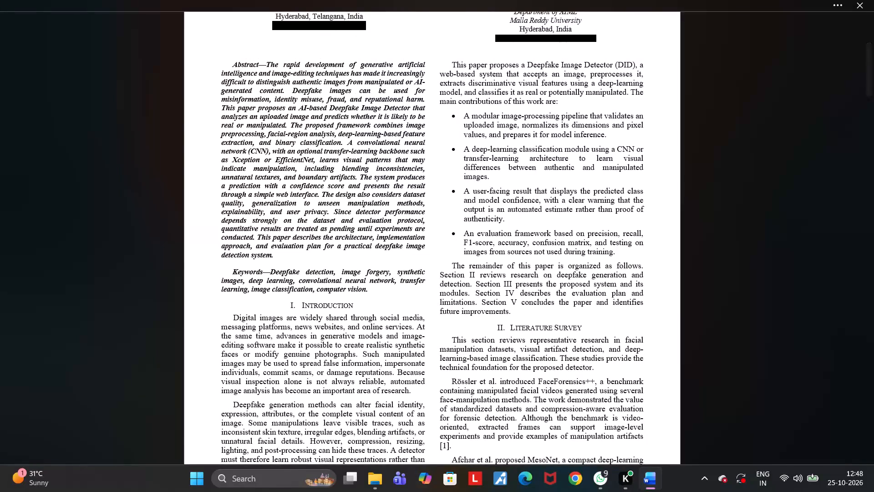
pyautogui.scroll(1, 580, 117)
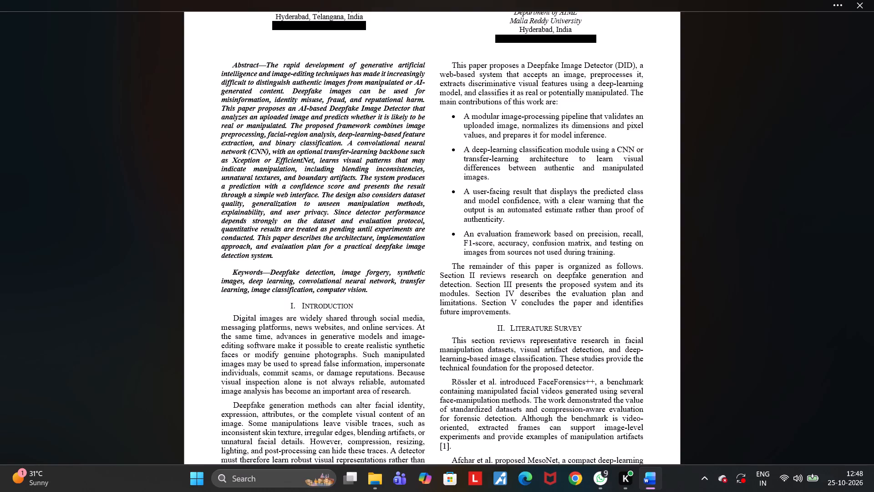
# Read through the literature survey, proposed system and evaluation plan up to Table I, and return to the title.
pyautogui.scroll(-3, 580, 117)
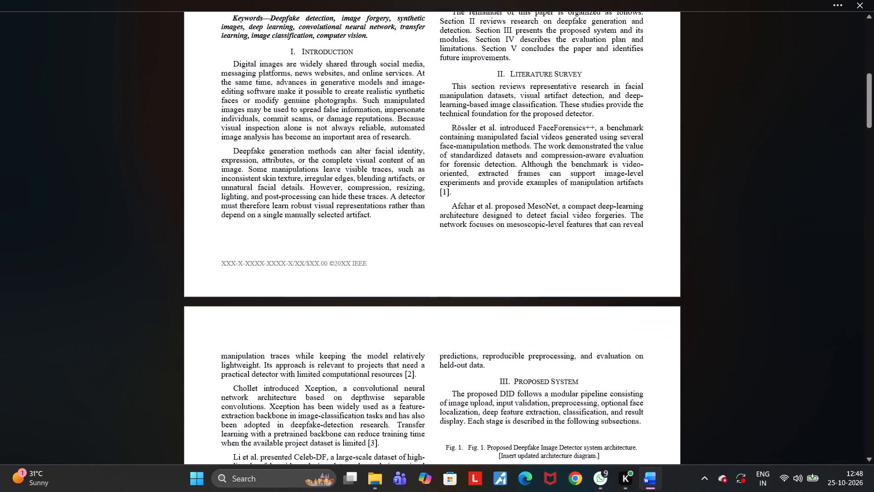
pyautogui.scroll(-6, 580, 117)
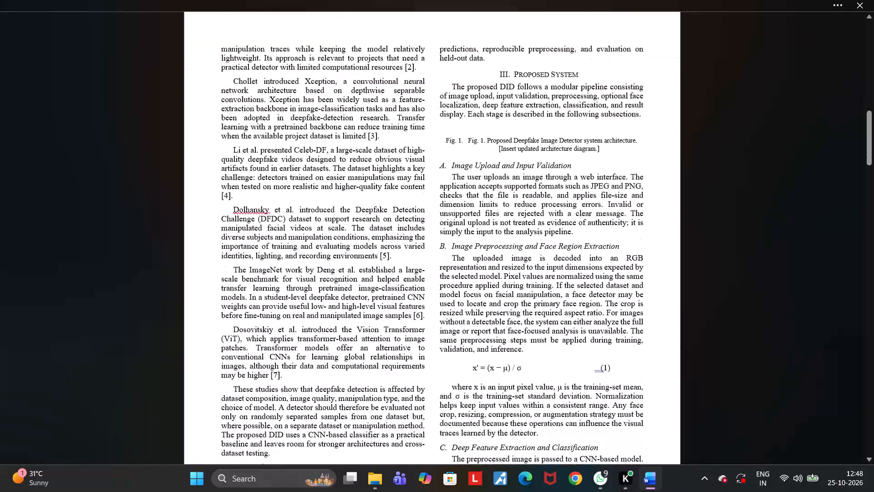
pyautogui.scroll(-1, 580, 117)
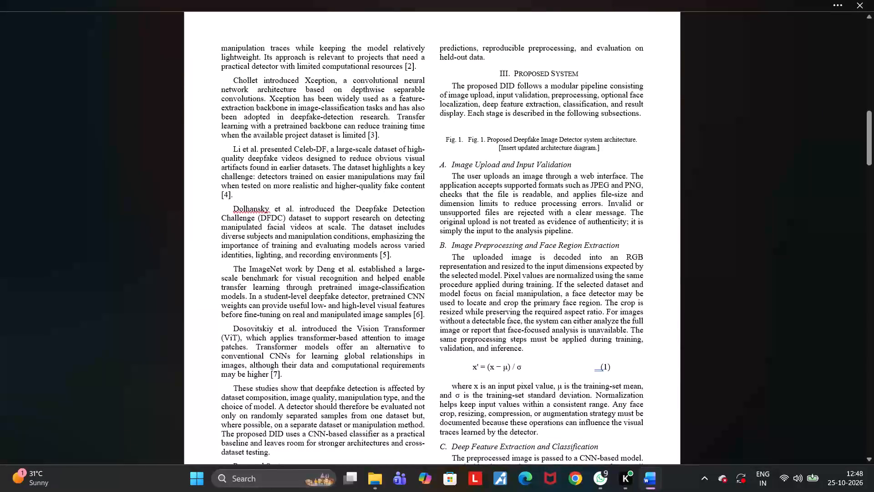
pyautogui.scroll(-6, 580, 117)
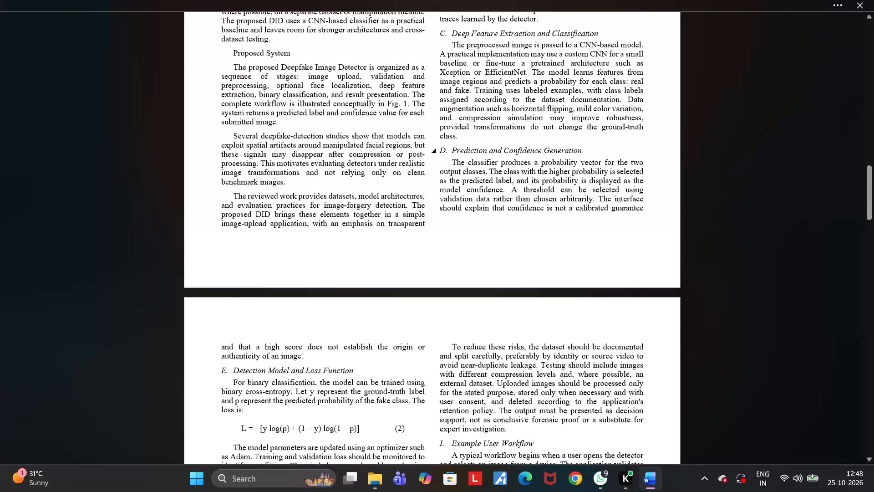
pyautogui.scroll(-6, 580, 117)
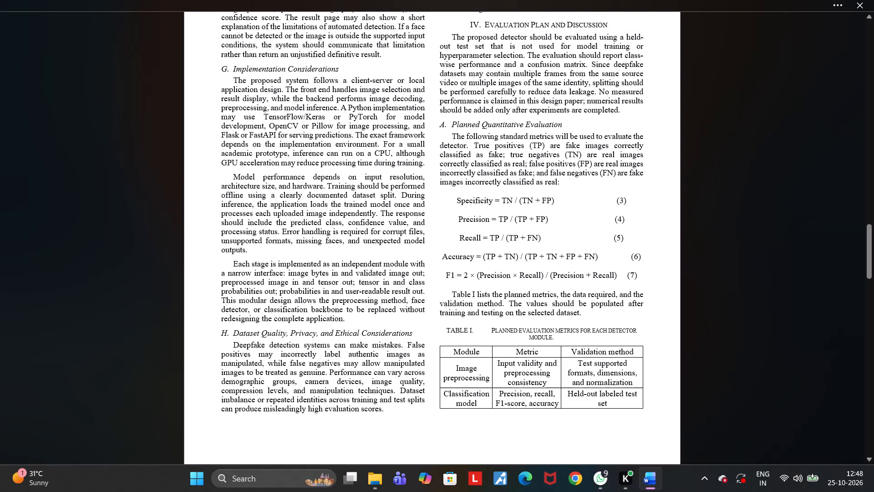
pyautogui.scroll(7, 578, 117)
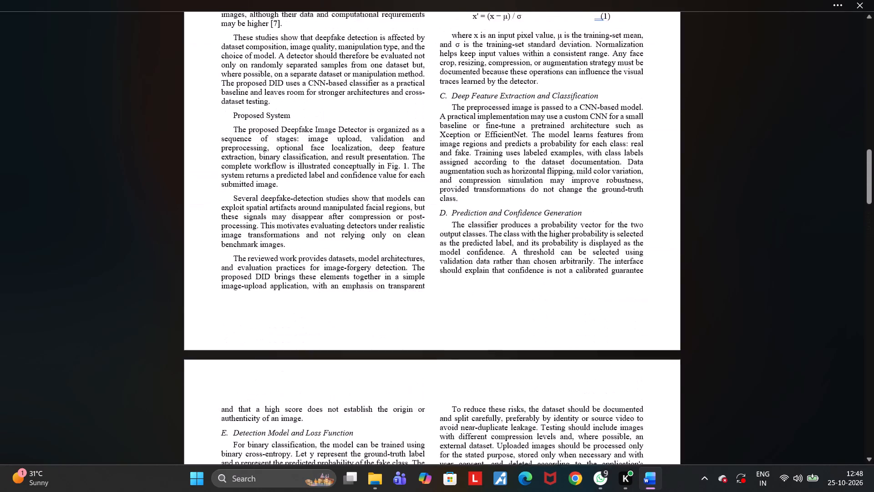
pyautogui.scroll(6, 578, 117)
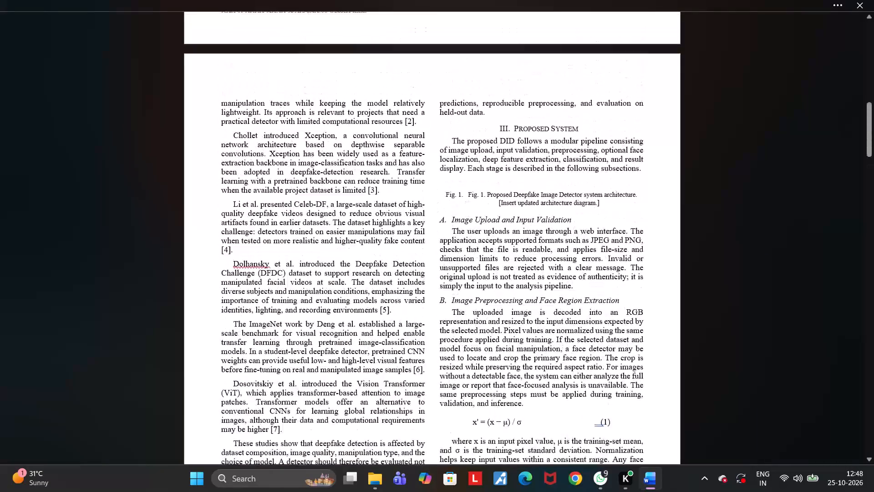
pyautogui.scroll(5, 578, 117)
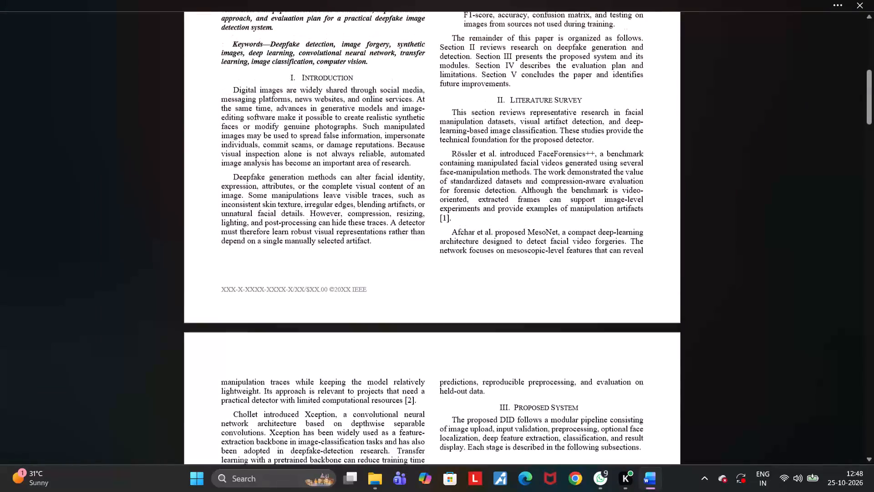
pyautogui.scroll(3, 578, 117)
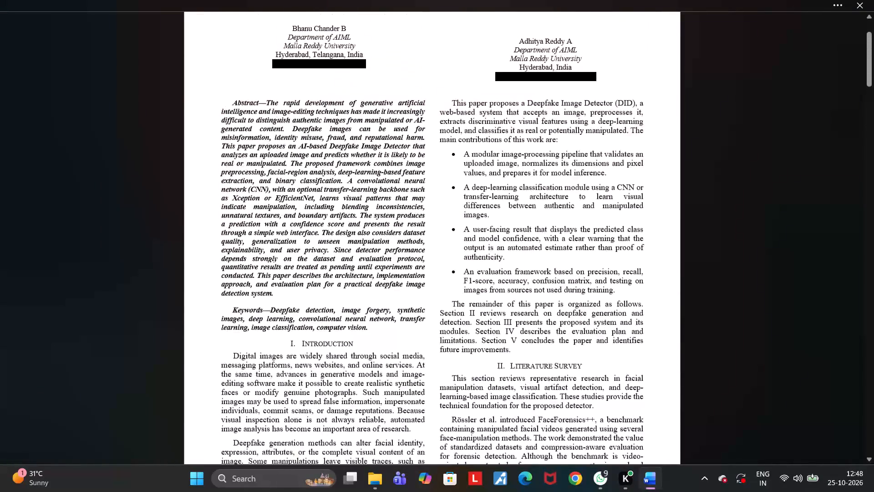
pyautogui.scroll(2, 578, 117)
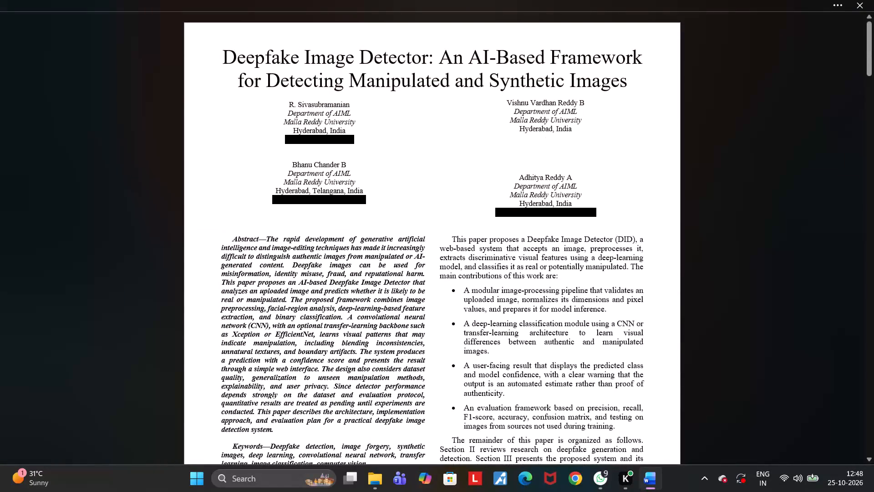
# Recheck the abstract, introduction and literature survey, continuing to the start of the Proposed System section.
pyautogui.scroll(-2, 549, 69)
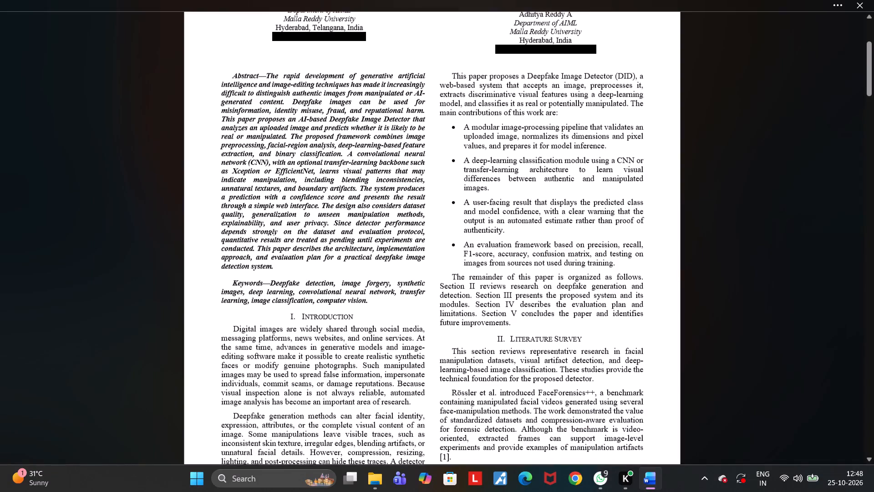
pyautogui.scroll(-2, 549, 69)
pyautogui.scroll(1, 549, 69)
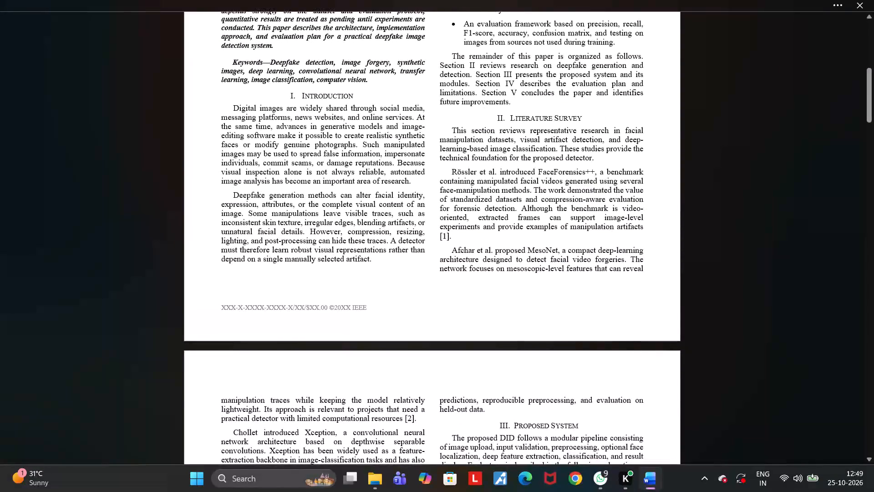
pyautogui.scroll(3, 549, 69)
pyautogui.hscroll(1, 549, 69)
pyautogui.scroll(-1, 549, 69)
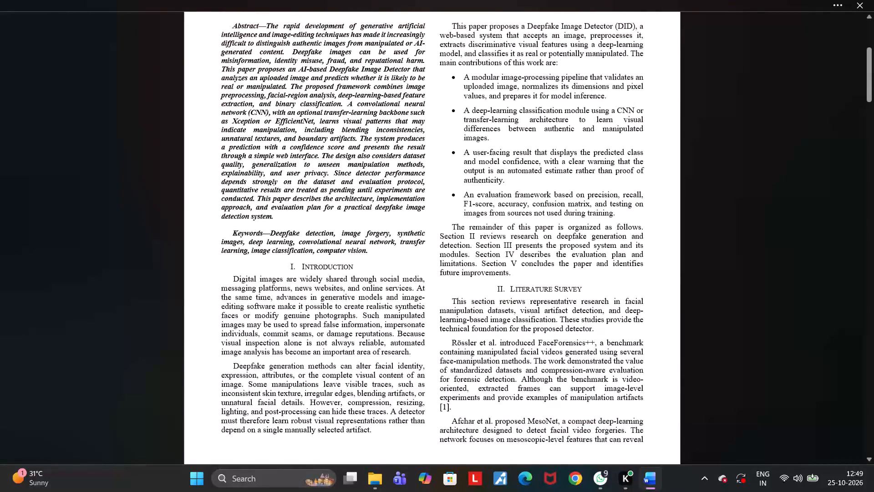
pyautogui.scroll(-4, 549, 69)
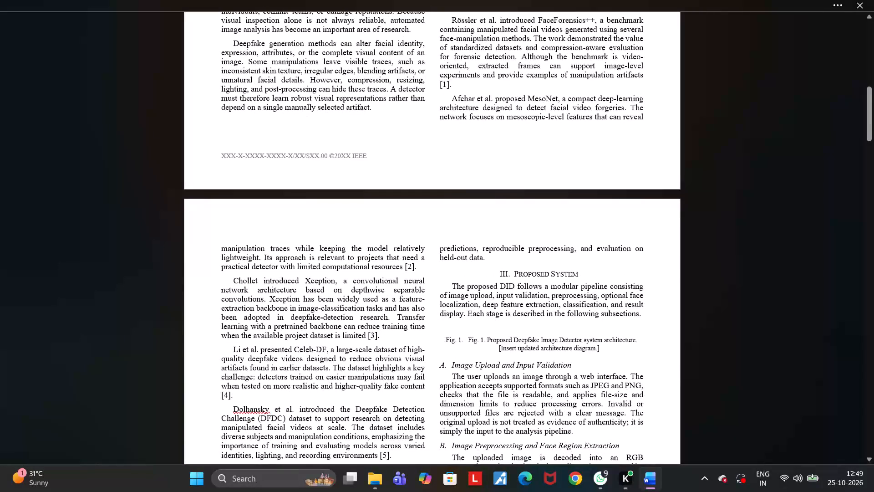
pyautogui.scroll(1, 549, 69)
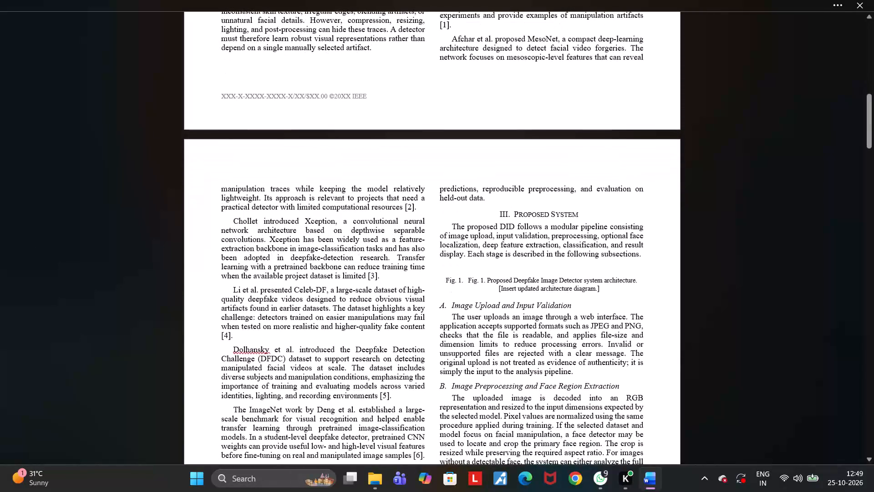
pyautogui.scroll(1, 549, 69)
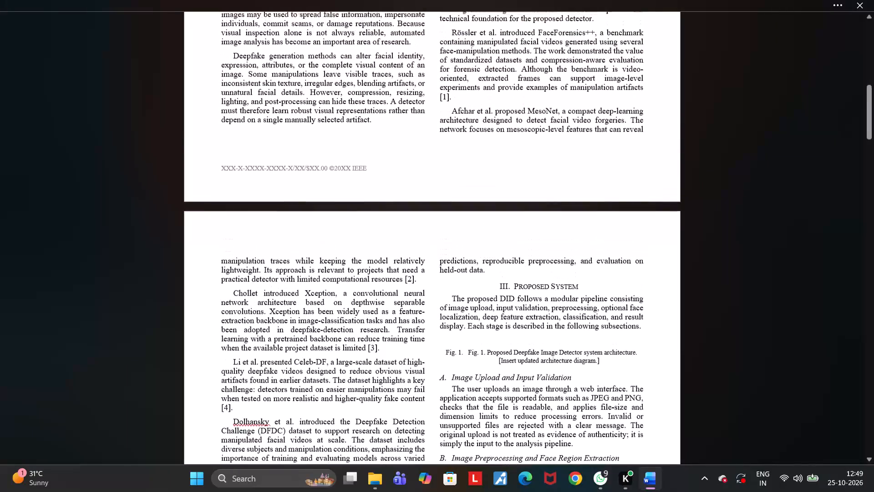
pyautogui.scroll(2, 549, 69)
# Re-examine the second page, from the literature survey through the Proposed System subsections A to D, and return to the introduction.
pyautogui.scroll(-1, 549, 69)
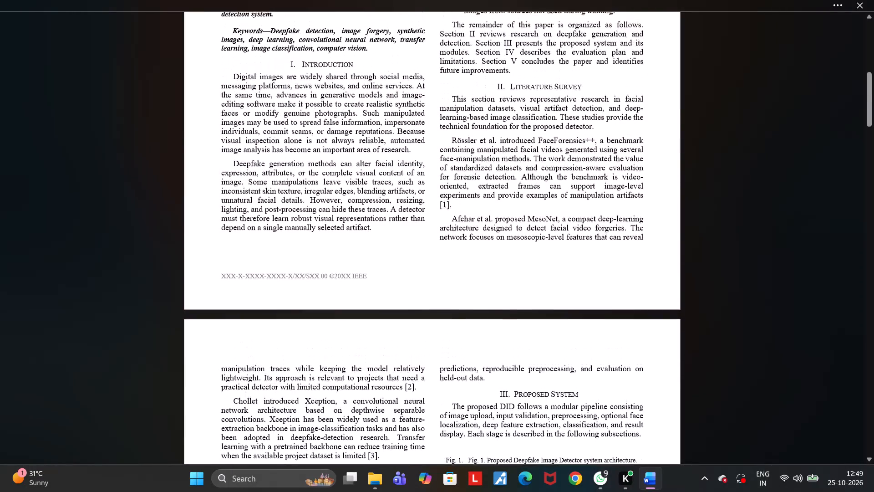
pyautogui.scroll(-2, 549, 69)
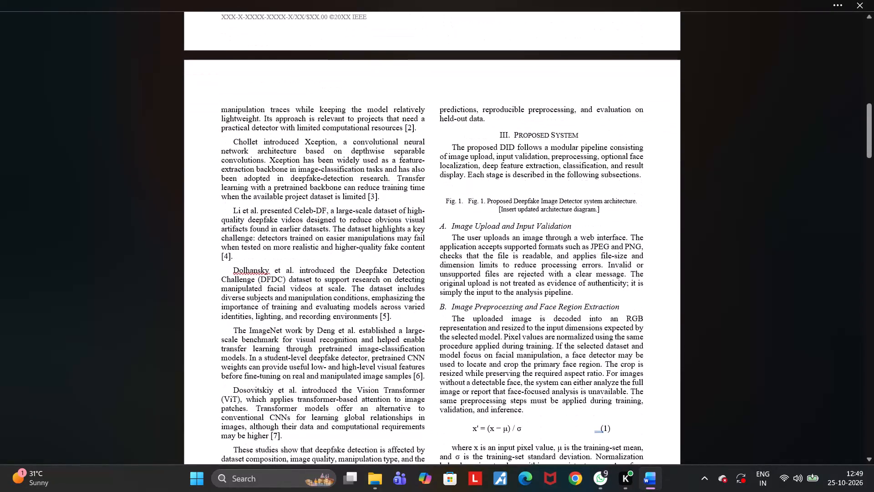
pyautogui.scroll(-3, 549, 69)
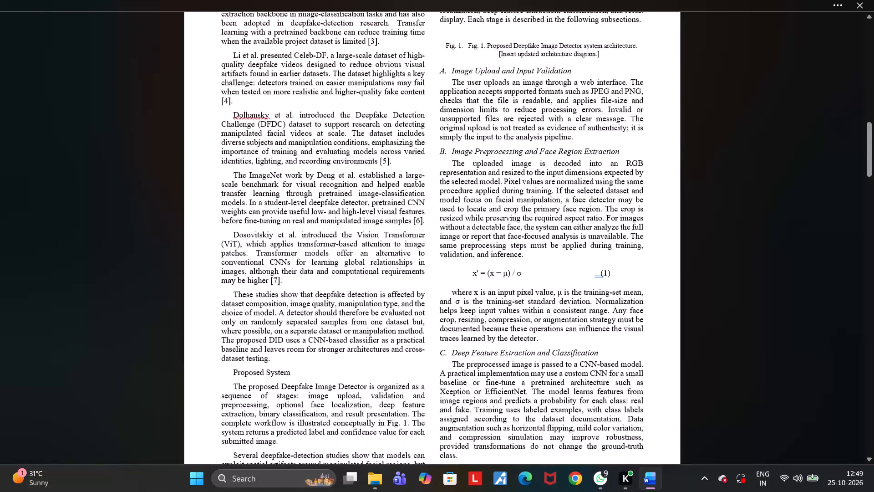
pyautogui.scroll(-2, 549, 69)
pyautogui.scroll(2, 549, 69)
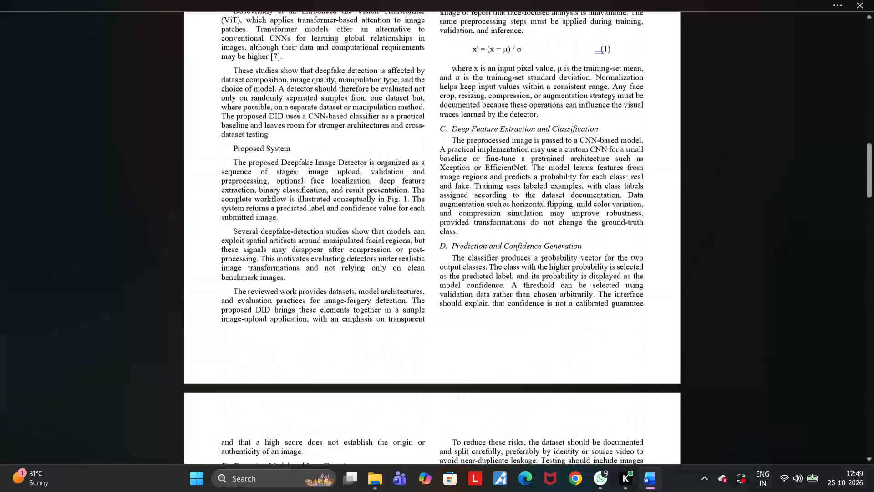
pyautogui.scroll(3, 549, 69)
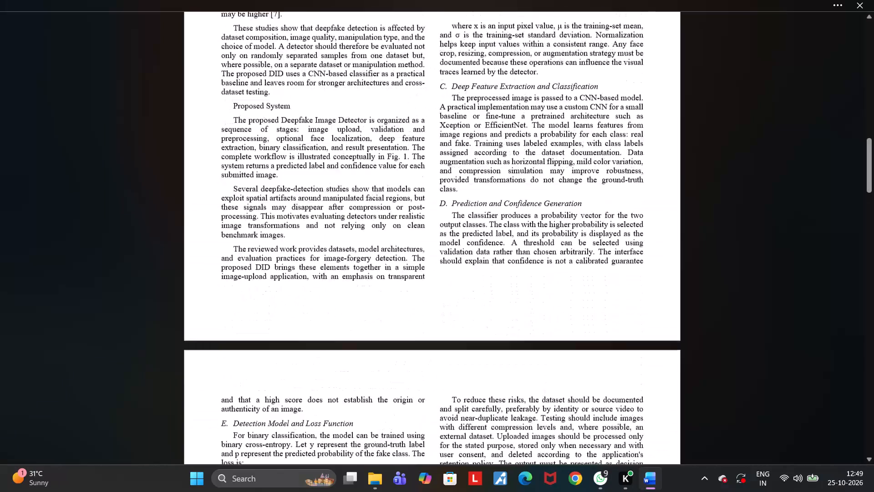
pyautogui.scroll(6, 549, 69)
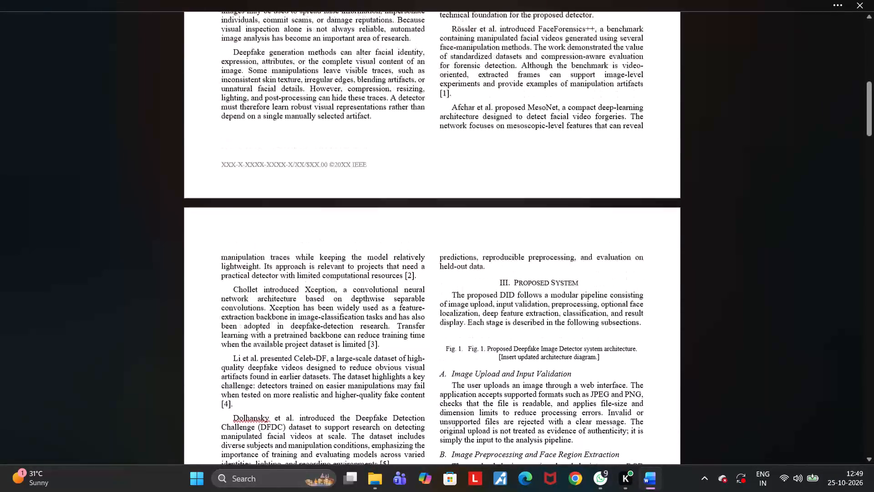
pyautogui.scroll(2, 549, 69)
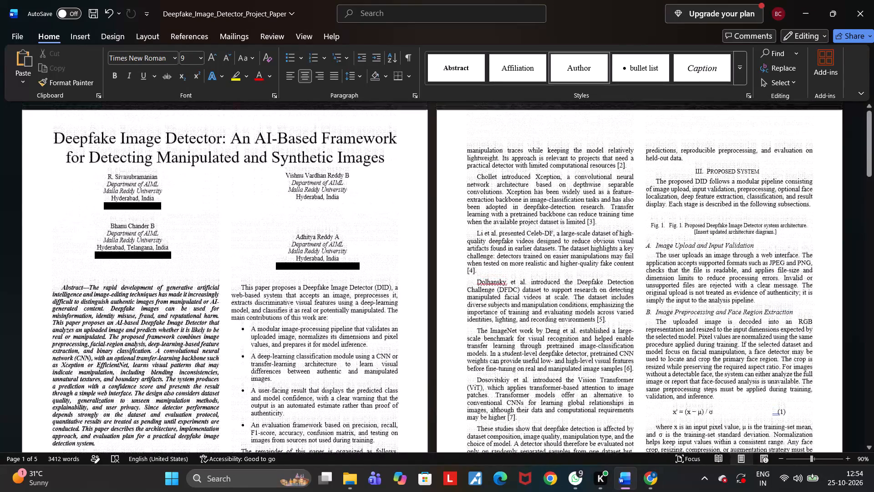
pyautogui.click(376, 189)
pyautogui.scroll(-11, 376, 189)
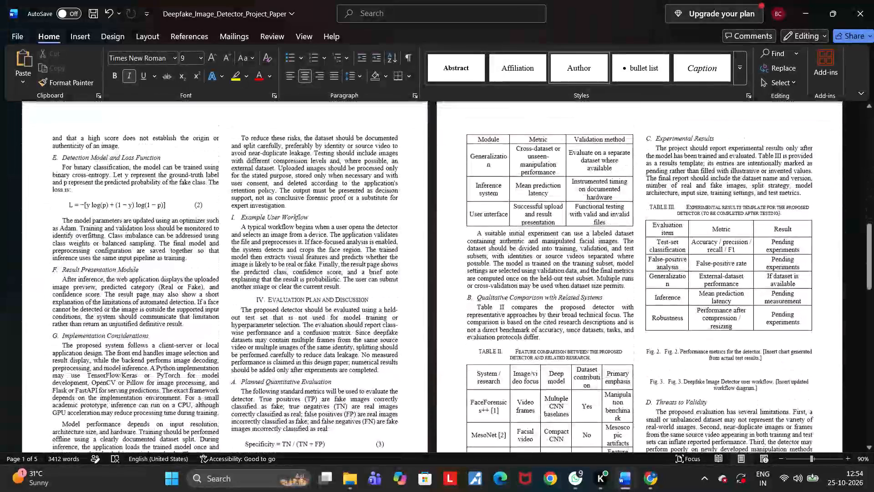
pyautogui.scroll(-7, 376, 189)
pyautogui.scroll(1, 376, 189)
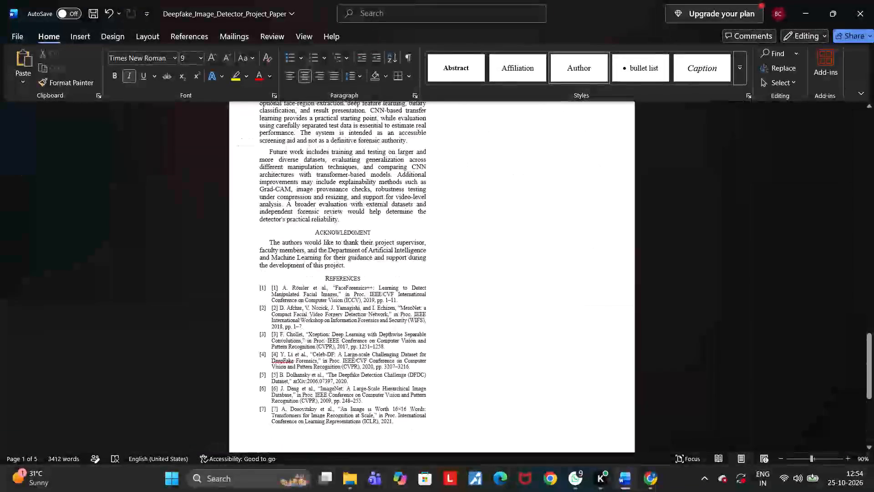
pyautogui.scroll(15, 376, 189)
pyautogui.scroll(8, 376, 189)
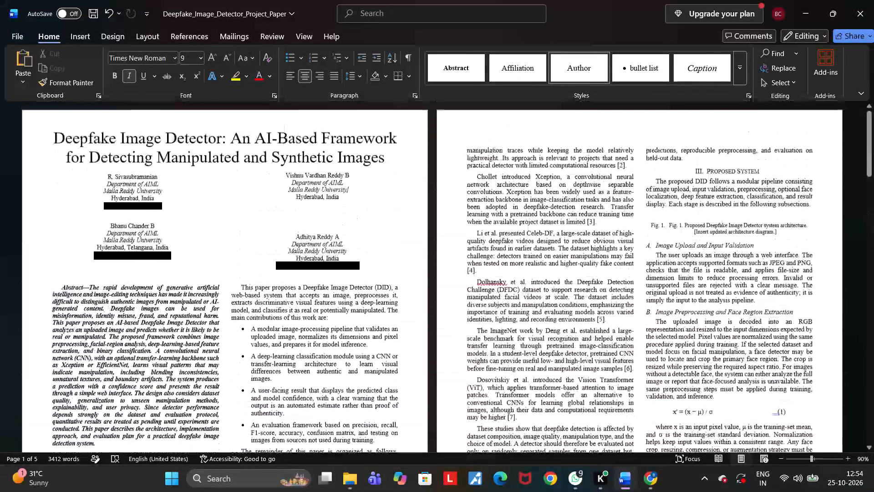
pyautogui.scroll(5, 376, 189)
# Close the Deepfake_Image_Detector_Project_Paper document without saving its changes.
pyautogui.click(855, 0)
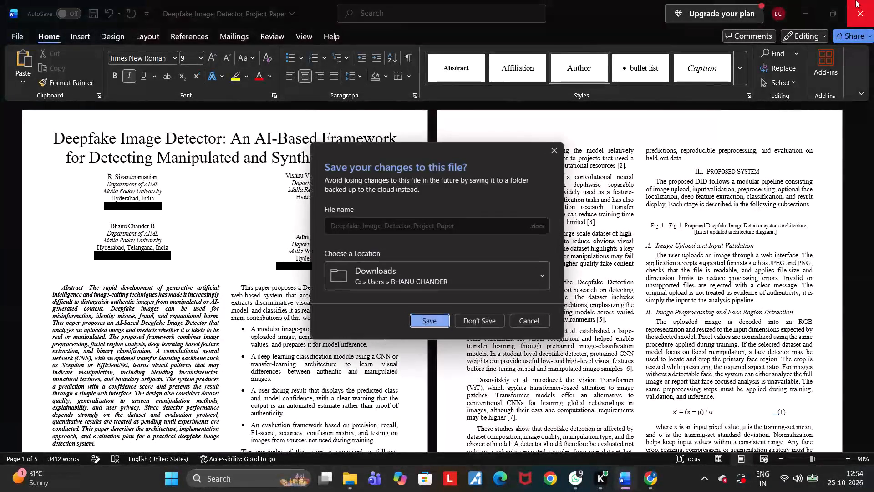
pyautogui.click(482, 325)
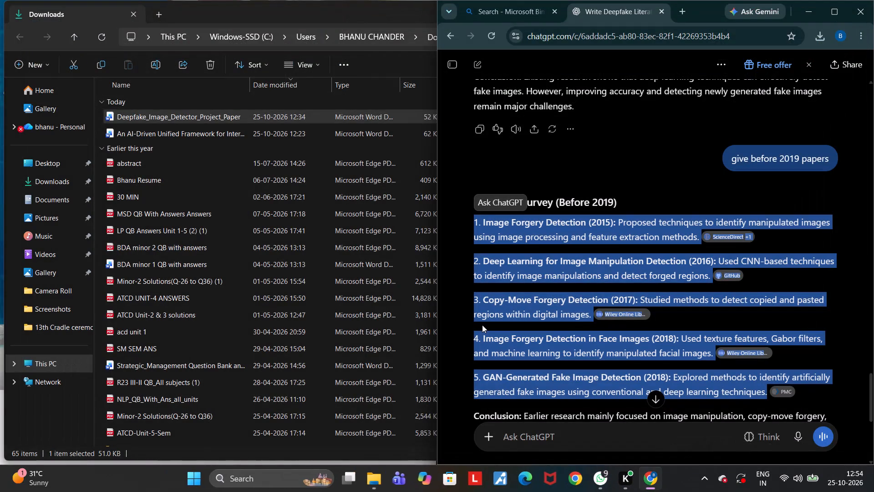
# Reopen Deepfake_Image_Detector_Project_Paper from the Downloads folder and choose Editing mode for it.
pyautogui.doubleClick(226, 117)
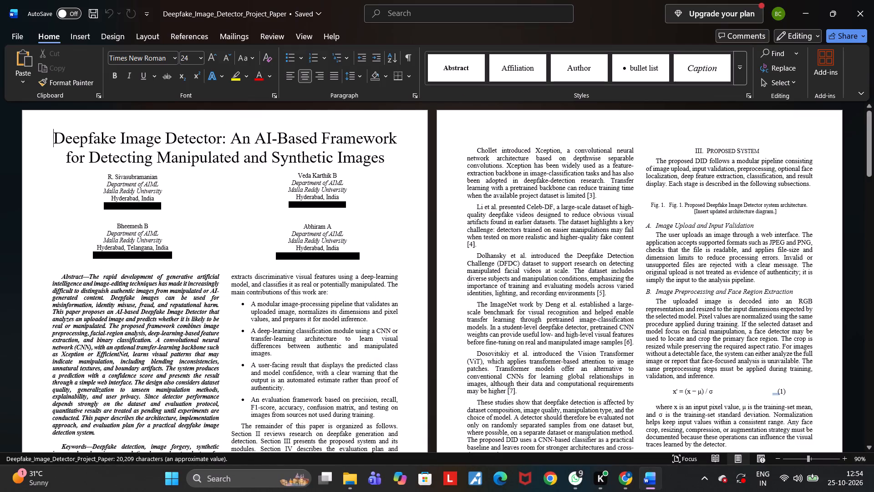
pyautogui.moveTo(429, 155); pyautogui.dragTo(425, 161)
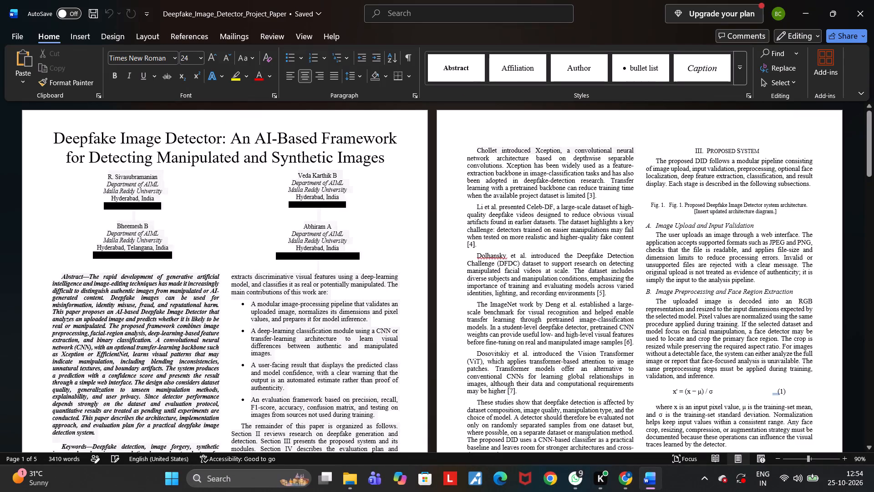
pyautogui.moveTo(425, 161); pyautogui.dragTo(425, 161)
pyautogui.click(790, 34)
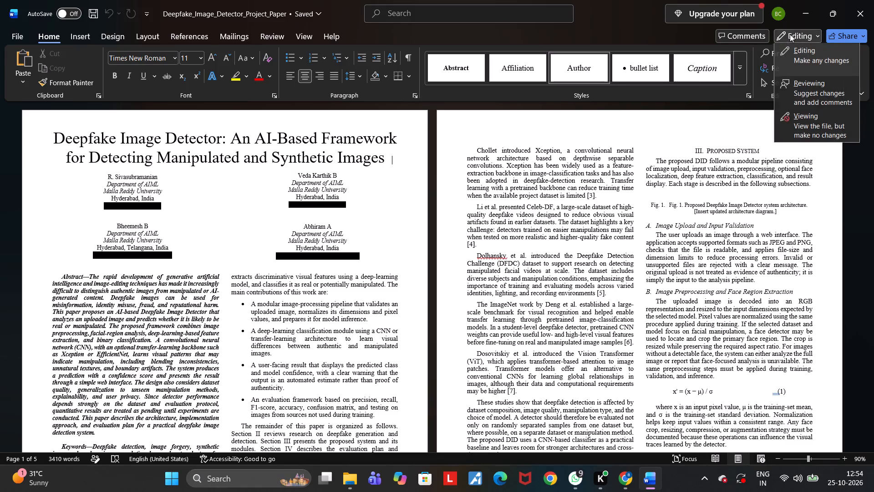
pyautogui.click(796, 50)
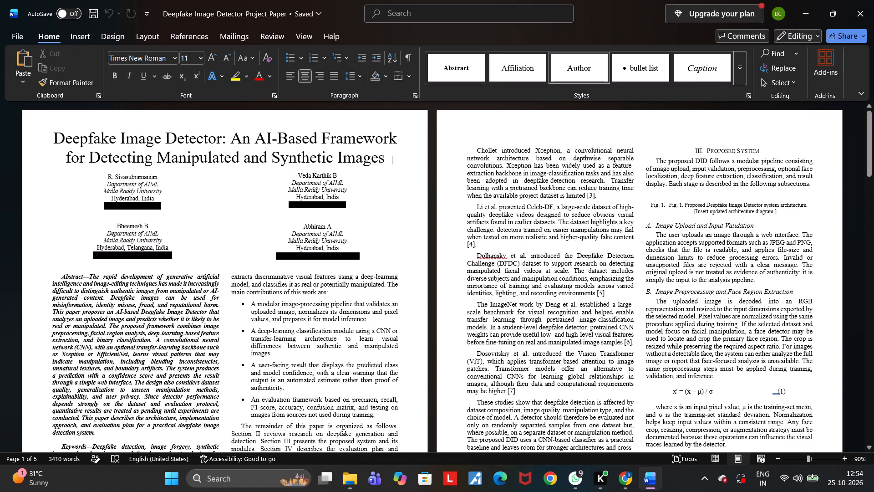
# Examine the reopened paper's first pages, from the title and author block down to the Literature Survey section.
pyautogui.scroll(-2, 403, 277)
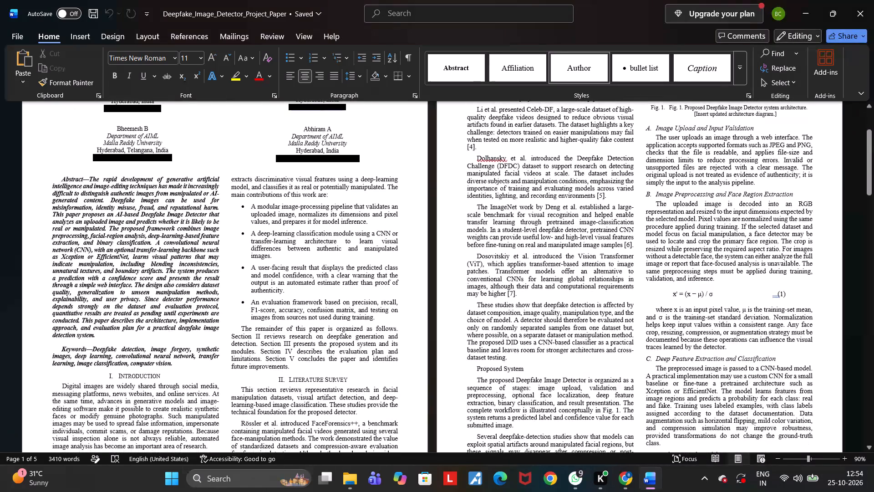
pyautogui.scroll(-5, 403, 277)
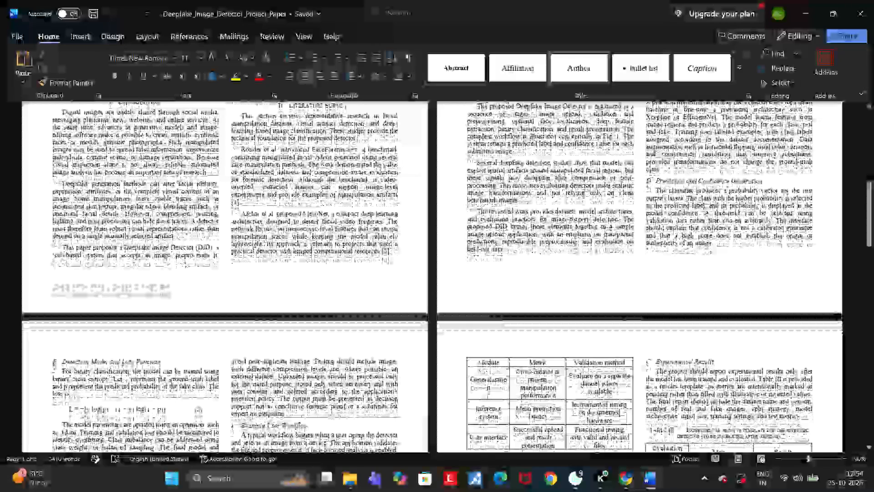
pyautogui.scroll(1, 403, 277)
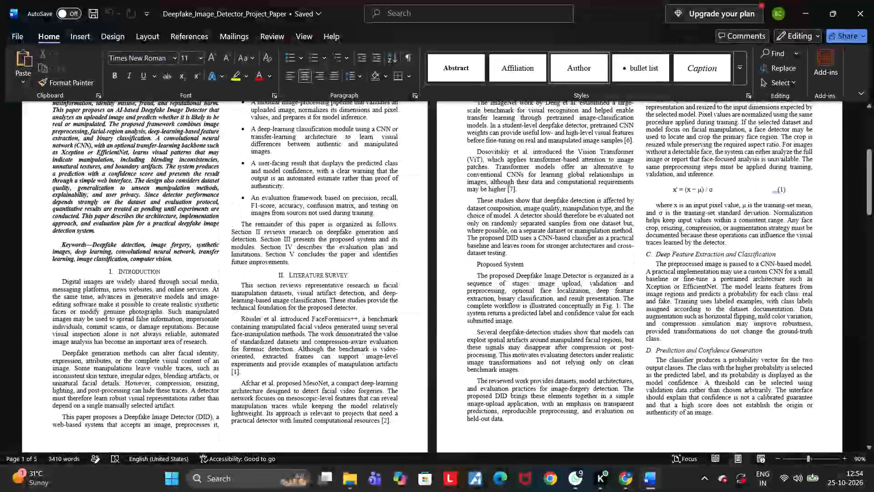
pyautogui.scroll(5, 403, 277)
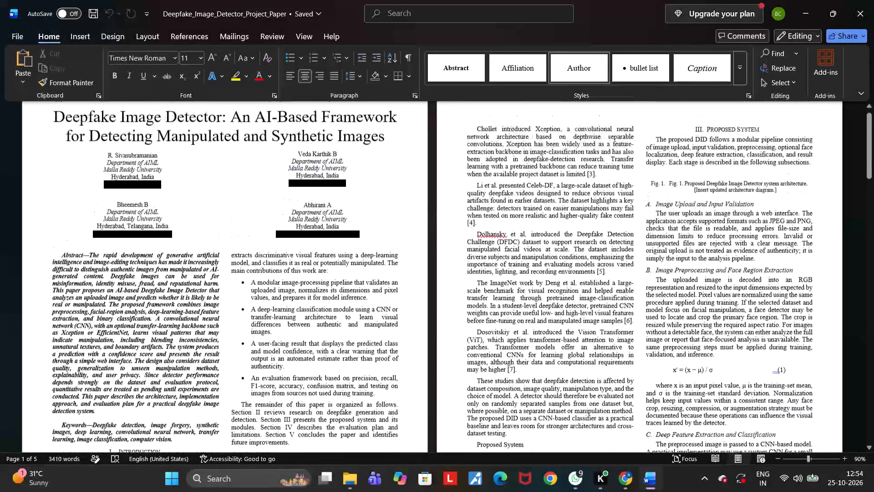
pyautogui.scroll(1, 403, 277)
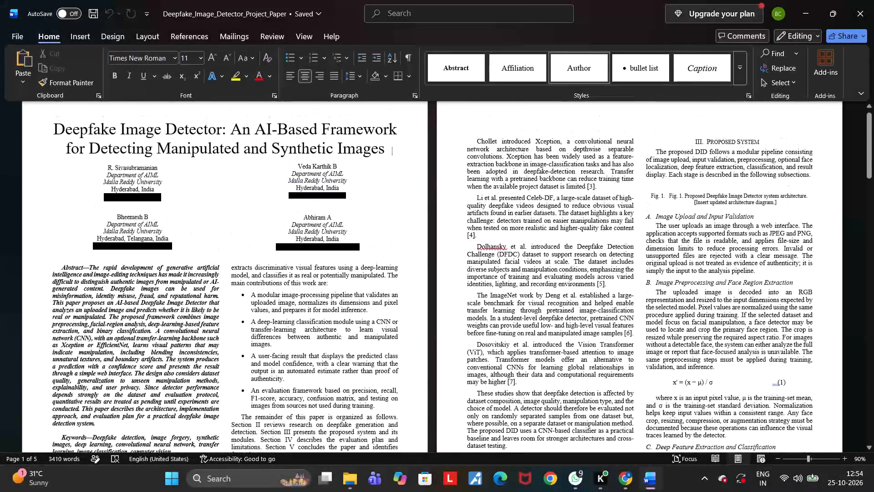
pyautogui.scroll(-3, 403, 277)
pyautogui.scroll(3, 403, 277)
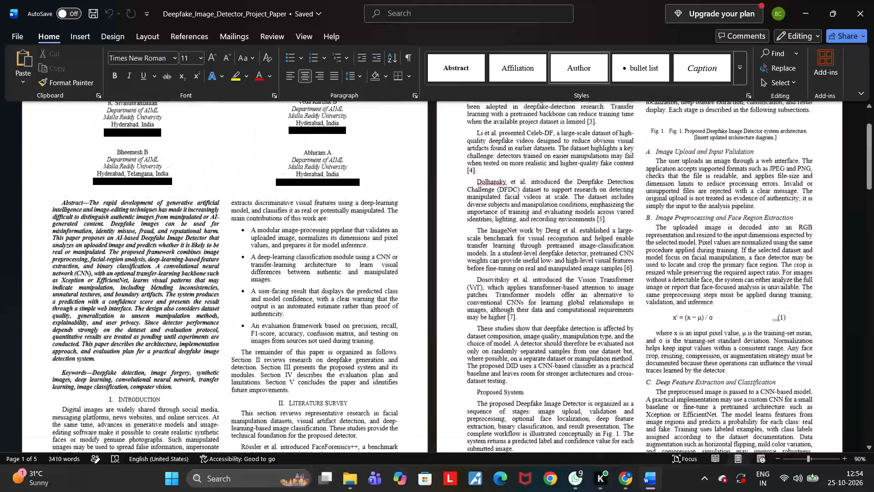
pyautogui.scroll(1, 403, 277)
pyautogui.scroll(-1, 403, 277)
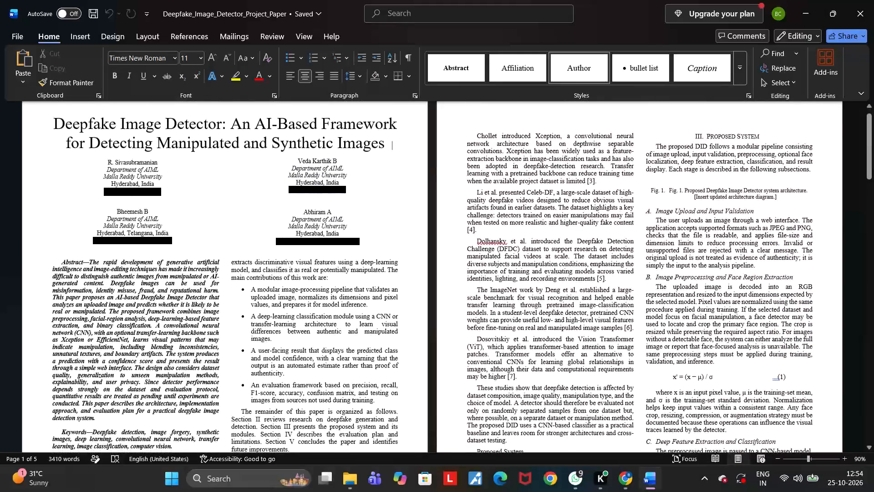
pyautogui.scroll(-3, 403, 277)
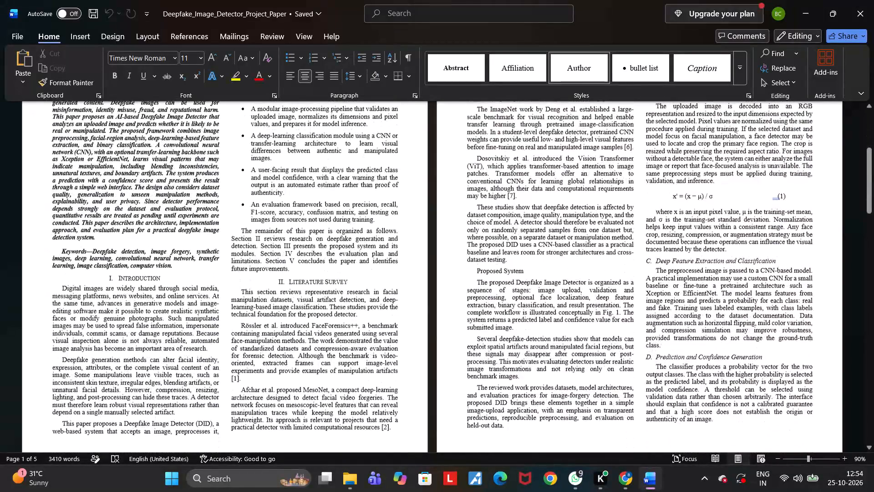
pyautogui.scroll(-2, 403, 277)
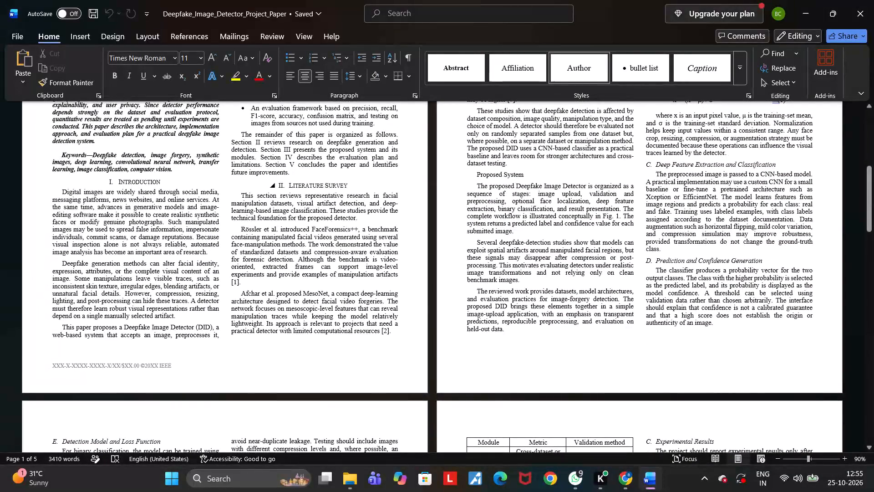
# Delete the first six Literature Survey paragraphs, from the section's introductory paragraph through the DFDC dataset paragraph citing [5].
pyautogui.moveTo(240, 194); pyautogui.dragTo(389, 332)
pyautogui.press('BackSpace')
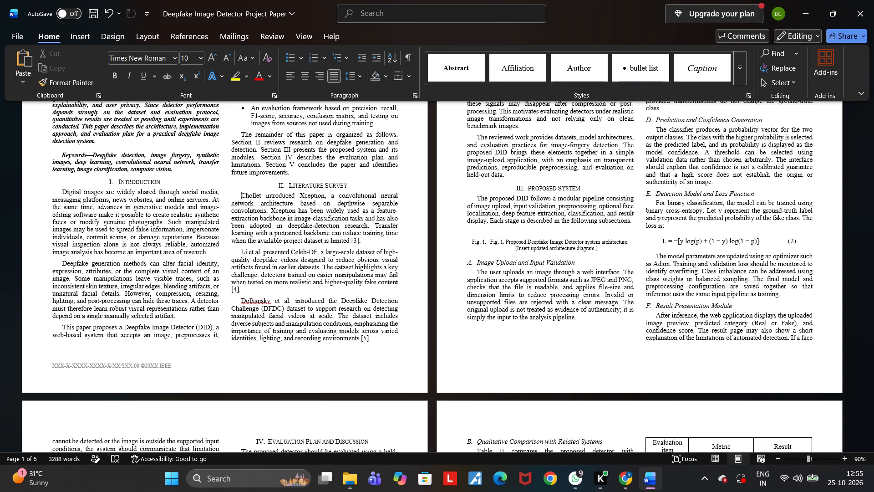
pyautogui.scroll(4, 389, 332)
pyautogui.scroll(-1, 389, 332)
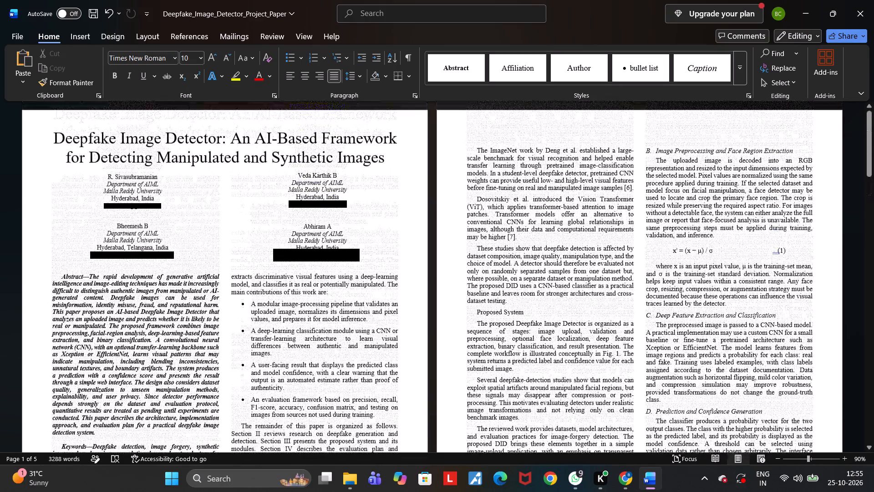
pyautogui.scroll(-2, 389, 332)
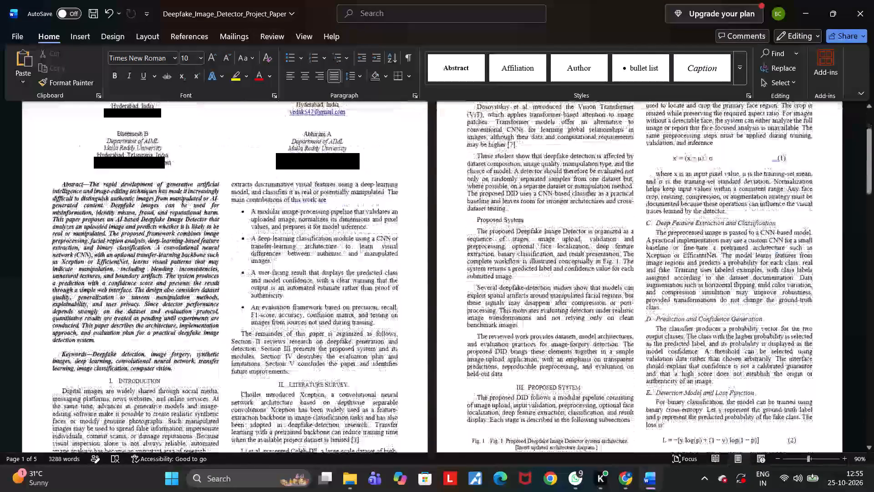
pyautogui.scroll(-1, 389, 332)
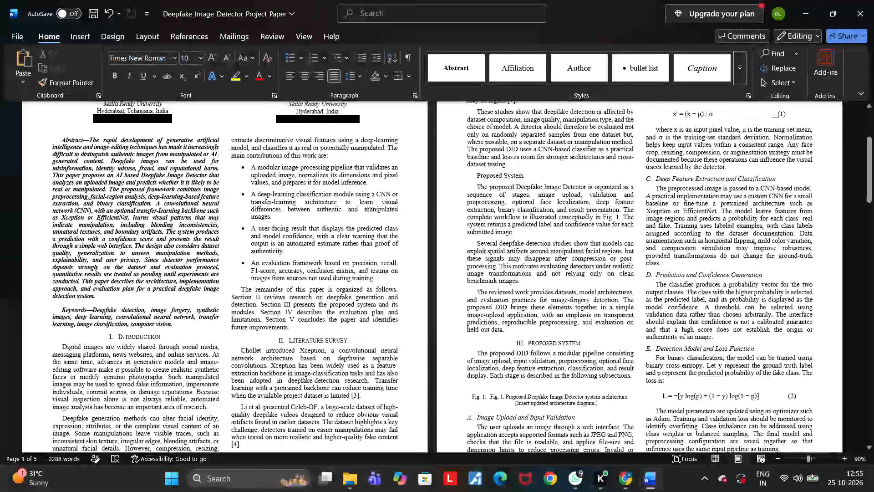
pyautogui.scroll(-2, 389, 332)
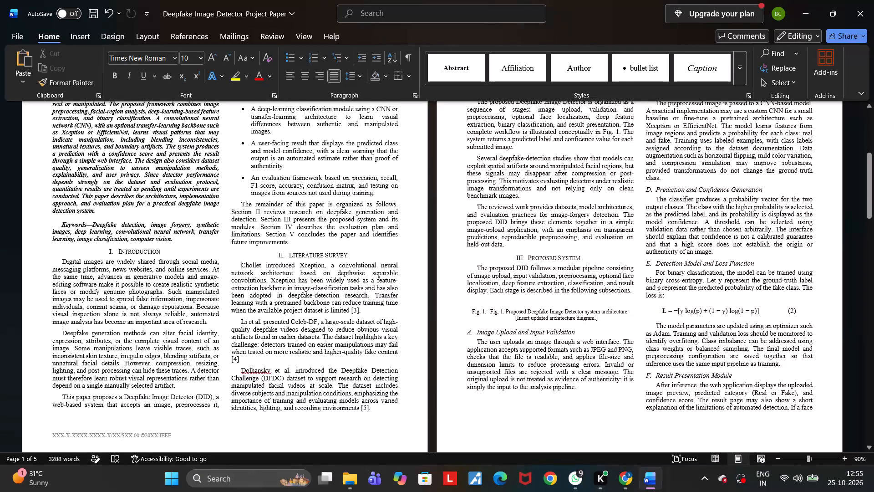
pyautogui.moveTo(239, 263); pyautogui.dragTo(384, 420)
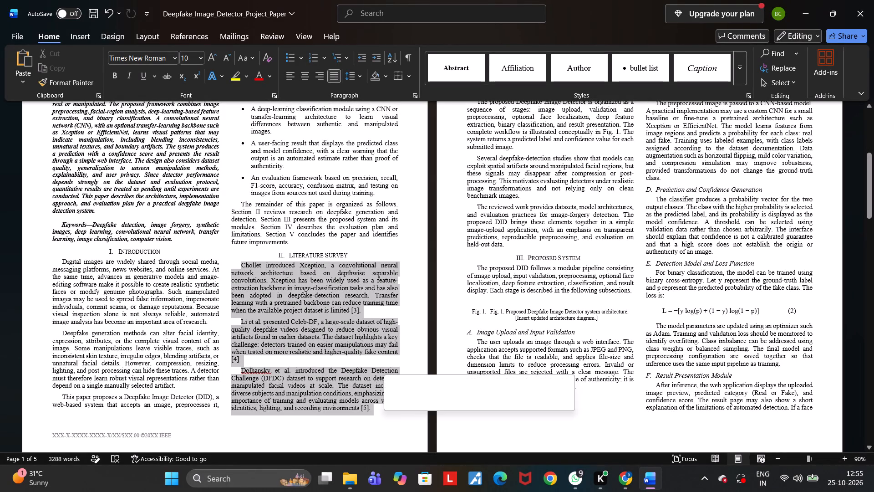
pyautogui.press('BackSpace')
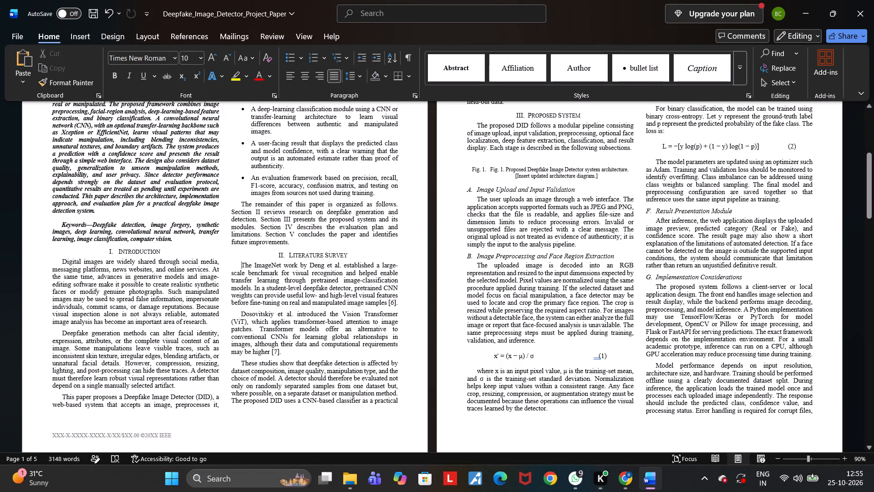
# Paste the copied five-item ChatGPT literature survey directly under the Literature Survey heading.
pyautogui.hotkey('ctrl', 'v')
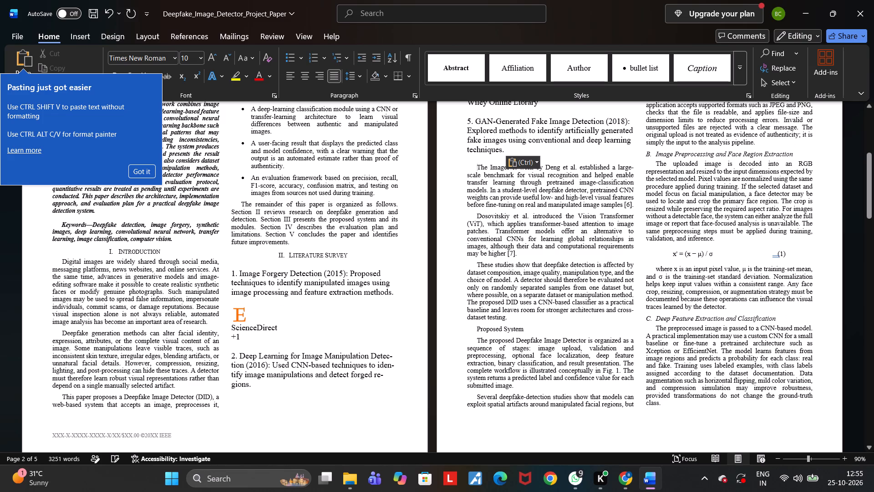
pyautogui.click(136, 169)
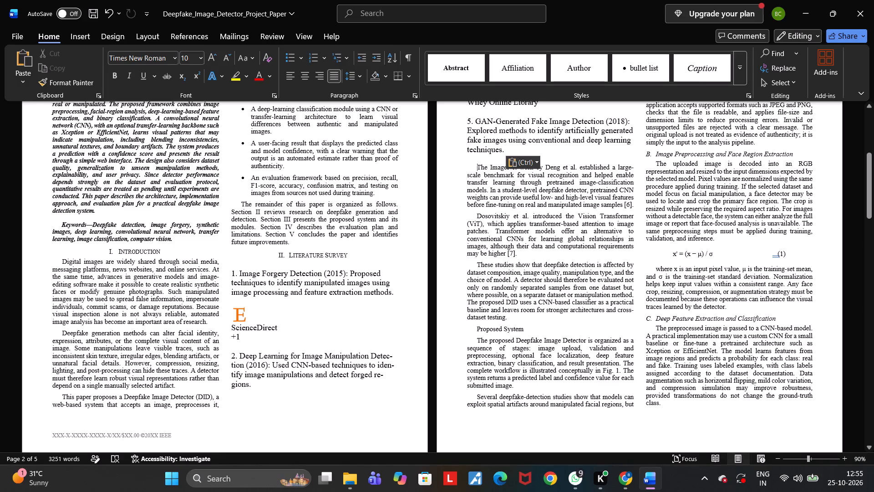
# Remove the ScienceDirect logo, source label, "+1" and extra blank line beneath item 1, Image Forgery Detection (2015).
pyautogui.scroll(3, 239, 337)
pyautogui.scroll(-1, 239, 337)
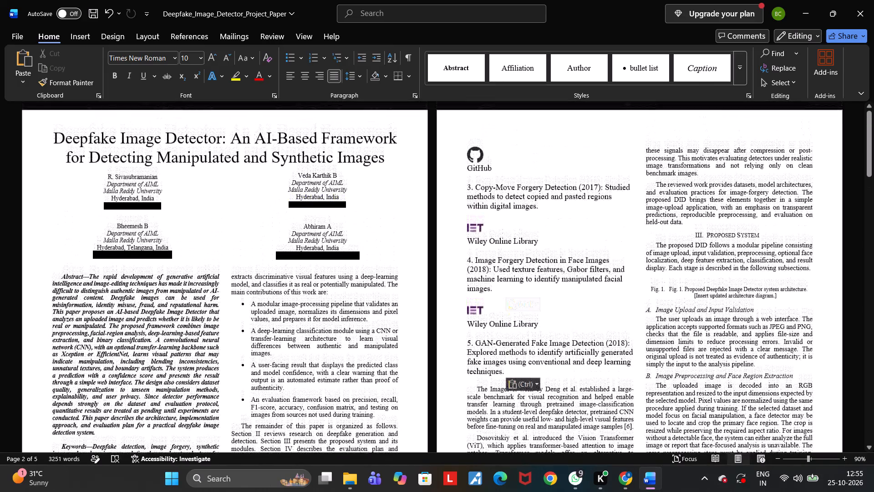
pyautogui.scroll(-2, 239, 337)
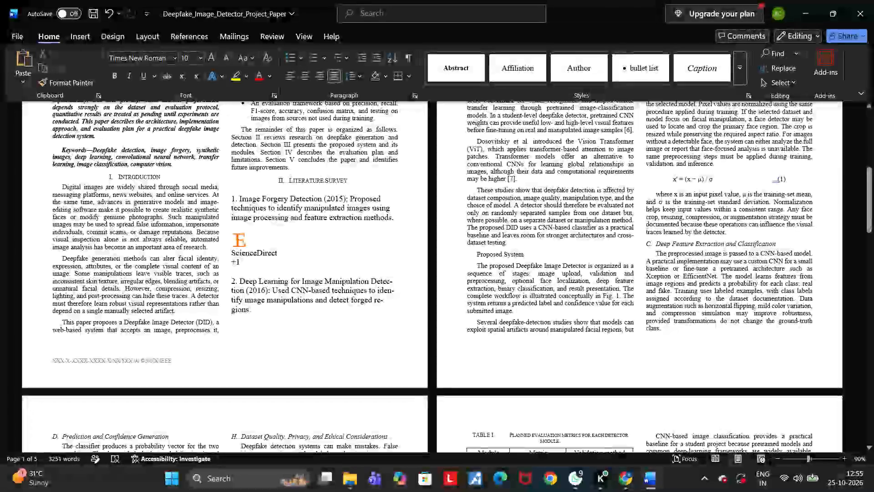
pyautogui.click(245, 264)
pyautogui.press('BackSpace')
pyautogui.press('BackSpace')
pyautogui.press('BackSpace')
pyautogui.press('BackSpace')
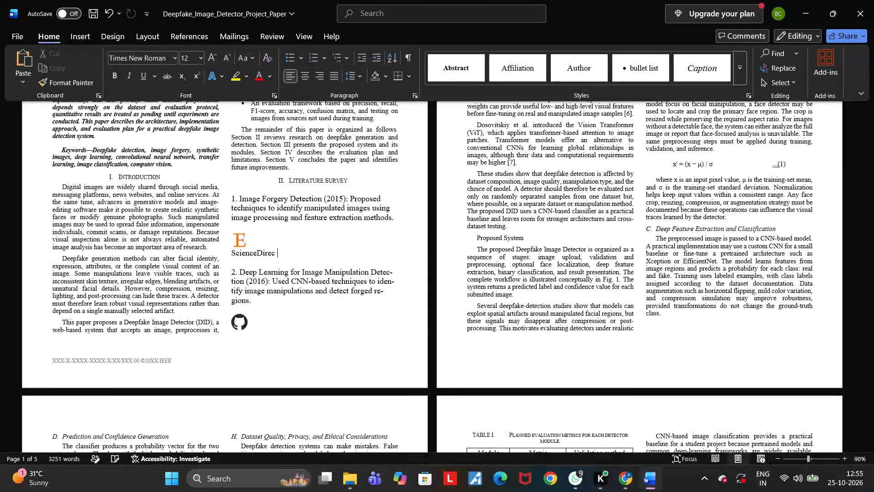
pyautogui.press('BackSpace')
pyautogui.press('BackSpace')
pyautogui.press('BackSpace')
pyautogui.press('BackSpace')
pyautogui.press('BackSpace')
pyautogui.press('BackSpace')
pyautogui.press('BackSpace')
pyautogui.press('BackSpace')
pyautogui.press('BackSpace')
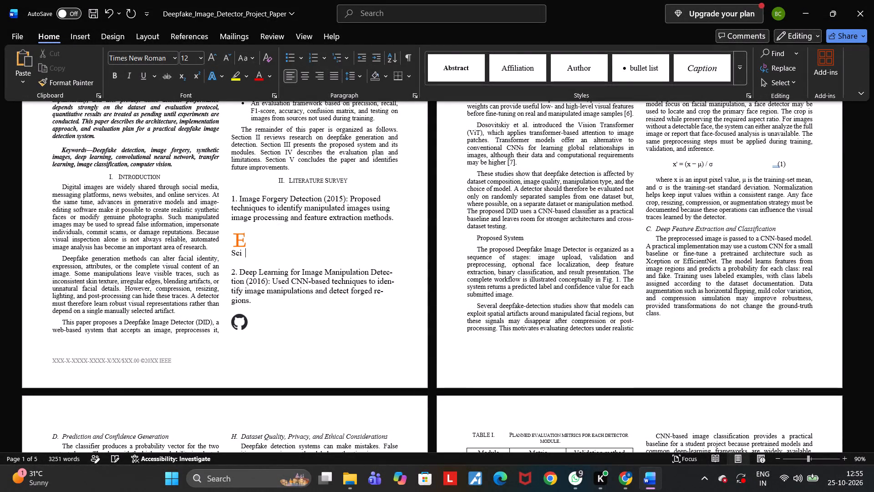
pyautogui.press('BackSpace')
pyautogui.press('BackSpace')
pyautogui.press('BackSpace')
pyautogui.press('BackSpace')
pyautogui.press('BackSpace')
pyautogui.press('BackSpace')
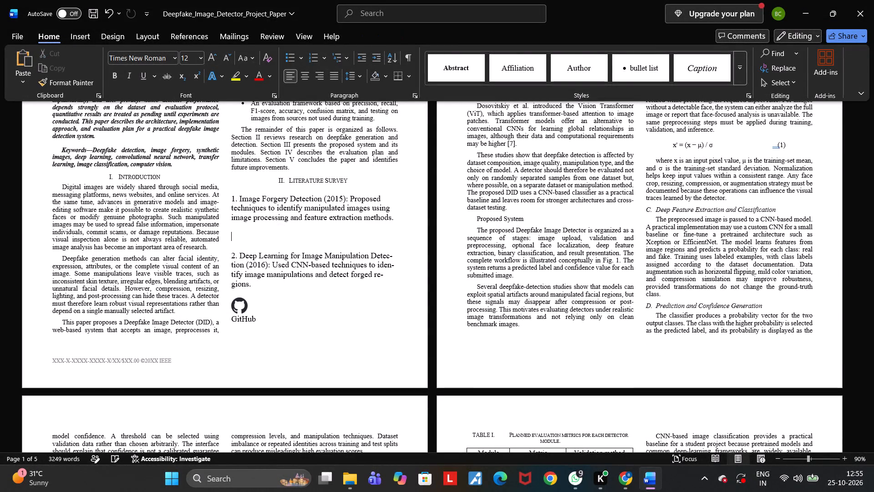
pyautogui.press('Down')
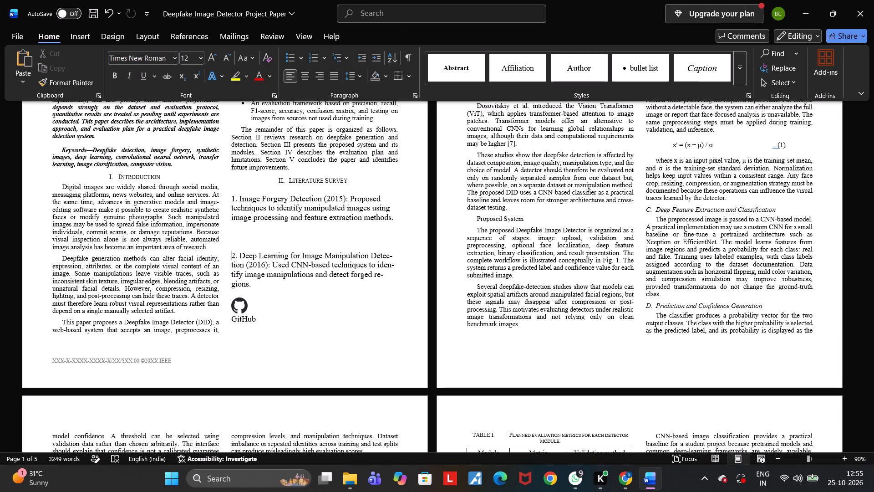
pyautogui.press('Up')
pyautogui.press('BackSpace')
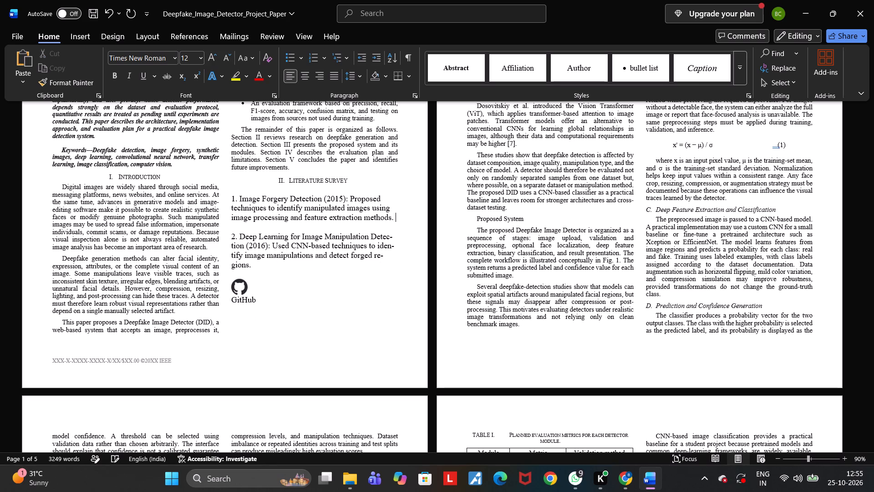
# Delete the GitHub label and logo beneath item 2, Deep Learning for Image Manipulation Detection (2016).
pyautogui.click(271, 300)
pyautogui.press('BackSpace')
pyautogui.press('BackSpace')
pyautogui.press('BackSpace')
pyautogui.press('BackSpace')
pyautogui.press('BackSpace')
pyautogui.press('BackSpace')
pyautogui.press('BackSpace')
pyautogui.press('BackSpace')
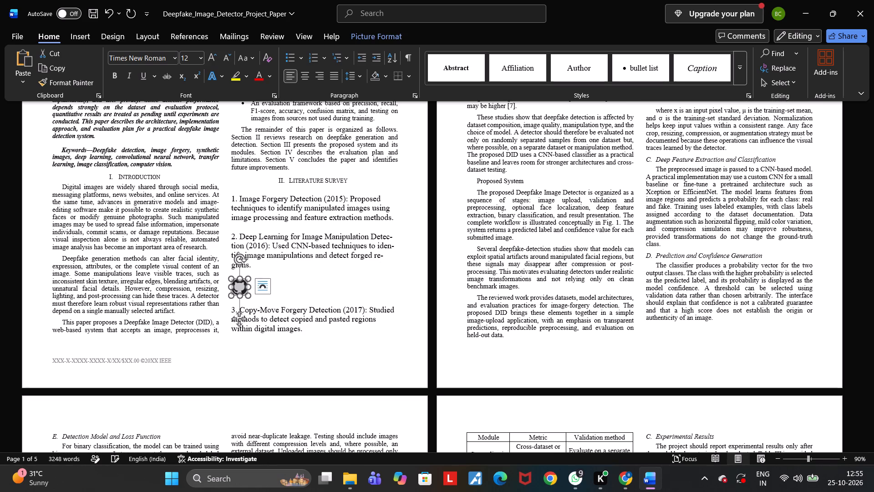
pyautogui.press('BackSpace')
pyautogui.press('BackSpace')
pyautogui.press('BackSpace')
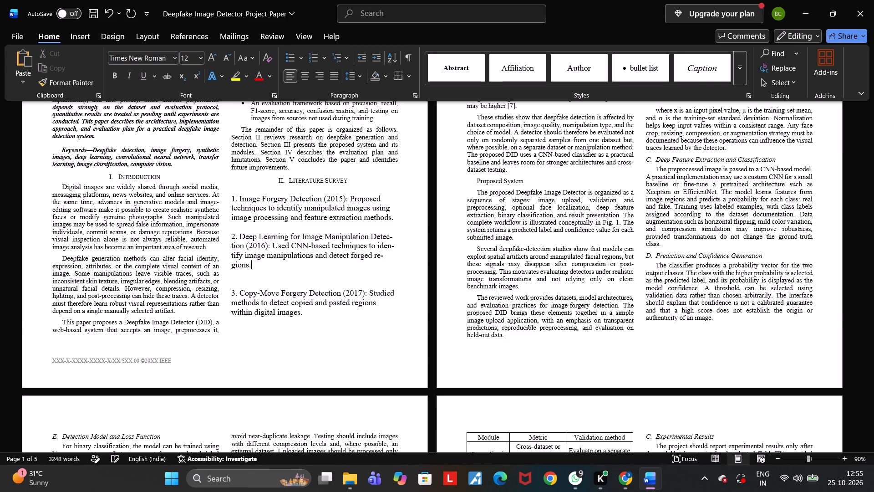
# Close the extra gap between items 2 and 3, keeping Copy-Move Forgery Detection (2017) as its own paragraph.
pyautogui.press('Down')
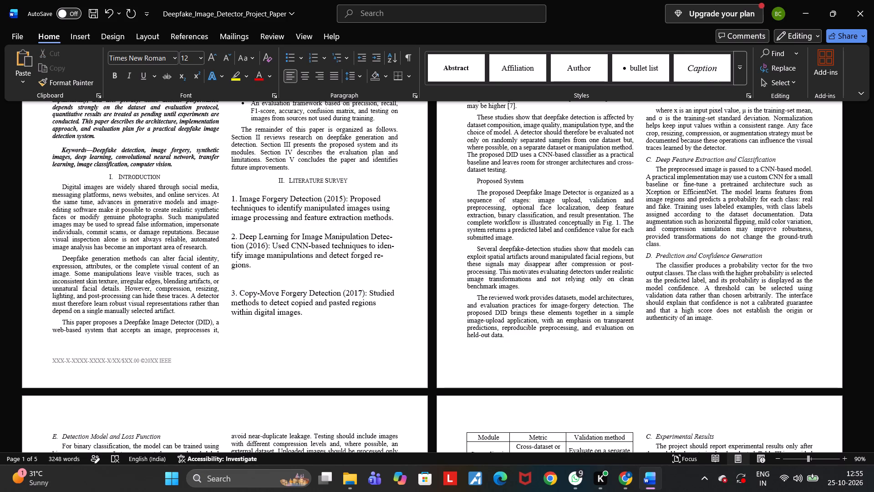
pyautogui.press('Left')
pyautogui.press('Left')
pyautogui.press('Left')
pyautogui.press('Left')
pyautogui.press('Left')
pyautogui.press('Left')
pyautogui.press('BackSpace')
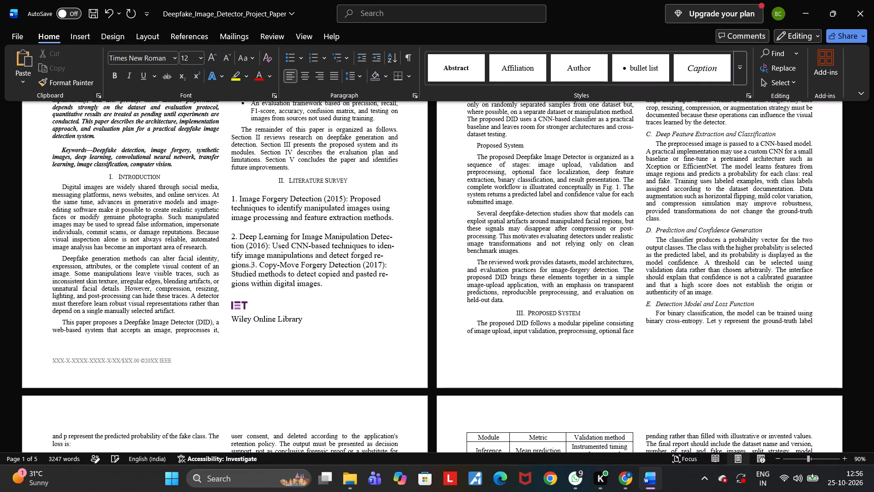
pyautogui.press('Return')
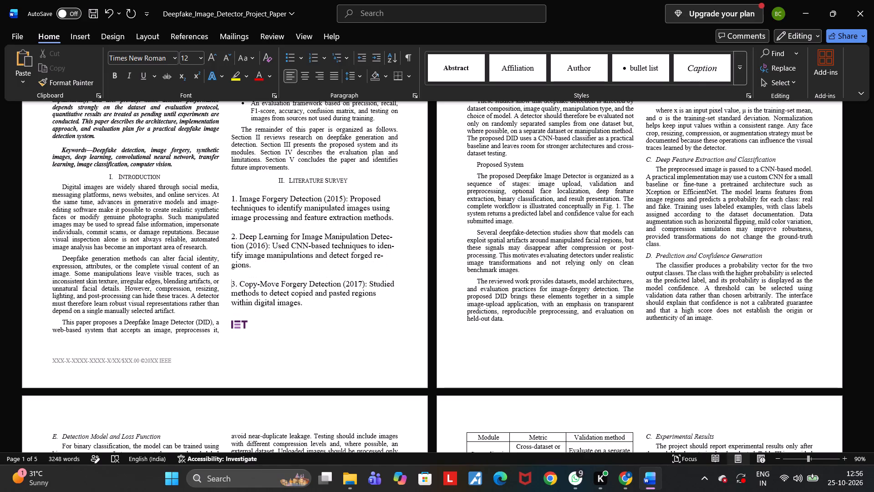
# Delete the IET logo, the Wiley Online Library label and the leftover blank lines beneath item 3, Copy-Move Forgery Detection (2017).
pyautogui.click(255, 324)
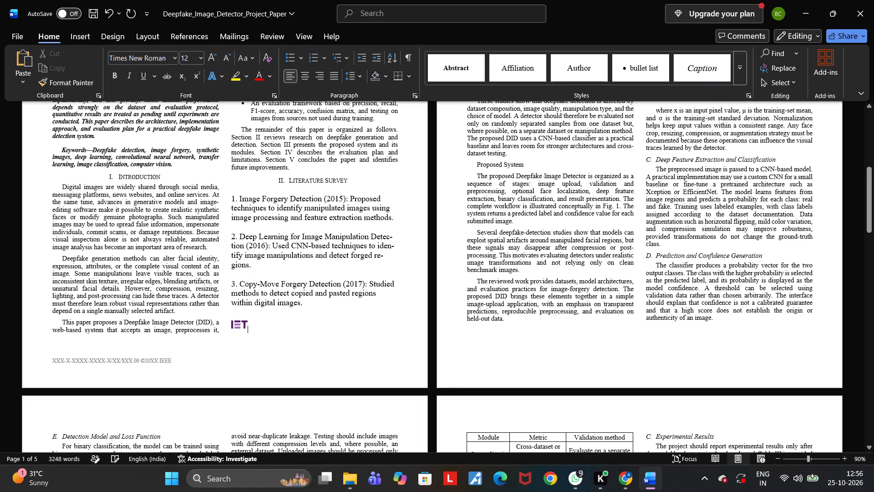
pyautogui.press('BackSpace')
pyautogui.press('BackSpace')
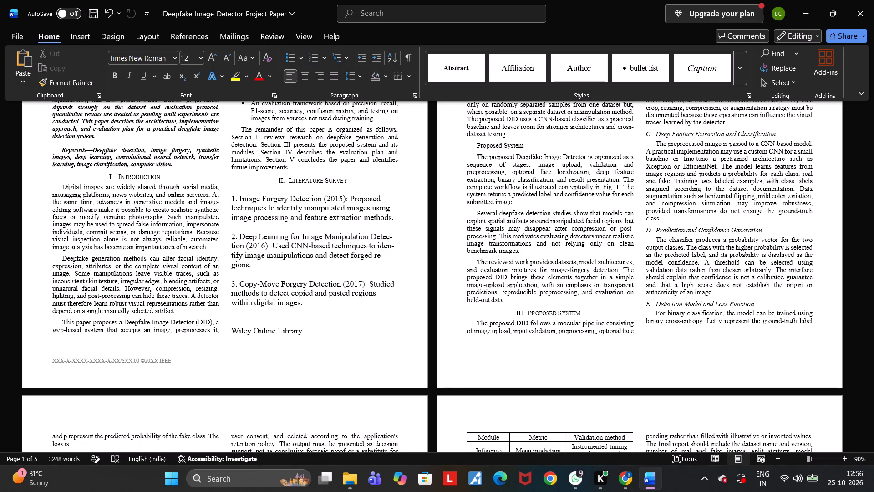
pyautogui.scroll(1, 255, 324)
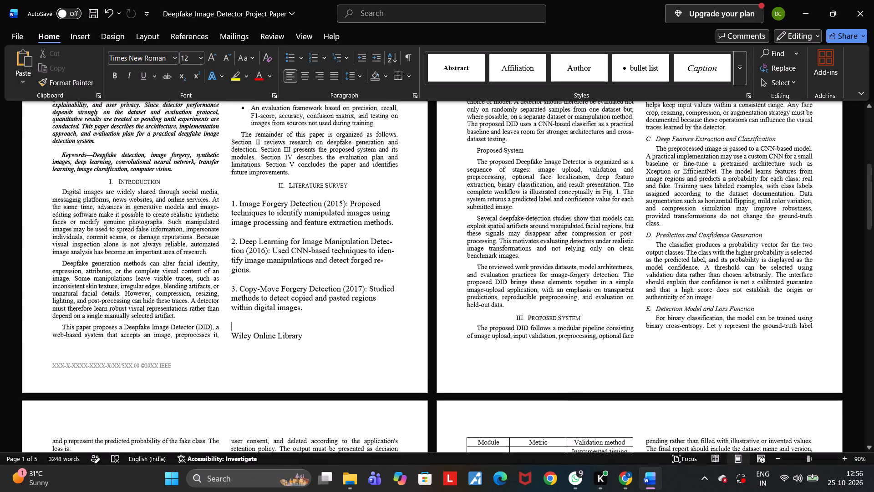
pyautogui.scroll(4, 255, 324)
pyautogui.hscroll(1, 255, 324)
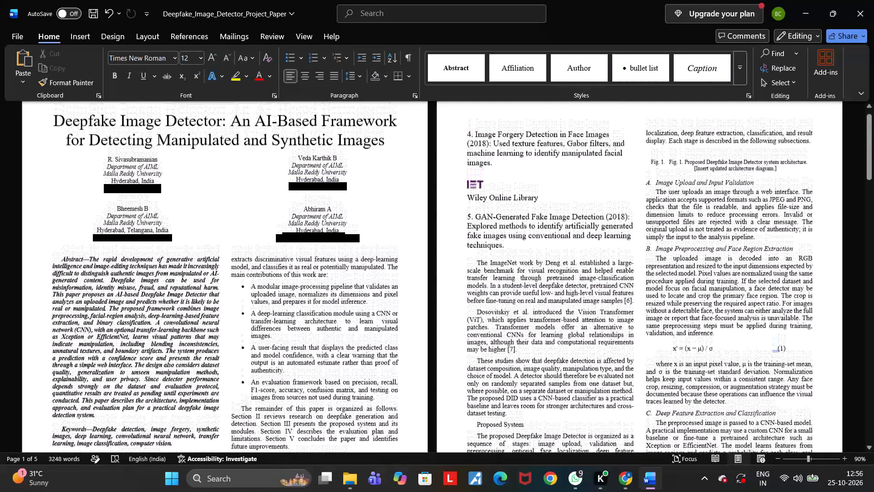
pyautogui.hscroll(1, 255, 324)
pyautogui.scroll(-3, 255, 324)
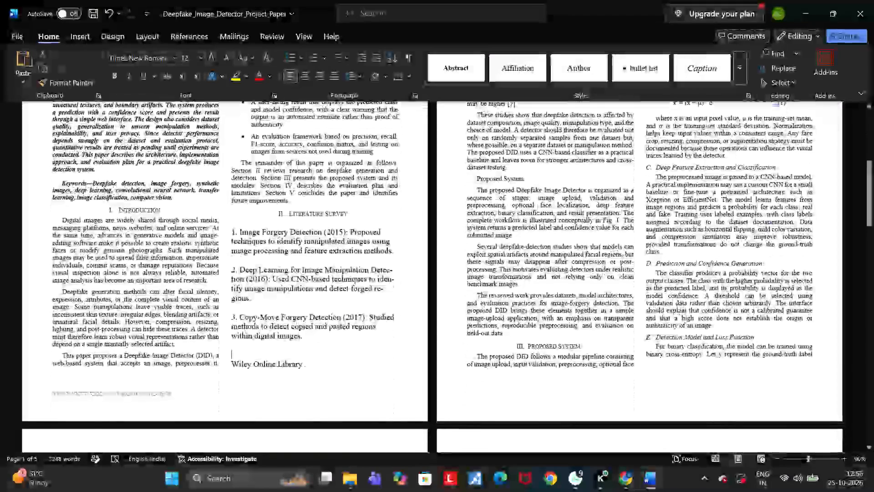
pyautogui.click(306, 365)
pyautogui.press('BackSpace')
pyautogui.press('BackSpace')
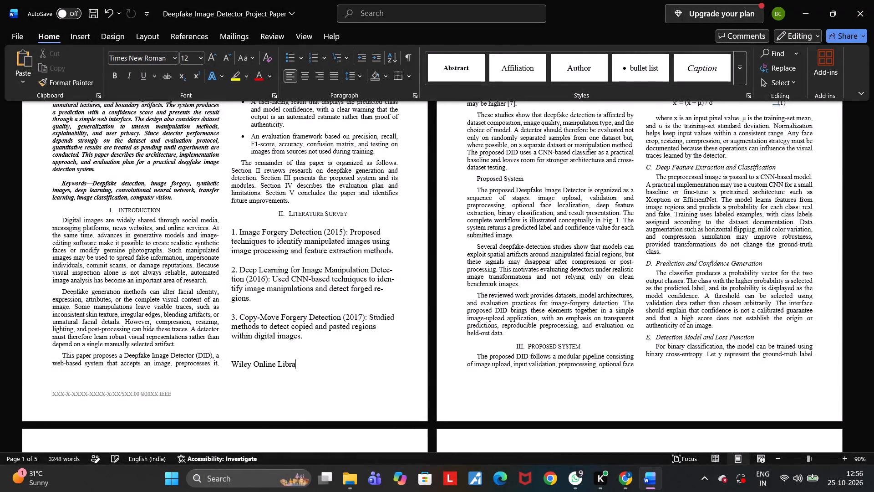
pyautogui.press('BackSpace')
pyautogui.press('BackSpace')
pyautogui.press('BackSpace')
pyautogui.press('BackSpace')
pyautogui.press('BackSpace')
pyautogui.press('BackSpace')
pyautogui.press('BackSpace')
pyautogui.press('BackSpace')
pyautogui.press('BackSpace')
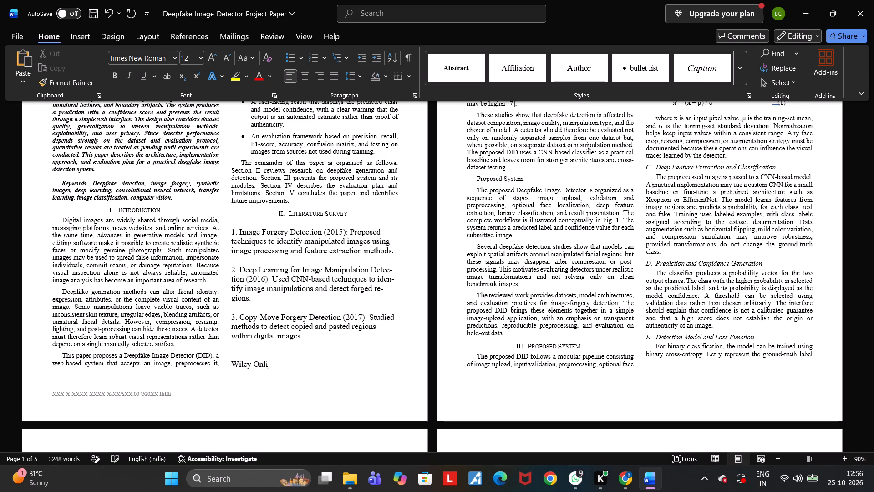
pyautogui.press('BackSpace')
pyautogui.press('BackSpace')
pyautogui.press('BackSpace')
pyautogui.press('BackSpace')
pyautogui.press('BackSpace')
pyautogui.press('BackSpace')
pyautogui.press('BackSpace')
pyautogui.press('BackSpace')
pyautogui.press('BackSpace')
pyautogui.press('BackSpace')
pyautogui.press('BackSpace')
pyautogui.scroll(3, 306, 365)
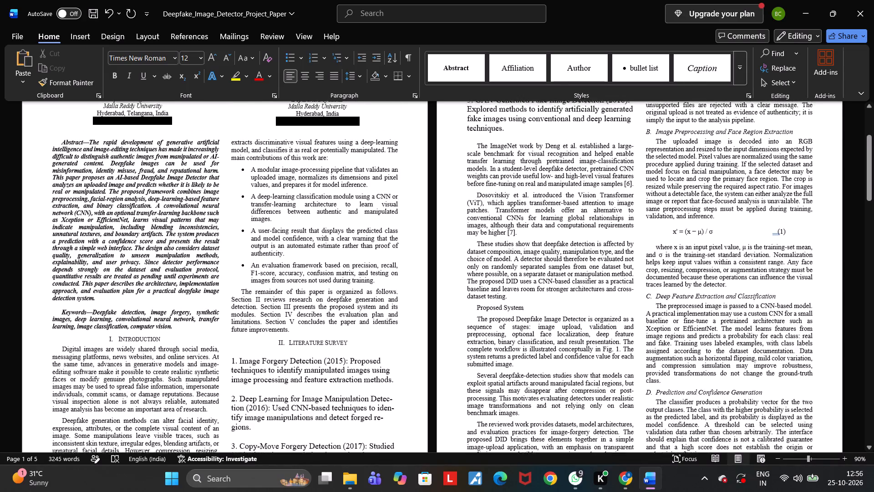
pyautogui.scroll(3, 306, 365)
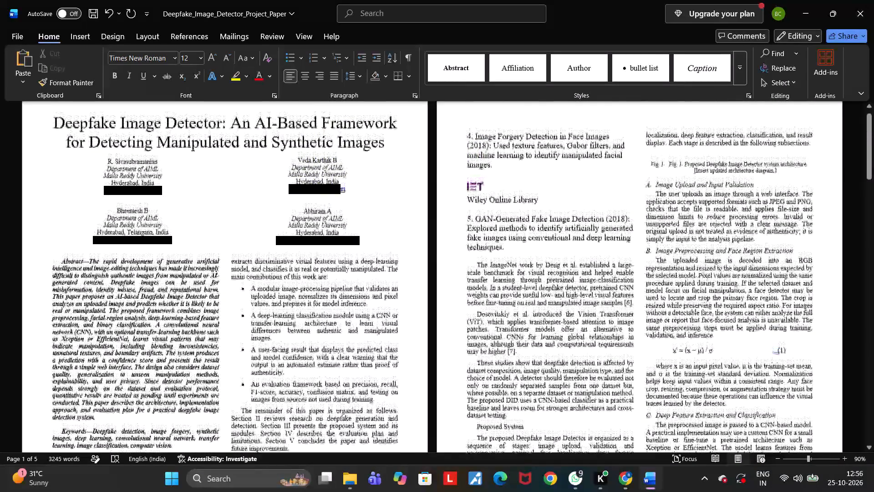
# Delete the Wiley Online Library label and the IET logo beneath item 4, Image Forgery Detection in Face Images (2018).
pyautogui.click(541, 201)
pyautogui.press('BackSpace')
pyautogui.press('BackSpace')
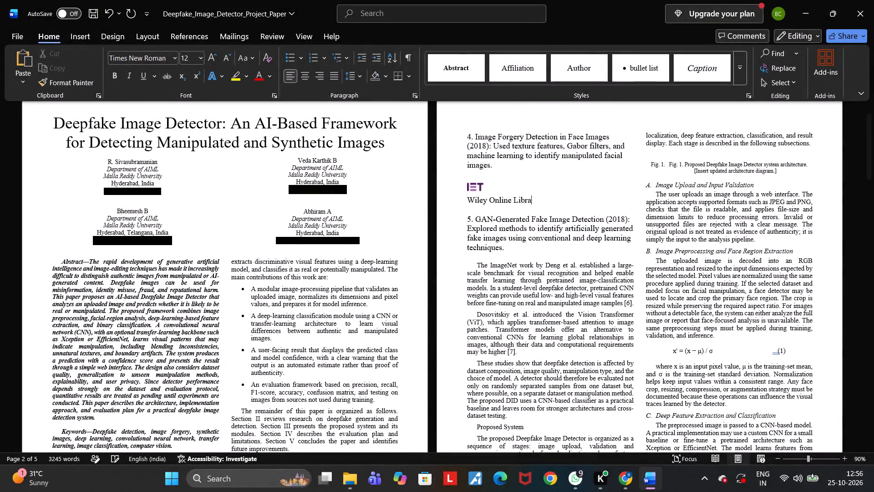
pyautogui.press('BackSpace')
pyautogui.press('BackSpace')
pyautogui.press('BackSpace')
pyautogui.press('BackSpace')
pyautogui.press('BackSpace')
pyautogui.press('BackSpace')
pyautogui.press('BackSpace')
pyautogui.press('BackSpace')
pyautogui.press('BackSpace')
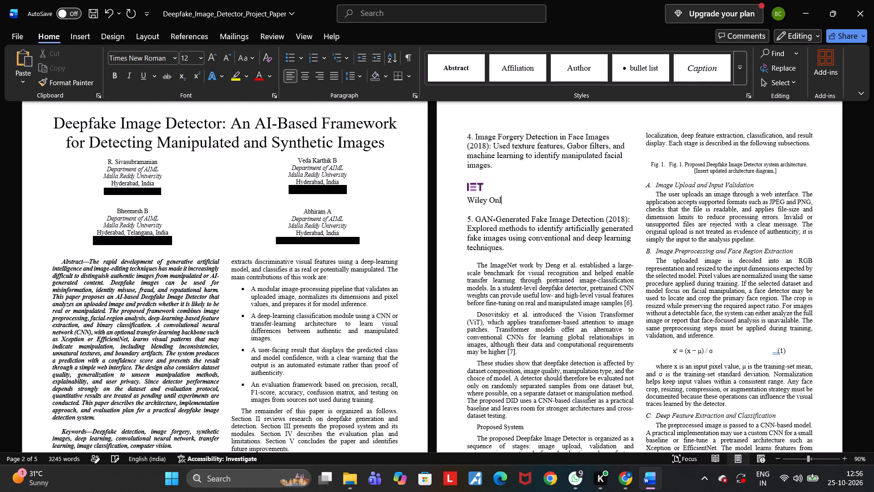
pyautogui.press('BackSpace')
pyautogui.press('BackSpace')
pyautogui.press('BackSpace')
pyautogui.press('BackSpace')
pyautogui.press('BackSpace')
pyautogui.press('BackSpace')
pyautogui.press('BackSpace')
pyautogui.press('BackSpace')
pyautogui.press('BackSpace')
pyautogui.press('BackSpace')
pyautogui.press('BackSpace')
pyautogui.press('BackSpace')
pyautogui.press('BackSpace')
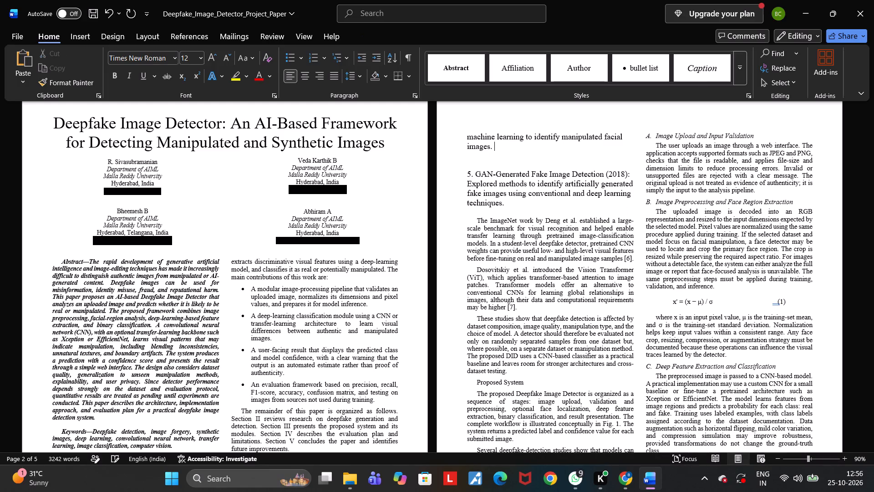
# Close the extra gap between items 4 and 5, keeping GAN-Generated Fake Image Detection (2018) as its own paragraph.
pyautogui.press('Down')
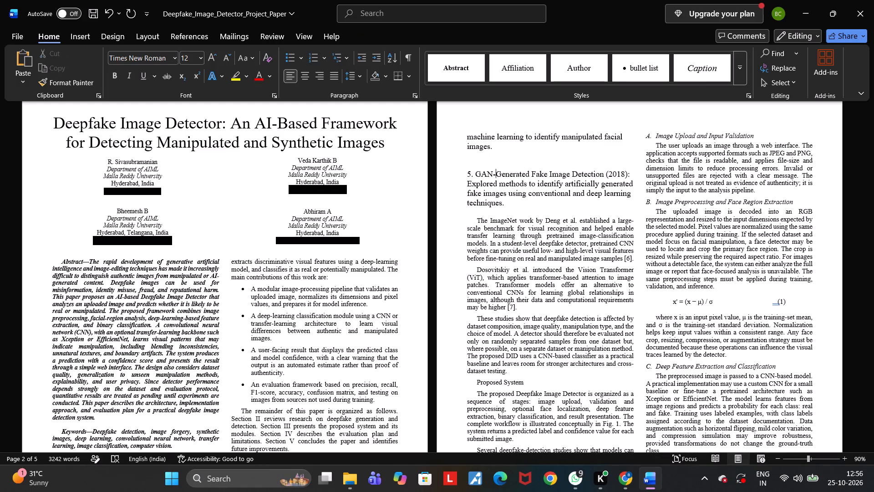
pyautogui.press('Left')
pyautogui.press('Left')
pyautogui.press('Left')
pyautogui.press('Left')
pyautogui.press('Left')
pyautogui.press('Left')
pyautogui.press('Left')
pyautogui.press('BackSpace')
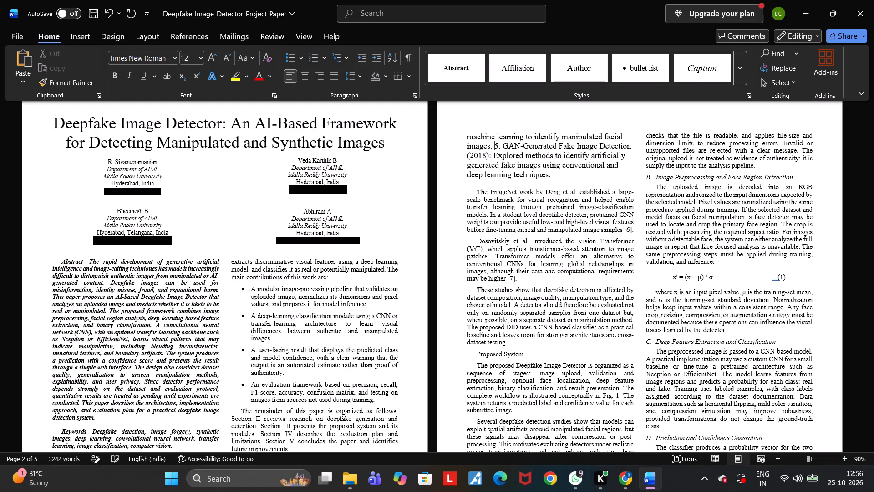
pyautogui.press('Return')
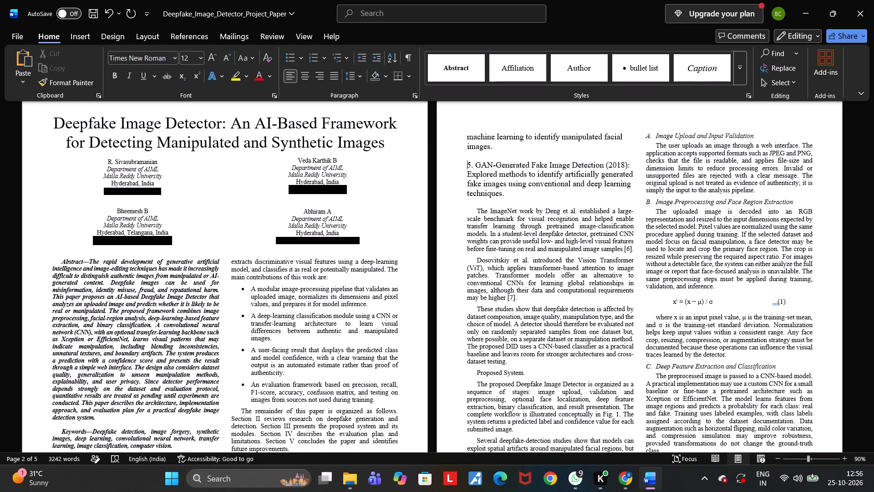
# Look over the cleaned-up Literature Survey items 1 to 5 and the surrounding text on the first two pages.
pyautogui.scroll(-5, 541, 201)
pyautogui.scroll(1, 541, 201)
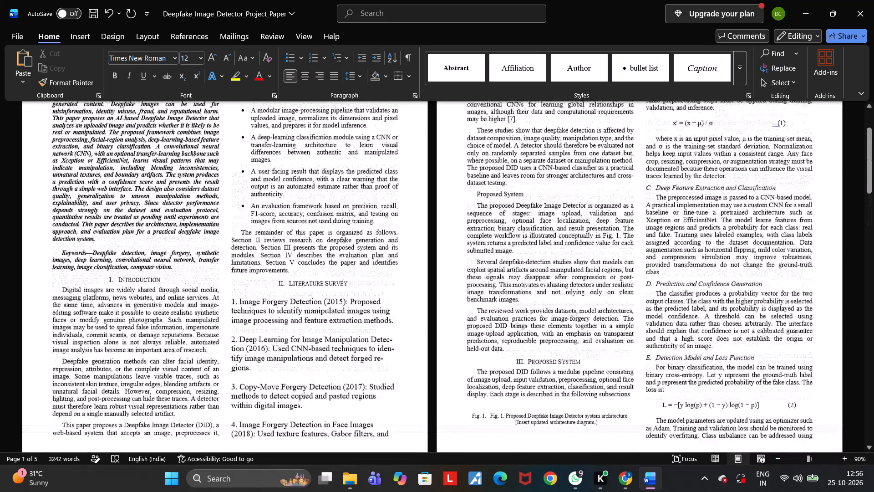
pyautogui.scroll(4, 541, 201)
pyautogui.hscroll(1, 541, 201)
pyautogui.scroll(1, 541, 201)
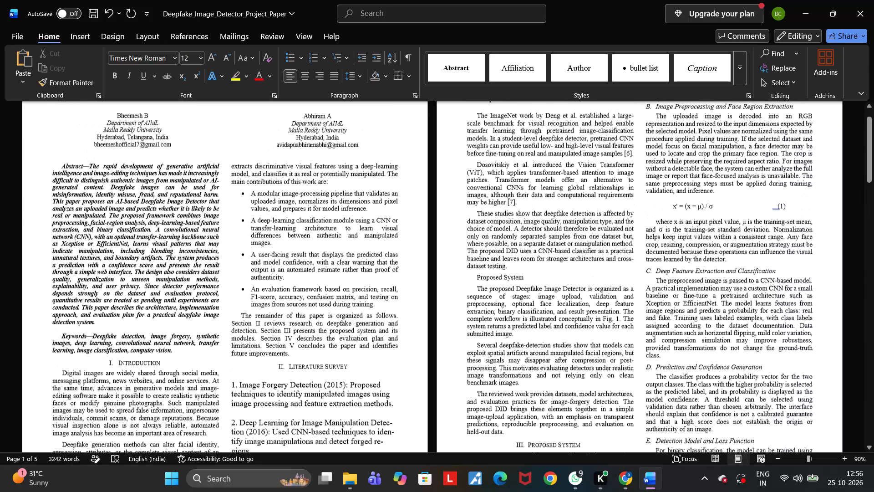
pyautogui.scroll(2, 541, 201)
pyautogui.scroll(-3, 541, 201)
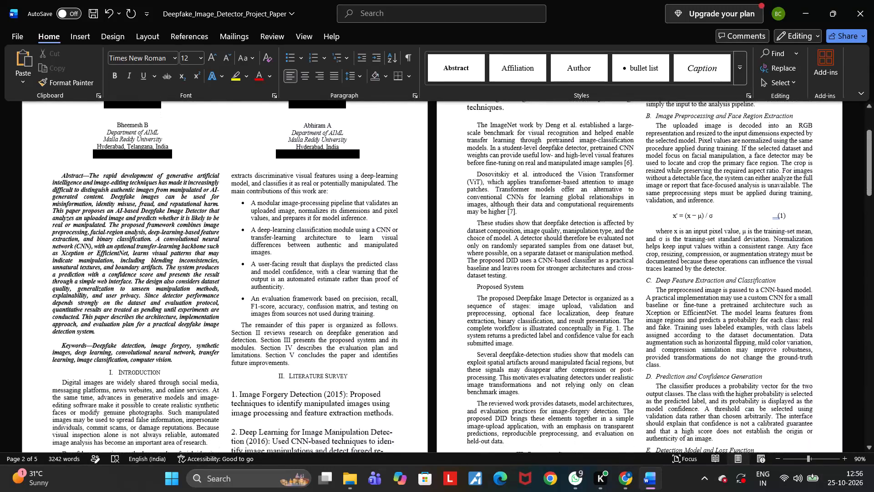
pyautogui.scroll(-2, 541, 201)
pyautogui.scroll(2, 541, 201)
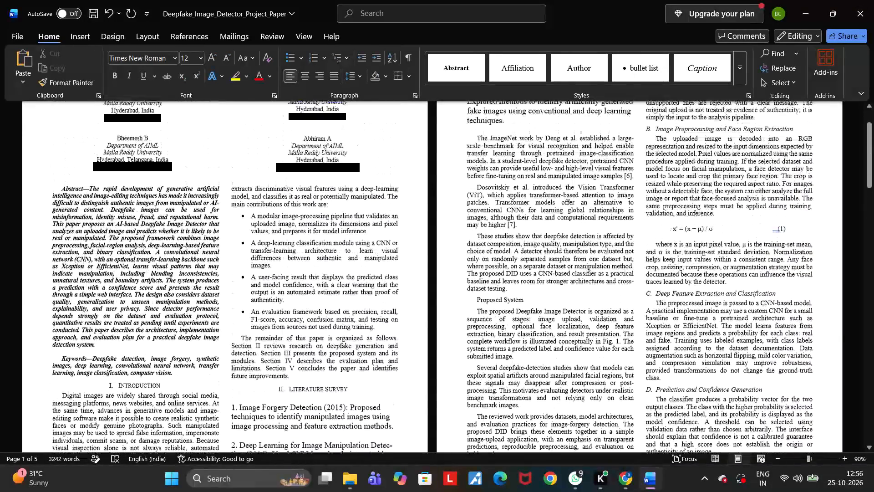
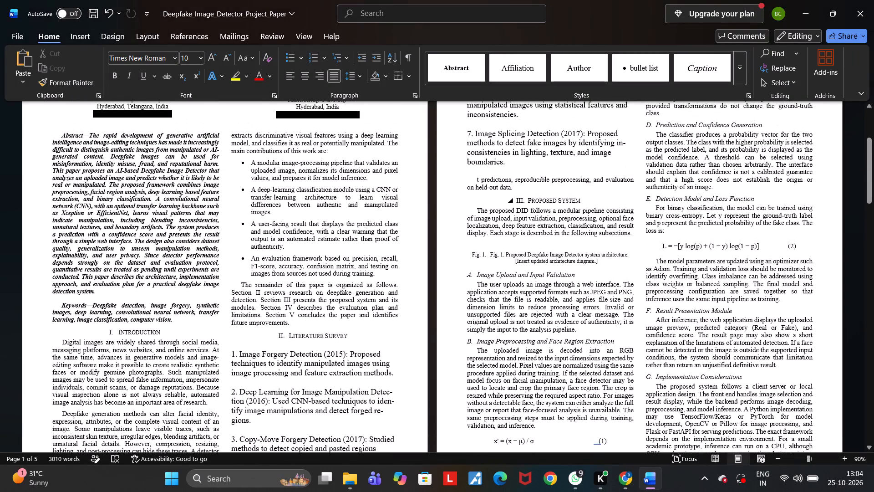
pyautogui.moveTo(479, 210); pyautogui.dragTo(542, 240)
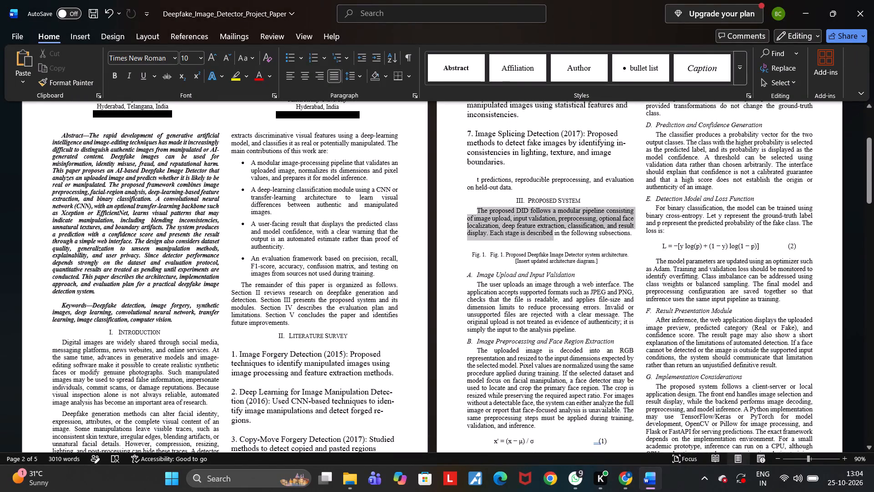
pyautogui.moveTo(542, 240); pyautogui.dragTo(636, 237)
pyautogui.press('BackSpace')
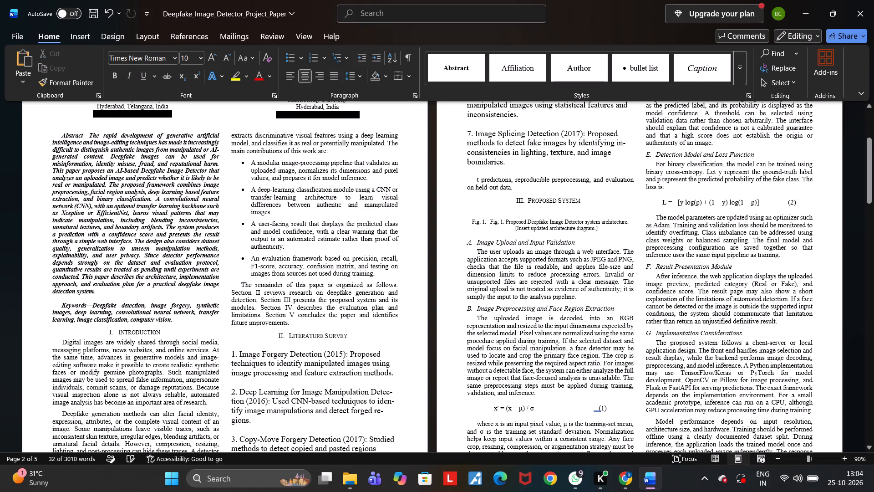
pyautogui.hotkey('ctrl', 'v')
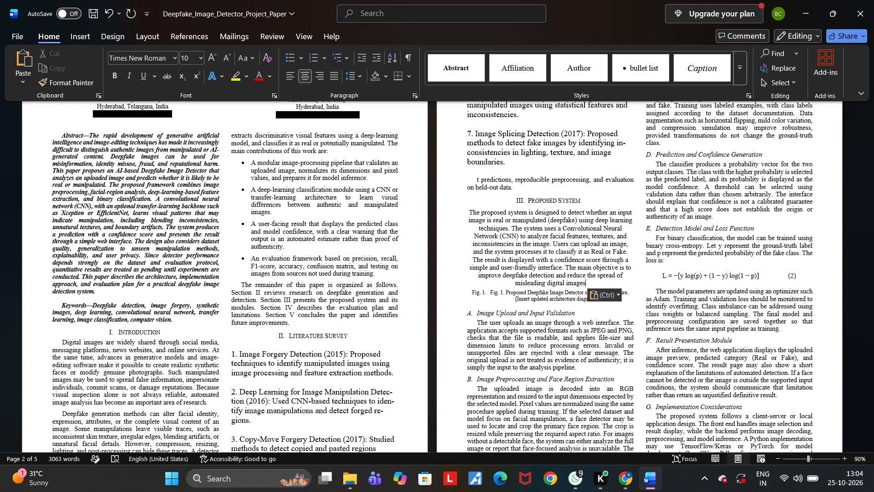
# Split the pasted Proposed System paragraph before "techniques. The system uses a Convolutional Neural Network", removing the space at the break.
pyautogui.click(475, 229)
pyautogui.press('BackSpace')
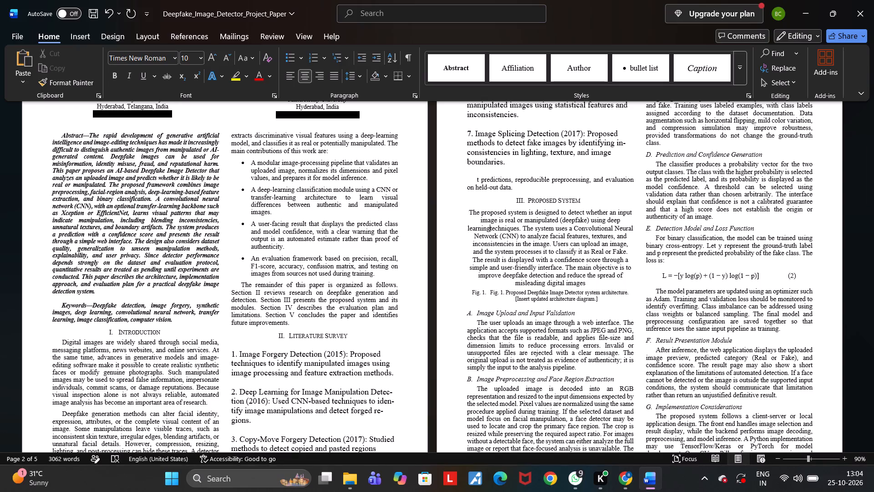
pyautogui.press('Return')
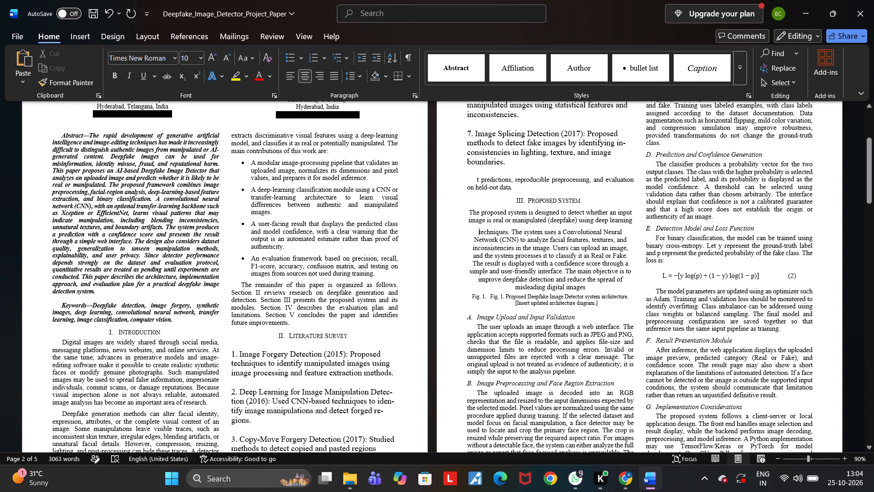
# Delete the Fig. 1 architecture caption and its "[Insert updated architecture diagram.]" placeholder below the Proposed System text.
pyautogui.moveTo(470, 296); pyautogui.dragTo(582, 304)
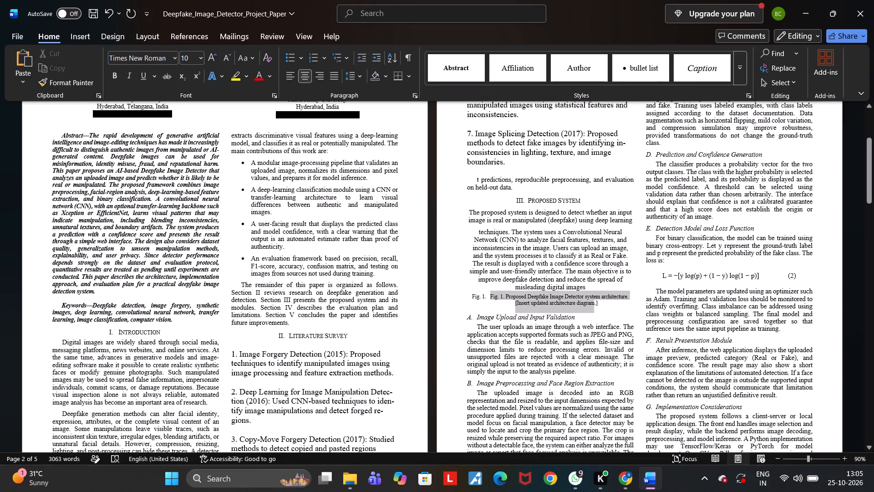
pyautogui.moveTo(582, 304); pyautogui.dragTo(595, 302)
pyautogui.press('BackSpace')
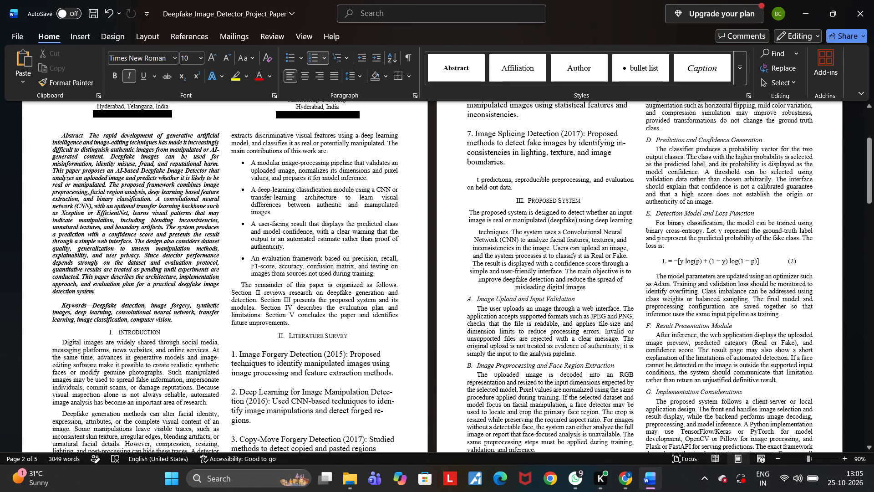
# Insert the picture "Deepfake Detector System Architecture" from Downloads on a new line below the Proposed System text.
pyautogui.click(594, 290)
pyautogui.press('Return')
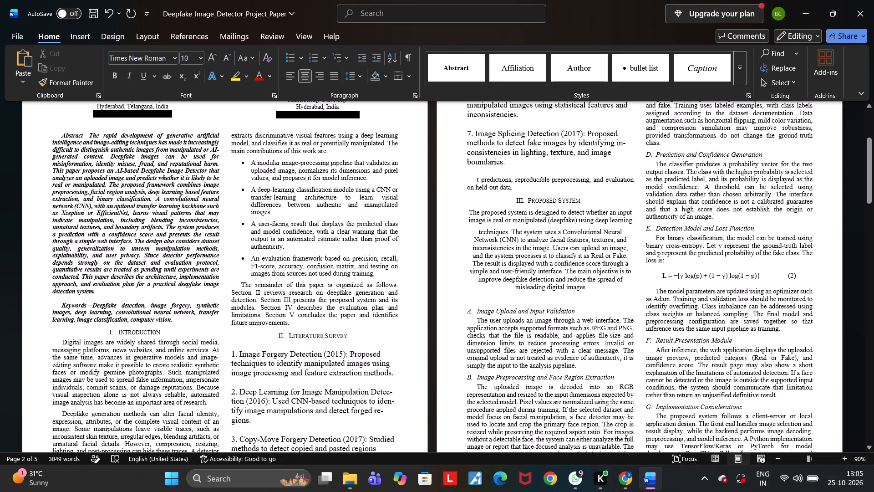
pyautogui.click(74, 30)
pyautogui.click(124, 56)
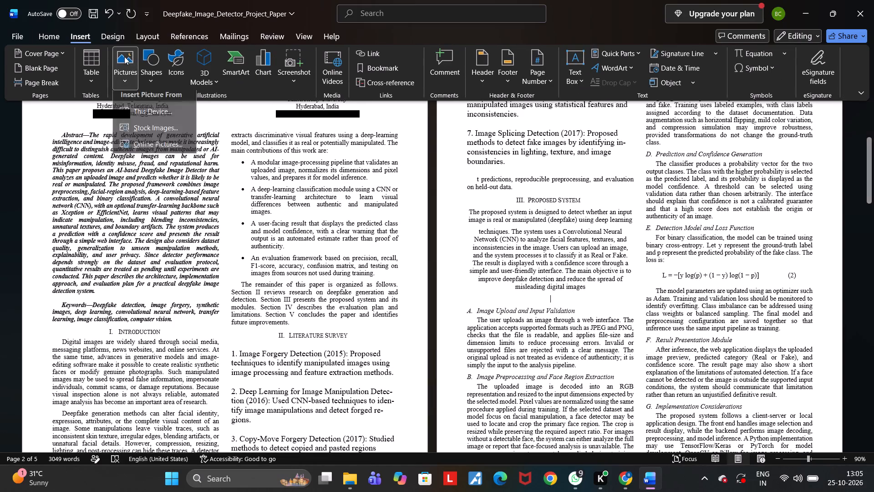
pyautogui.click(142, 115)
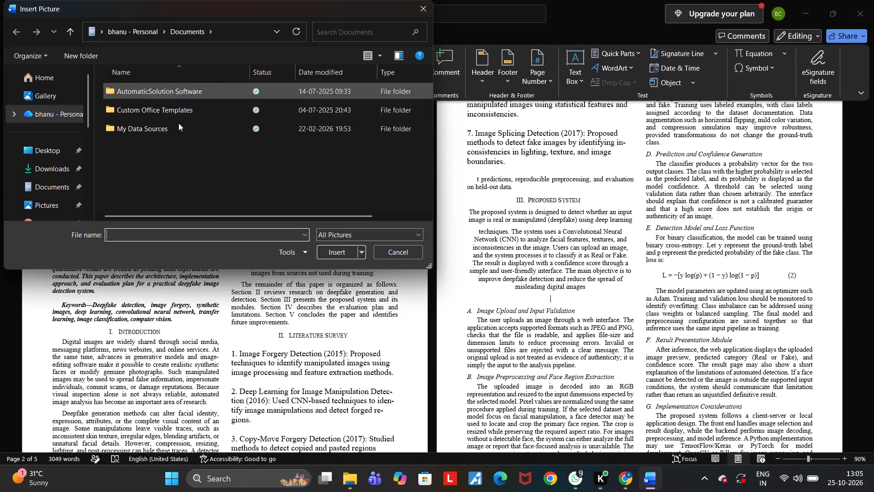
pyautogui.click(51, 165)
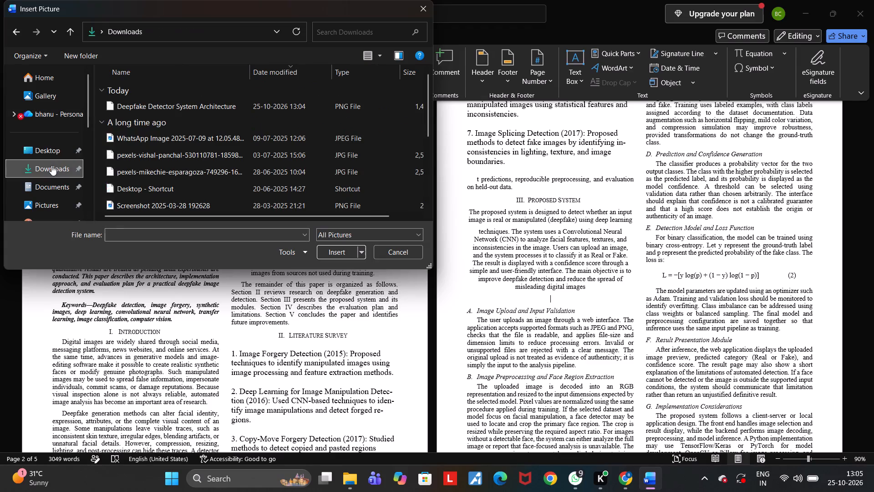
pyautogui.click(147, 112)
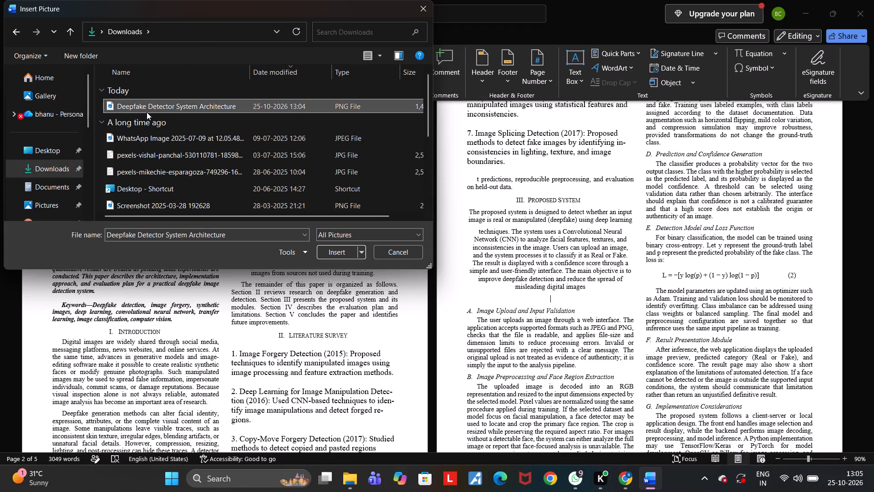
pyautogui.click(340, 251)
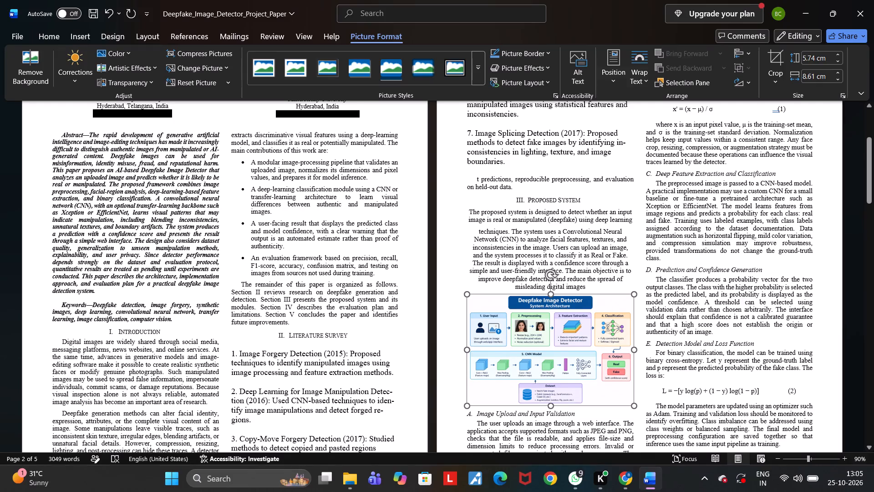
# Add a blank line between the end of the Proposed System text ("misleading digital images") and the architecture diagram.
pyautogui.scroll(-4, 619, 260)
pyautogui.keyDown('ctrl'); pyautogui.scroll(2, 619, 260); pyautogui.keyUp('ctrl')
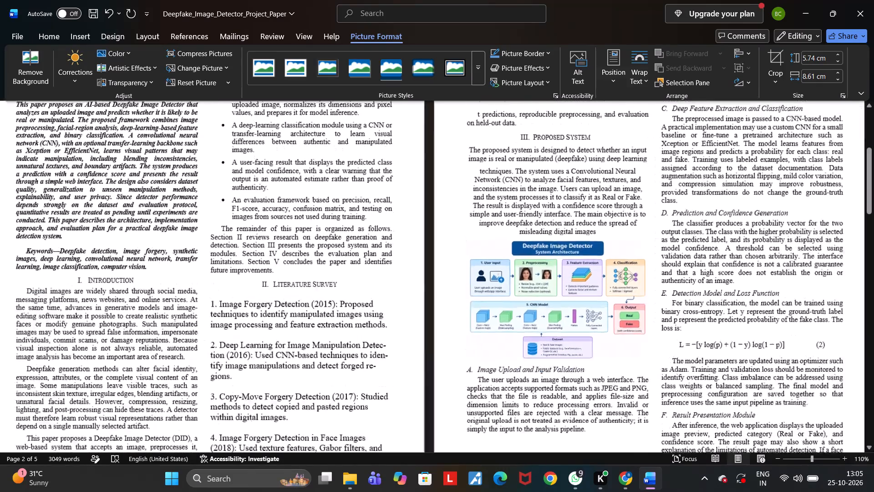
pyautogui.keyDown('ctrl'); pyautogui.scroll(2, 619, 260); pyautogui.keyUp('ctrl')
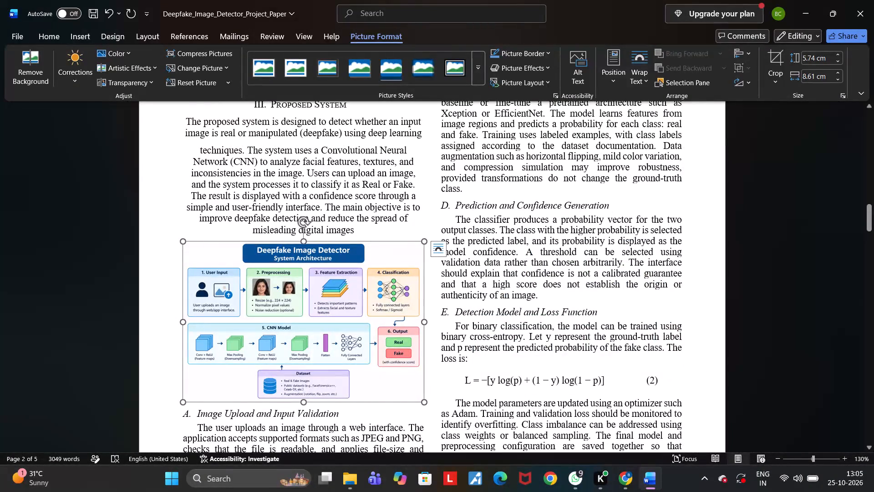
pyautogui.click(444, 377)
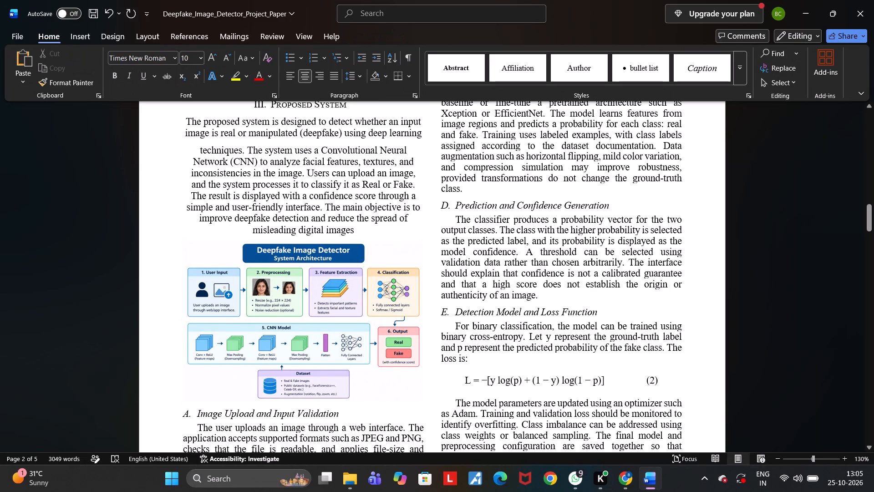
pyautogui.keyDown('ctrl'); pyautogui.scroll(-3, 444, 377); pyautogui.keyUp('ctrl')
pyautogui.keyDown('ctrl'); pyautogui.scroll(3, 444, 377); pyautogui.keyUp('ctrl')
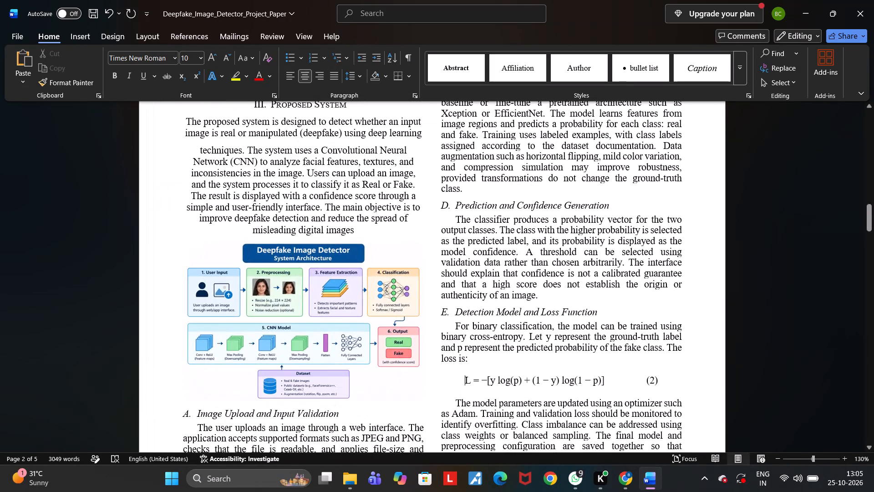
pyautogui.click(356, 229)
pyautogui.press('Return')
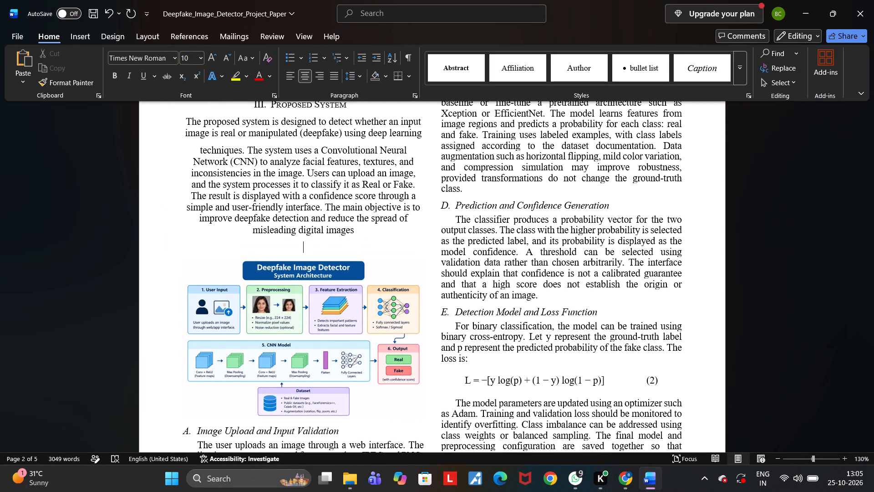
# Review the paper's layout from the Literature Survey through the Proposed System section and its inserted diagram to the Evaluation Plan.
pyautogui.scroll(-2, 356, 229)
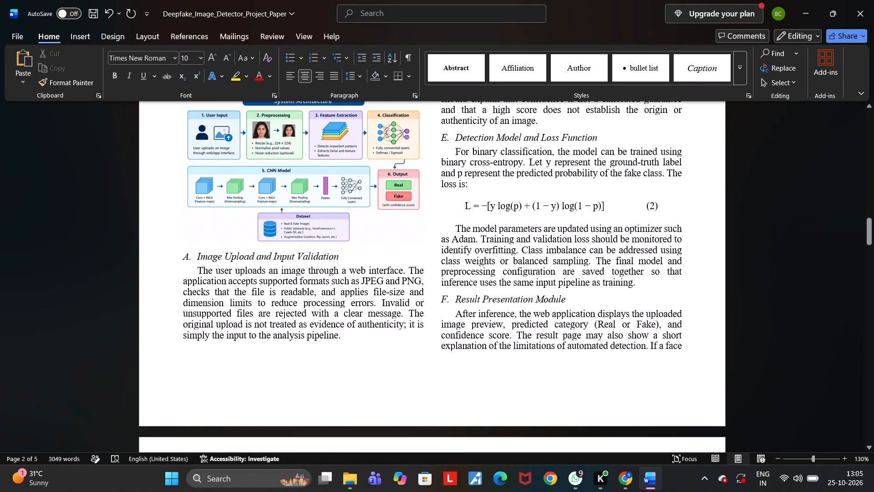
pyautogui.keyDown('ctrl'); pyautogui.scroll(-6, 366, 173); pyautogui.keyUp('ctrl')
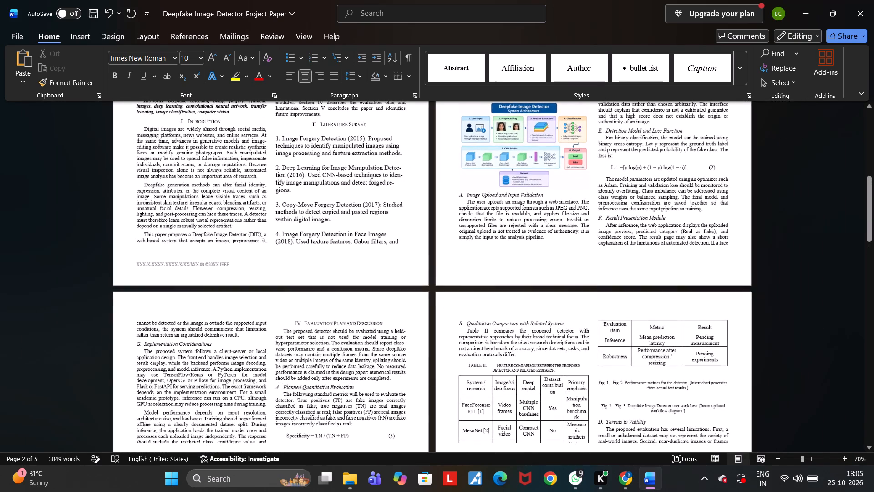
pyautogui.keyDown('ctrl'); pyautogui.scroll(4, 366, 173); pyautogui.keyUp('ctrl')
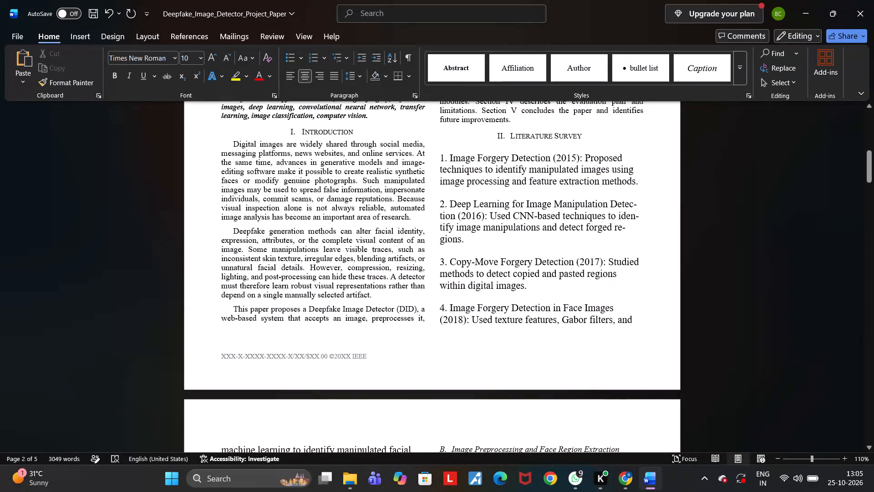
pyautogui.scroll(-4, 464, 206)
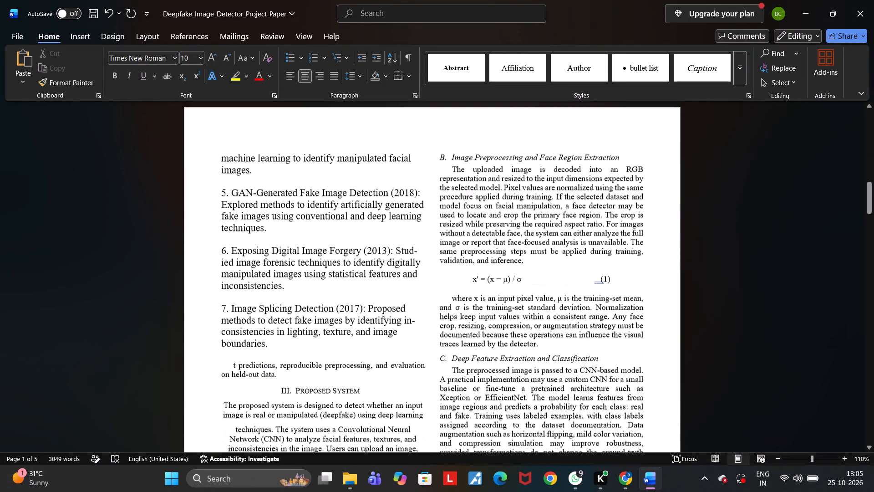
pyautogui.scroll(-2, 464, 206)
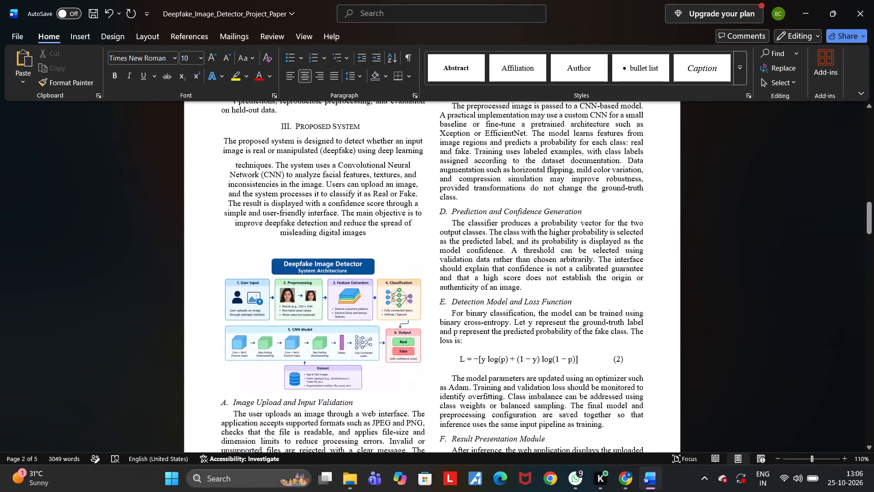
pyautogui.scroll(-1, 464, 206)
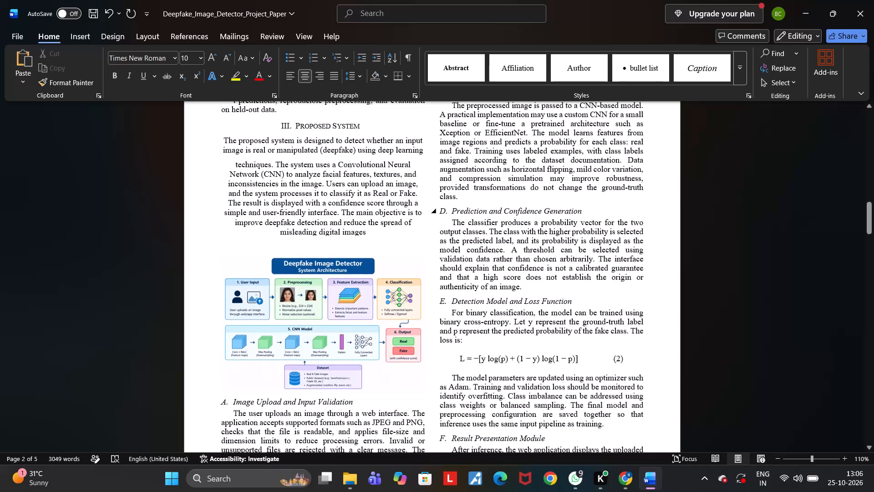
pyautogui.scroll(-1, 464, 206)
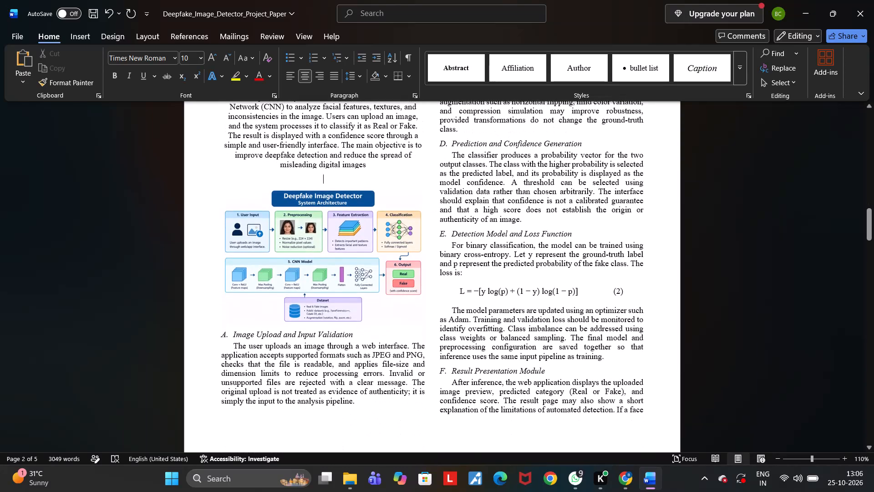
pyautogui.scroll(-1, 464, 206)
pyautogui.scroll(1, 464, 206)
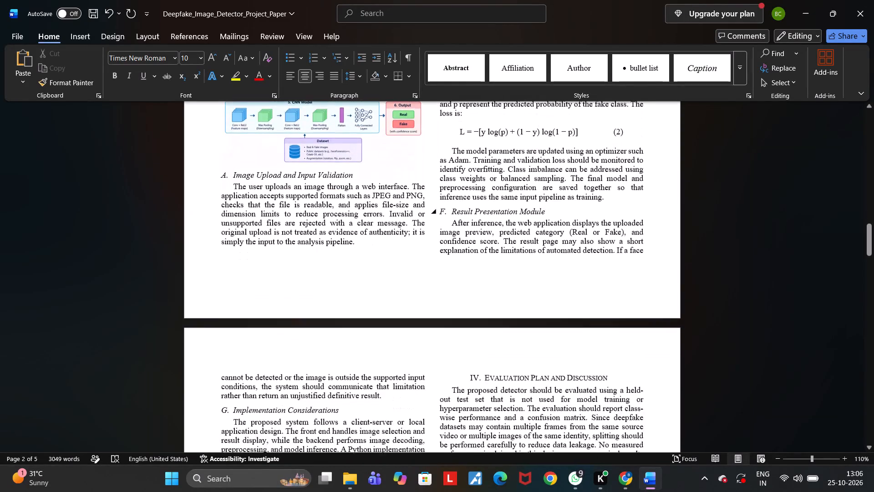
pyautogui.scroll(4, 464, 206)
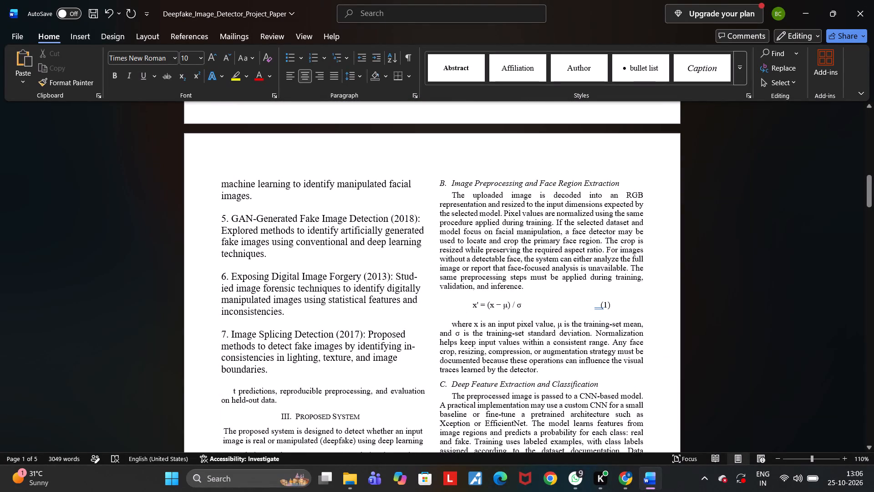
# Delete the normalization equation x' = (x − μ) / σ and its number (1) from the Image Preprocessing and Face Region Extraction section.
pyautogui.click(617, 307)
pyautogui.press('BackSpace')
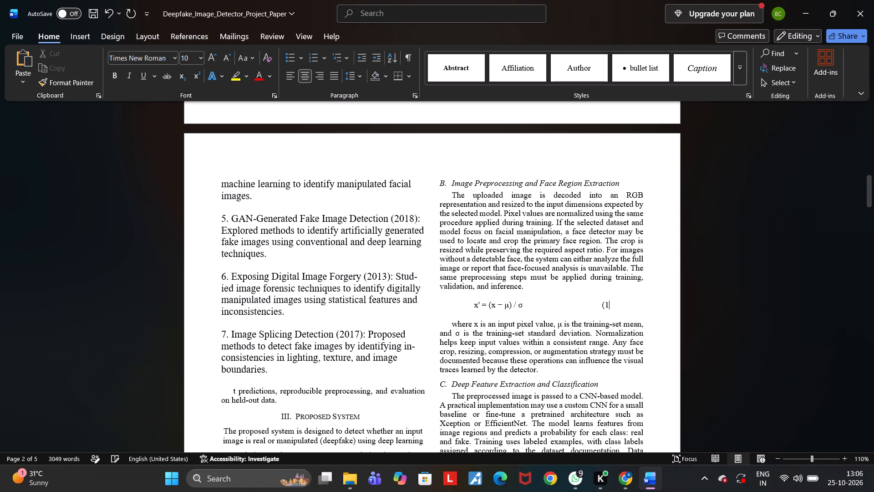
pyautogui.press('BackSpace')
pyautogui.press('BackSpace')
pyautogui.press('BackSpace')
pyautogui.press('BackSpace')
pyautogui.press('BackSpace')
pyautogui.press('BackSpace')
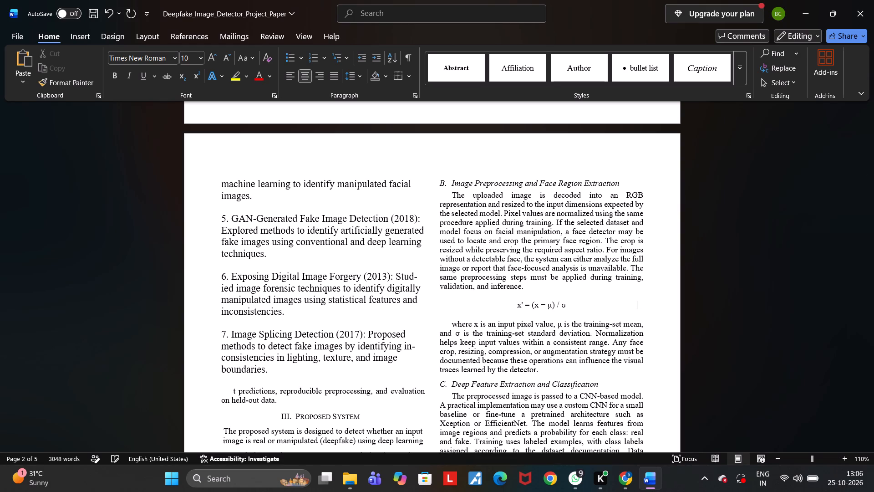
pyautogui.click(569, 309)
pyautogui.press('BackSpace')
pyautogui.press('BackSpace')
pyautogui.press('BackSpace')
pyautogui.press('BackSpace')
pyautogui.press('BackSpace')
pyautogui.press('BackSpace')
pyautogui.press('BackSpace')
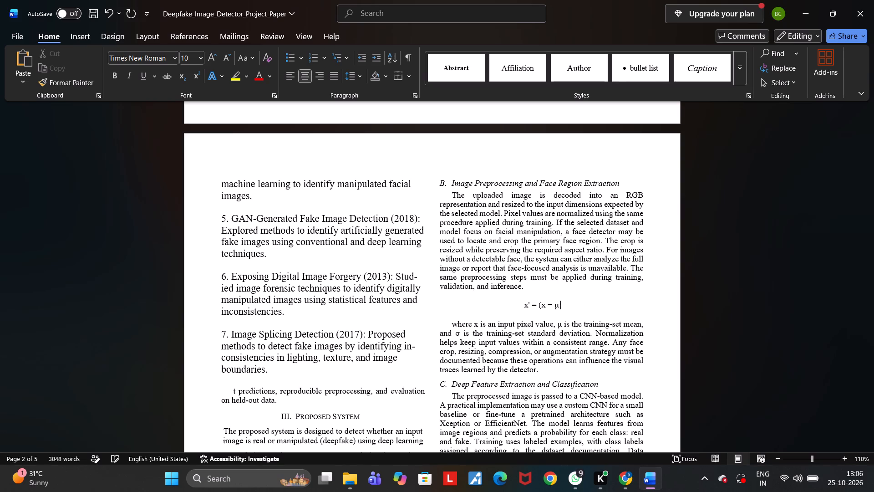
pyautogui.press('BackSpace')
pyautogui.press('BackSpace')
pyautogui.press('BackSpace')
pyautogui.press('BackSpace')
pyautogui.press('BackSpace')
pyautogui.press('BackSpace')
pyautogui.press('BackSpace')
pyautogui.press('BackSpace')
pyautogui.press('BackSpace')
pyautogui.press('BackSpace')
pyautogui.press('BackSpace')
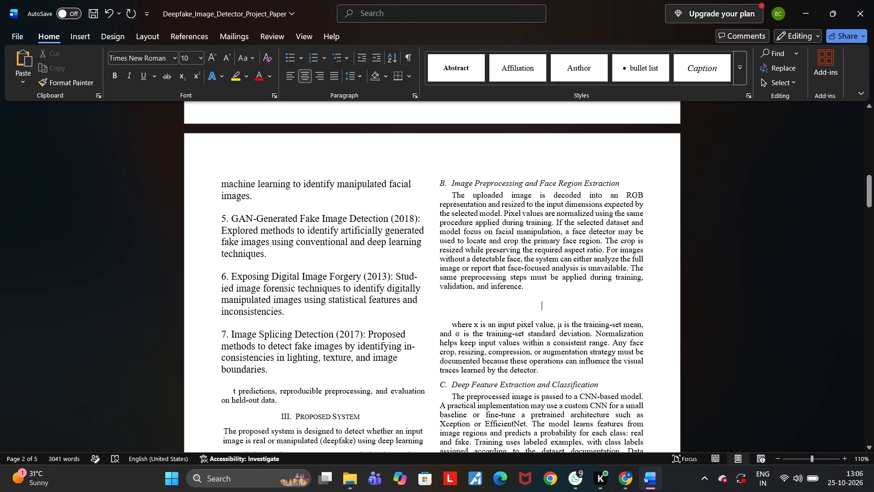
# Delete the paragraph "where x is an input pixel value…" above section C, including its leftover period and empty line.
pyautogui.moveTo(452, 322); pyautogui.dragTo(536, 372)
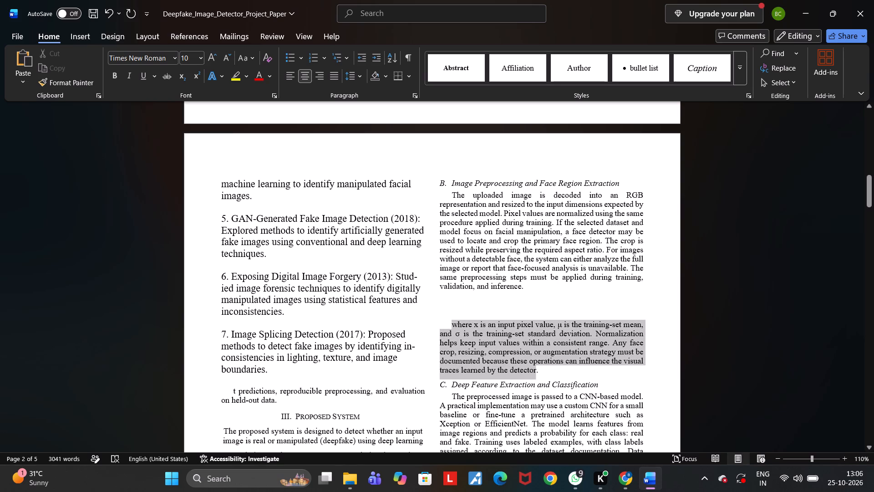
pyautogui.moveTo(536, 372); pyautogui.dragTo(537, 372)
pyautogui.press('BackSpace')
pyautogui.press('BackSpace')
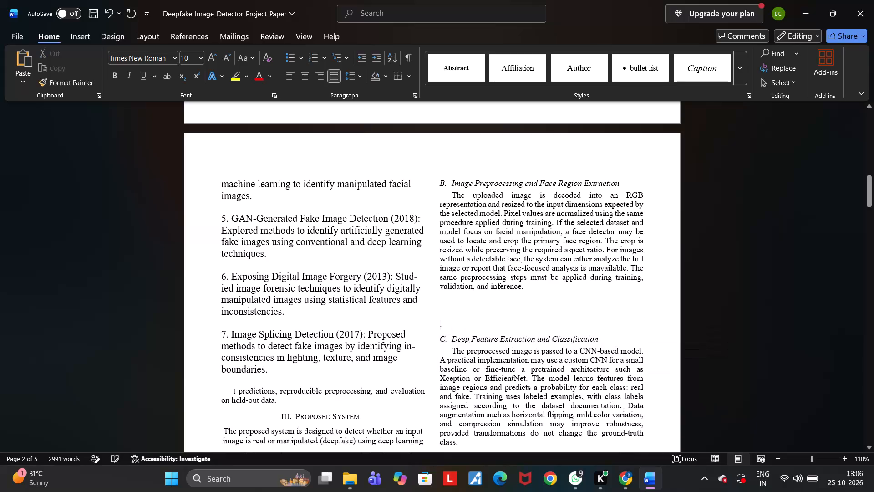
pyautogui.press('Right')
pyautogui.press('BackSpace')
pyautogui.press('BackSpace')
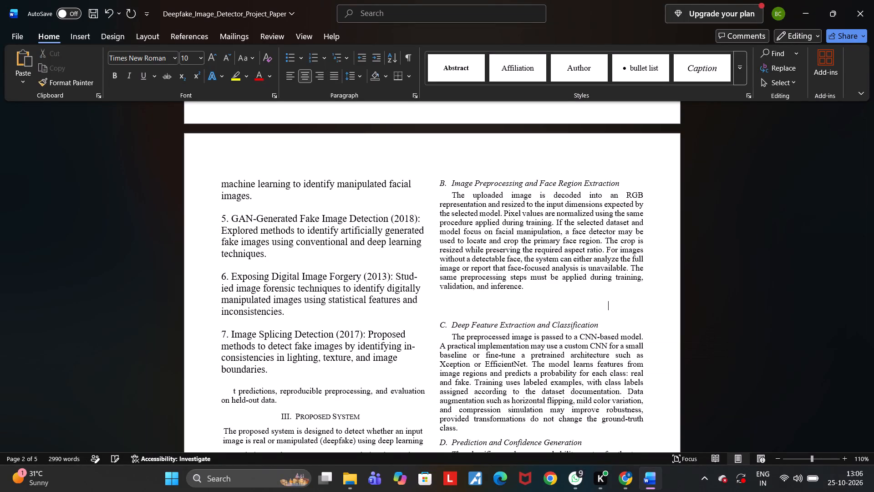
# Delete the leftover empty equation line above section C and the word "inference." at the end of section B.
pyautogui.press('BackSpace')
pyautogui.press('BackSpace')
pyautogui.press('BackSpace')
pyautogui.press('BackSpace')
pyautogui.press('BackSpace')
pyautogui.press('BackSpace')
pyautogui.press('BackSpace')
pyautogui.press('BackSpace')
pyautogui.press('BackSpace')
pyautogui.press('BackSpace')
pyautogui.press('BackSpace')
pyautogui.press('BackSpace')
pyautogui.press('BackSpace')
pyautogui.press('BackSpace')
pyautogui.press('BackSpace')
pyautogui.press('BackSpace')
pyautogui.press('BackSpace')
pyautogui.press('BackSpace')
pyautogui.press('BackSpace')
pyautogui.press('BackSpace')
pyautogui.press('BackSpace')
pyautogui.press('BackSpace')
pyautogui.press('BackSpace')
pyautogui.press('BackSpace')
pyautogui.press('BackSpace')
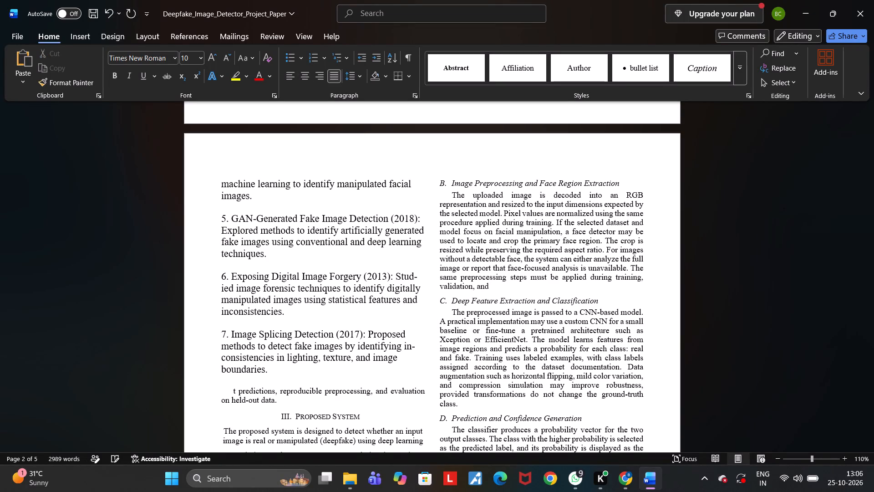
# Undo the deletions to restore "inference." at the end of section B, and remove only the blank line above section C.
pyautogui.hotkey('ctrl', 'z')
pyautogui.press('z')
pyautogui.hotkey('ctrl', 'z')
pyautogui.hotkey('ctrl', 'z')
pyautogui.hotkey('ctrl', 'z')
pyautogui.hotkey('ctrl', 'z')
pyautogui.hotkey('ctrl', 'z')
pyautogui.hotkey('ctrl', 'z')
pyautogui.hotkey('ctrl', 'z')
pyautogui.hotkey('ctrl', 'z')
pyautogui.hotkey('ctrl', 'z')
pyautogui.hotkey('ctrl', 'z')
pyautogui.hotkey('ctrl', 'z')
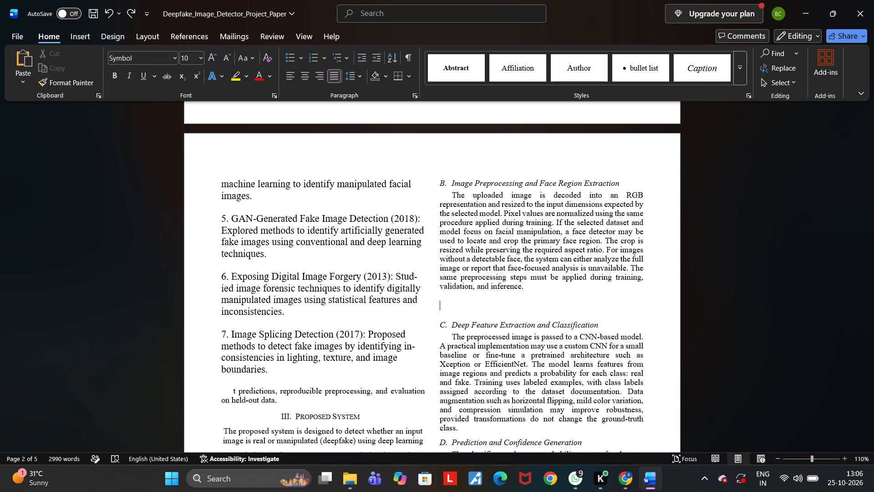
pyautogui.press('BackSpace')
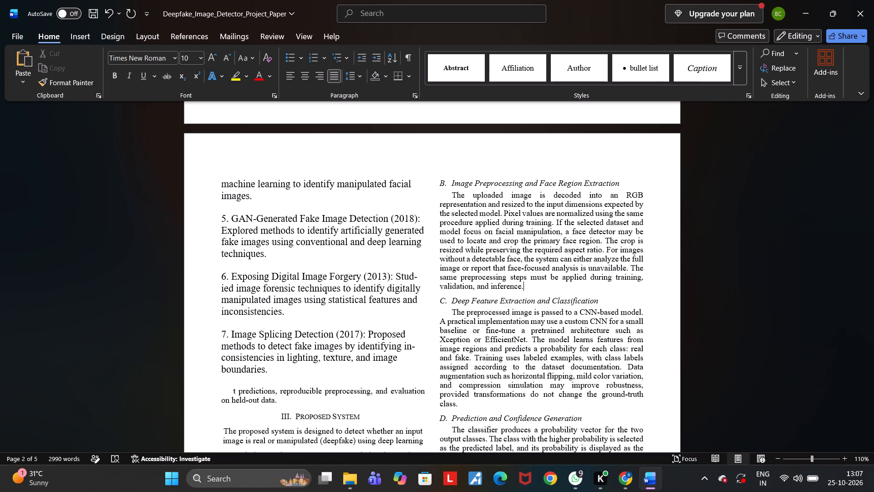
# Delete the Prediction and Confidence Generation text after "output classes", up to the words "Detection Model and Loss Function".
pyautogui.scroll(-1, 537, 372)
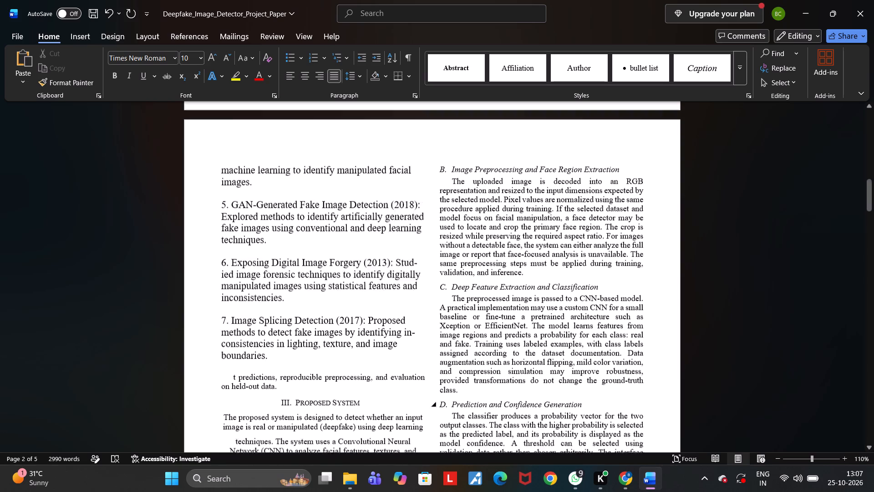
pyautogui.scroll(-1, 537, 372)
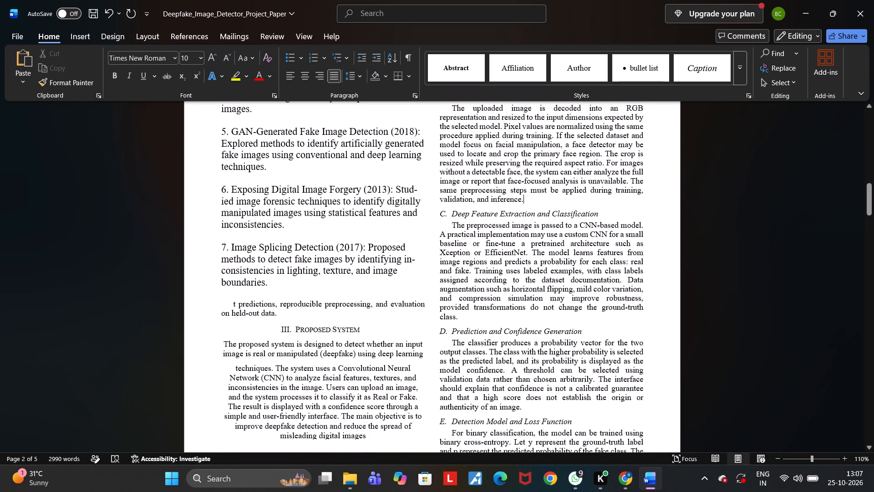
pyautogui.scroll(-1, 537, 372)
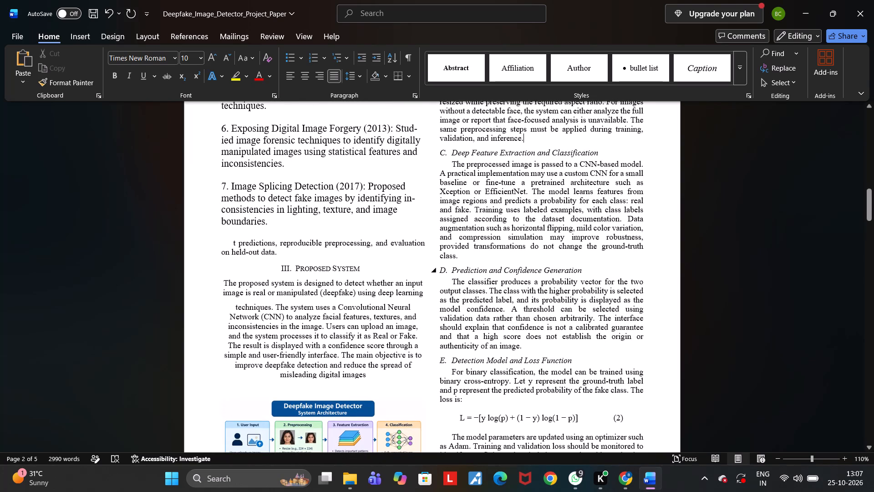
pyautogui.scroll(-1, 560, 276)
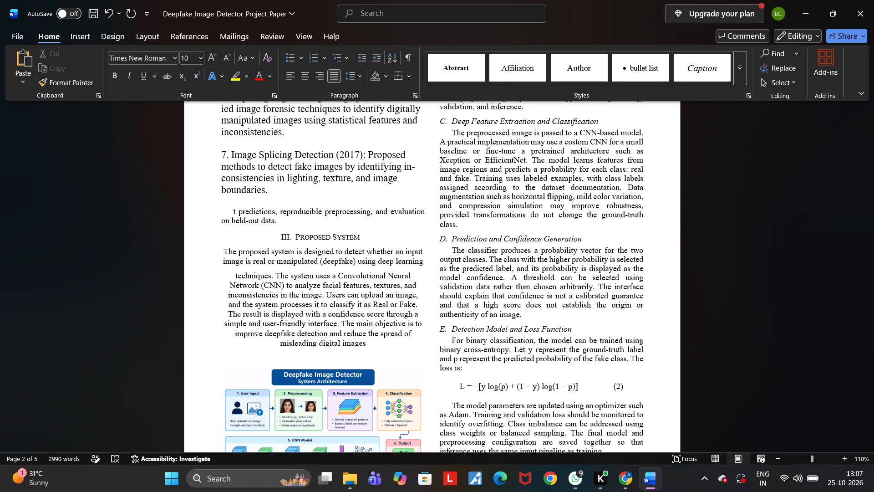
pyautogui.scroll(-1, 560, 276)
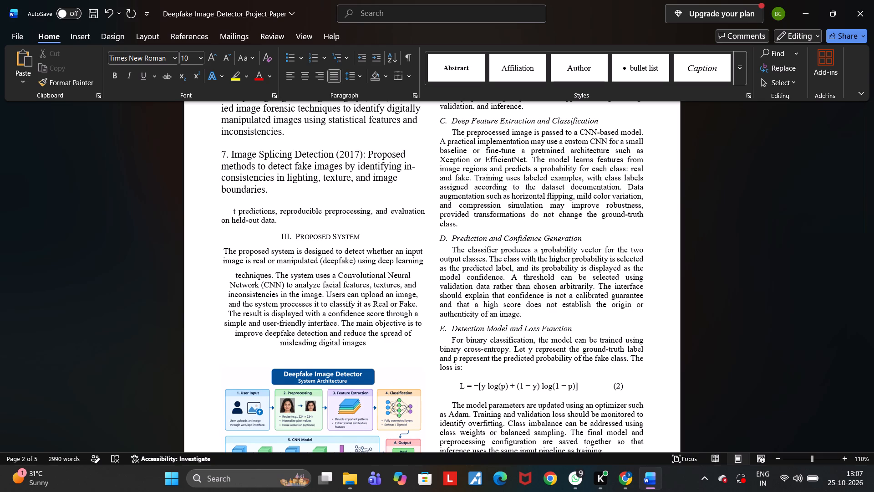
pyautogui.scroll(-1, 560, 276)
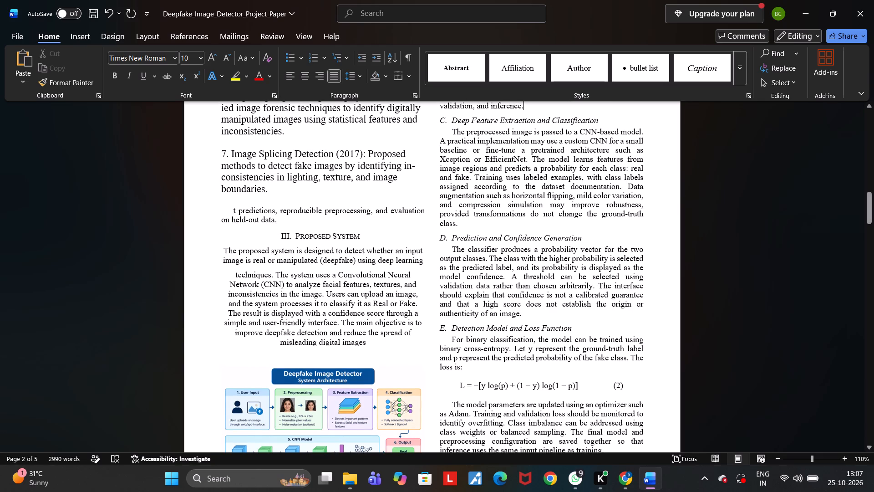
pyautogui.click(523, 317)
pyautogui.moveTo(488, 257); pyautogui.dragTo(524, 322)
pyautogui.press('BackSpace')
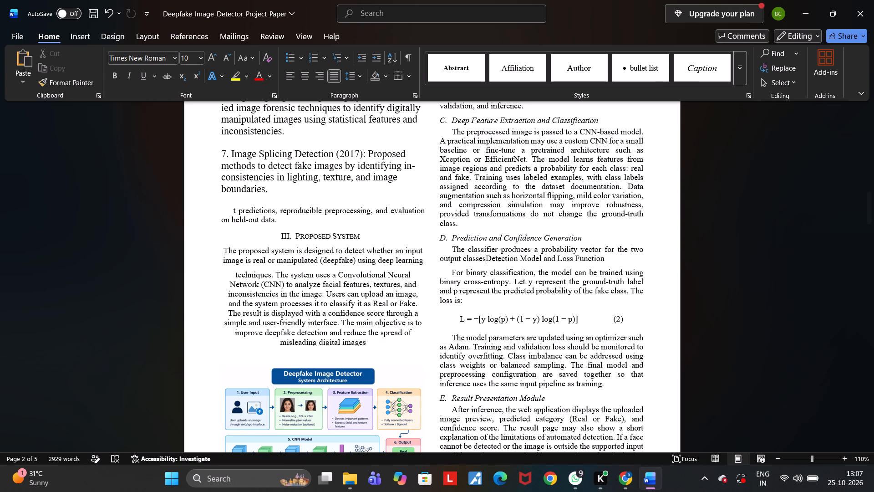
# Add ". And predict the score for the particular" after "output classes" in section D, with "particular" spelled correctly.
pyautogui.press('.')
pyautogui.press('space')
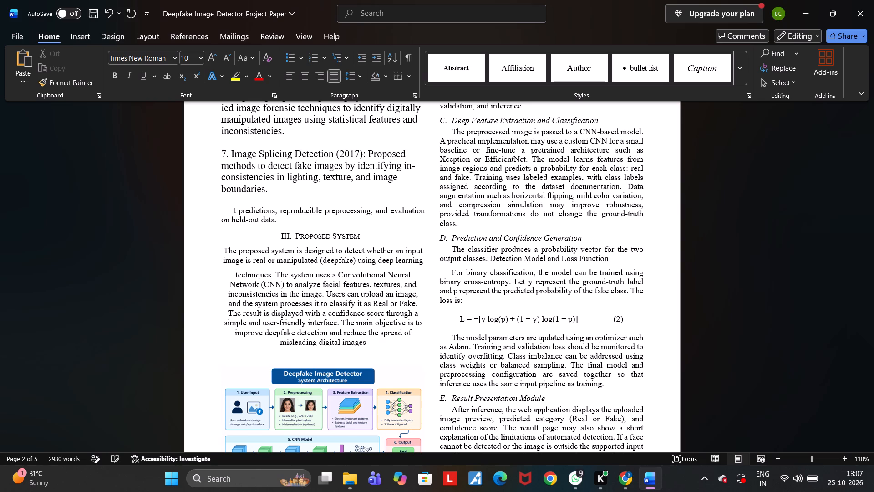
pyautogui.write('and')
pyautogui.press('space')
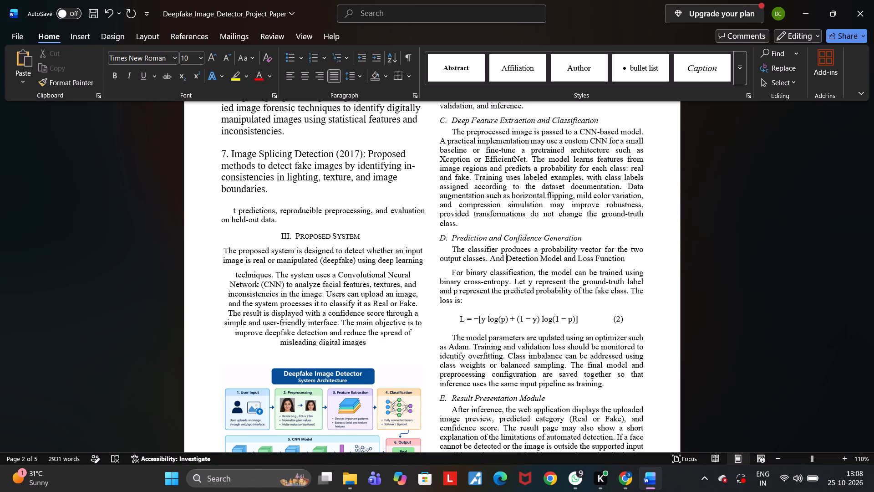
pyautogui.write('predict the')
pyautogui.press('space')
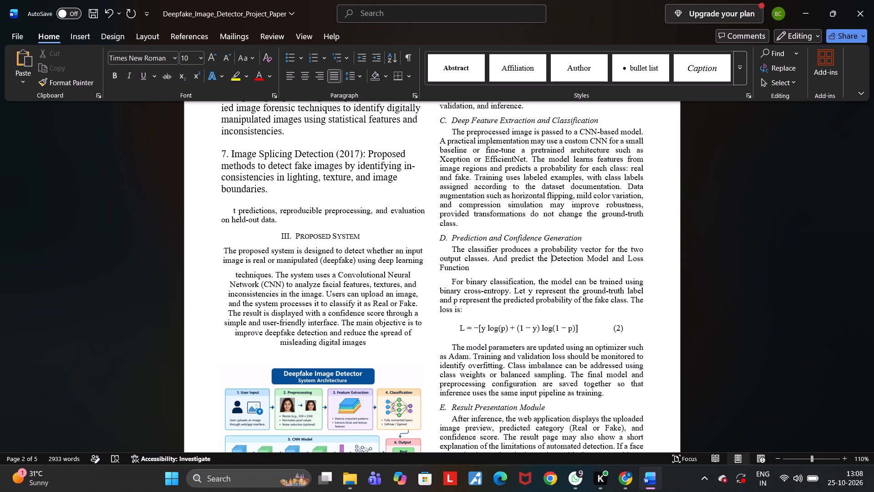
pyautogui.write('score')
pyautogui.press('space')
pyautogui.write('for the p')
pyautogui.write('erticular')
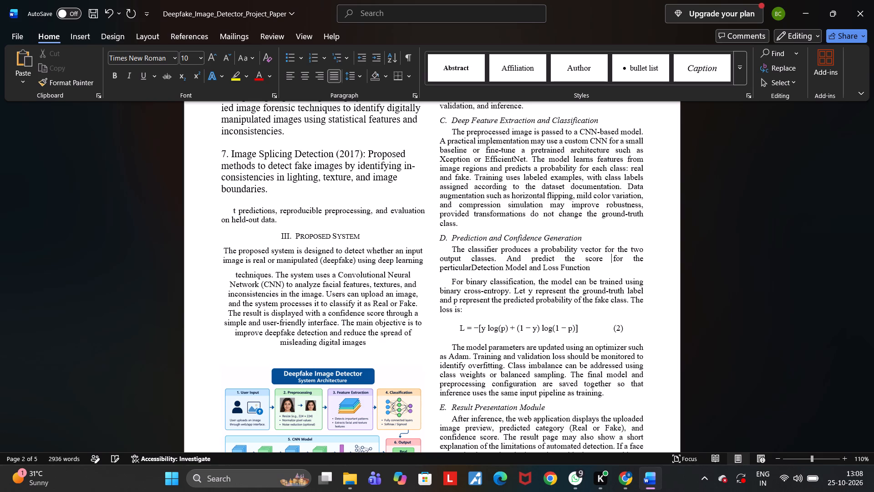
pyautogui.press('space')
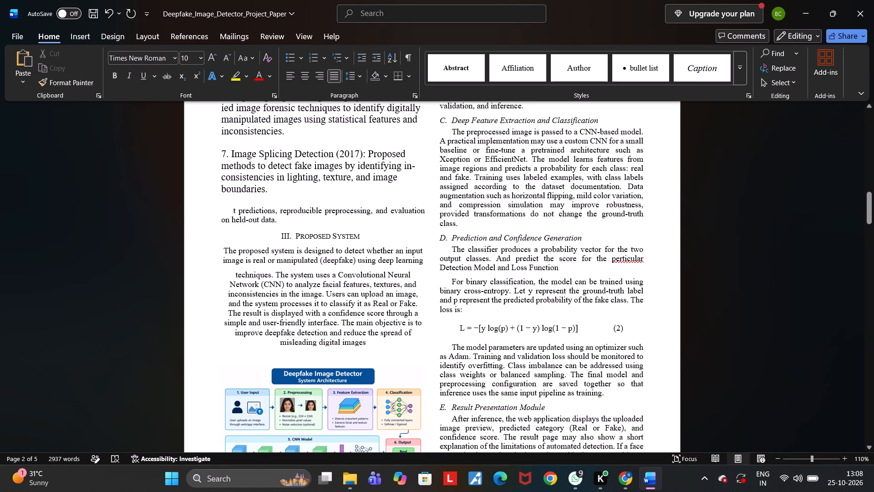
pyautogui.click(617, 257)
pyautogui.press('Right')
pyautogui.press('BackSpace')
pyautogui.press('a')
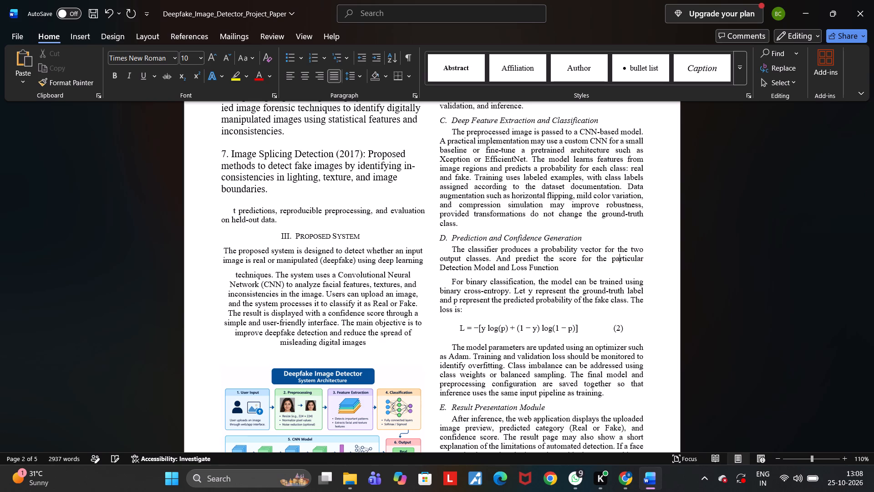
# Start a new paragraph after "for the particular" and enter "Is deep fake image or real image." before "Detection Model and Loss Function".
pyautogui.click(650, 258)
pyautogui.press('Return')
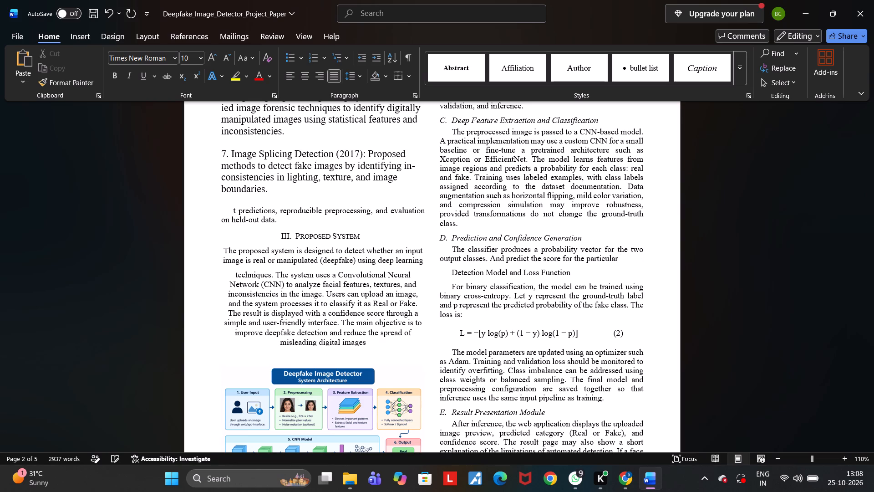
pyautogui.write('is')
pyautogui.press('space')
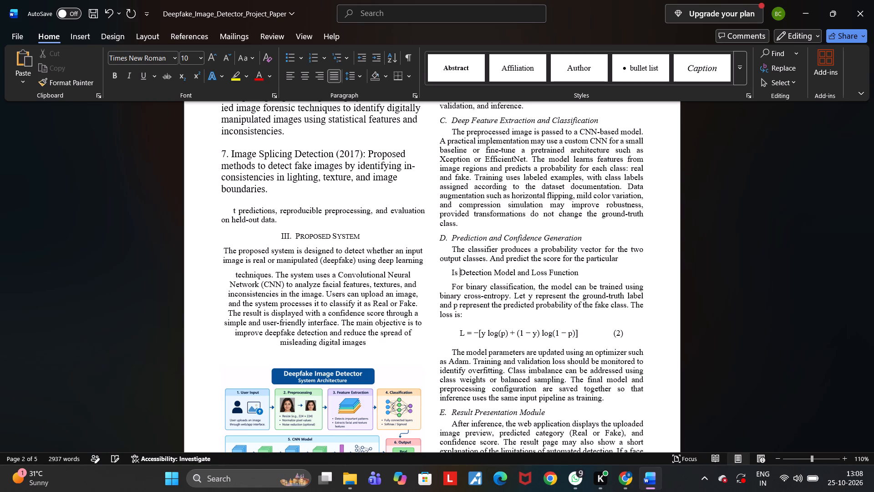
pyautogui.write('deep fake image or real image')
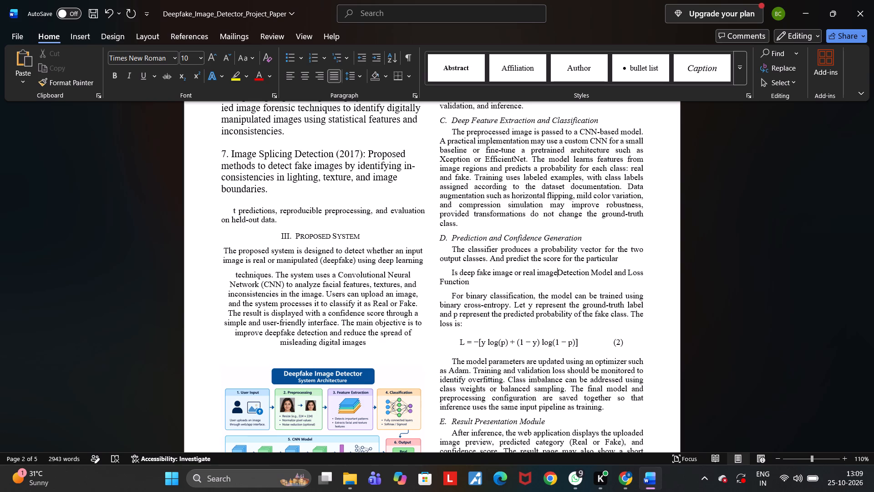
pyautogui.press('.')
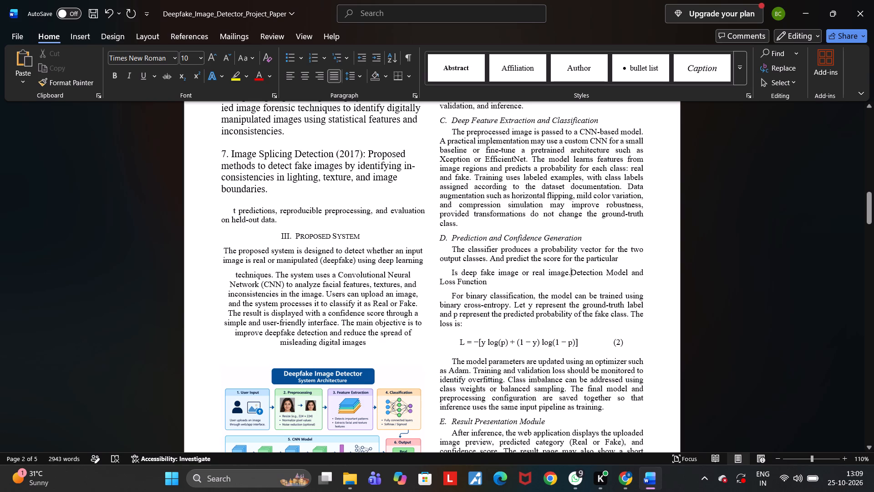
# Delete the Detection Model and Loss Function heading and its content, including equation (2), up to "Result Presentation Module".
pyautogui.moveTo(570, 269); pyautogui.dragTo(618, 407)
pyautogui.press('BackSpace')
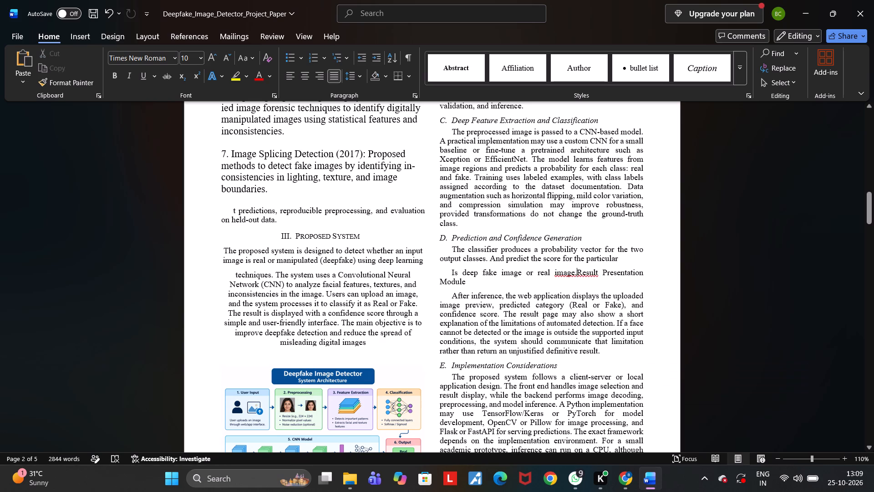
pyautogui.moveTo(618, 407); pyautogui.dragTo(633, 412)
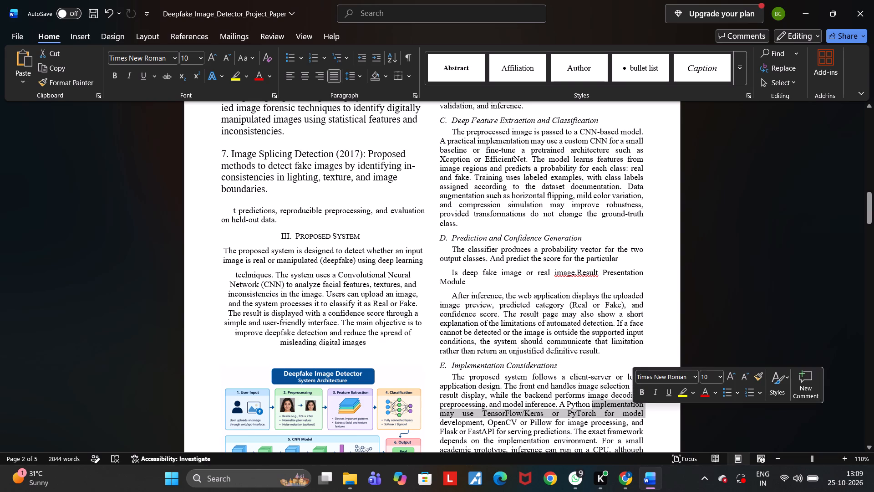
# Delete the leftover words "Result Presentation Module" after "real image" in section D and end that line with a period.
pyautogui.click(473, 284)
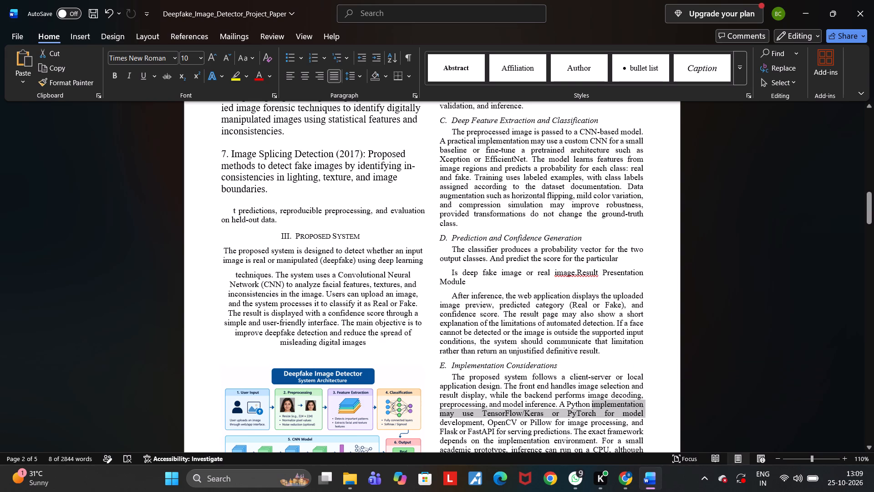
pyautogui.press('BackSpace')
pyautogui.press('BackSpace')
pyautogui.press('BackSpace')
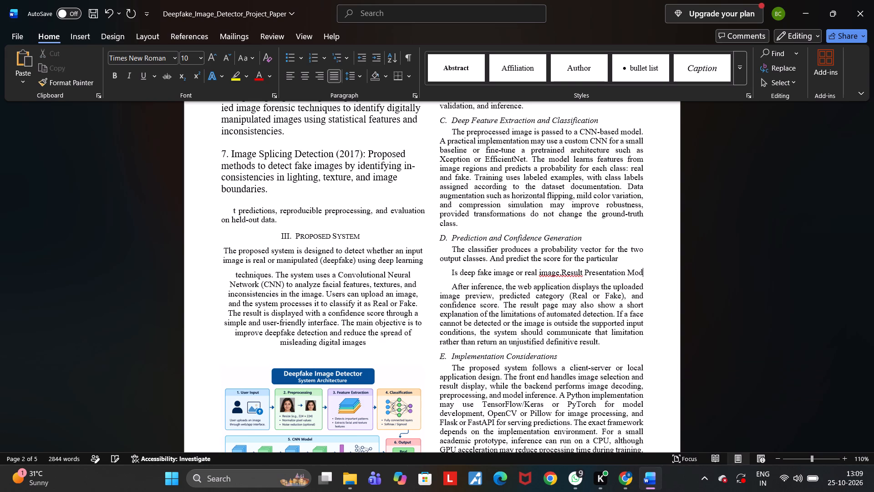
pyautogui.press('BackSpace')
pyautogui.press('BackSpace')
pyautogui.press('BackSpace')
pyautogui.press('BackSpace')
pyautogui.press('BackSpace')
pyautogui.press('BackSpace')
pyautogui.press('BackSpace')
pyautogui.press('BackSpace')
pyautogui.press('BackSpace')
pyautogui.press('BackSpace')
pyautogui.press('BackSpace')
pyautogui.press('BackSpace')
pyautogui.press('BackSpace')
pyautogui.press('BackSpace')
pyautogui.press('BackSpace')
pyautogui.press('BackSpace')
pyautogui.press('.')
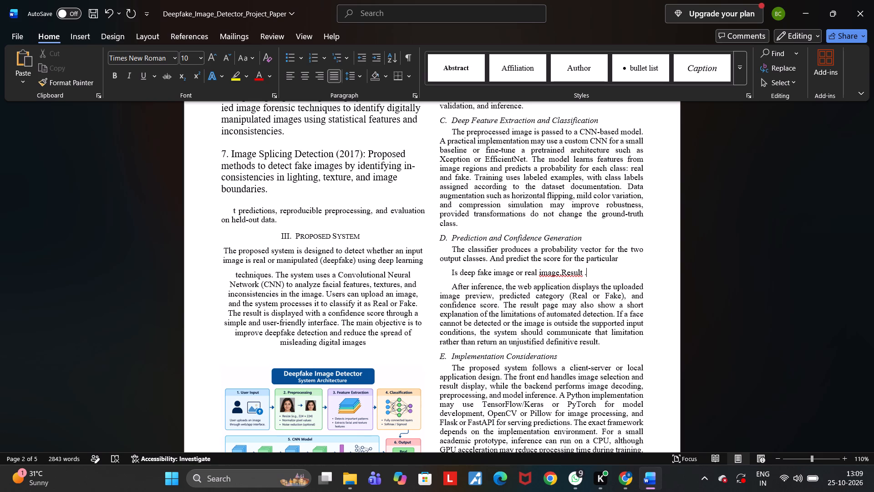
pyautogui.press('BackSpace')
pyautogui.press('BackSpace')
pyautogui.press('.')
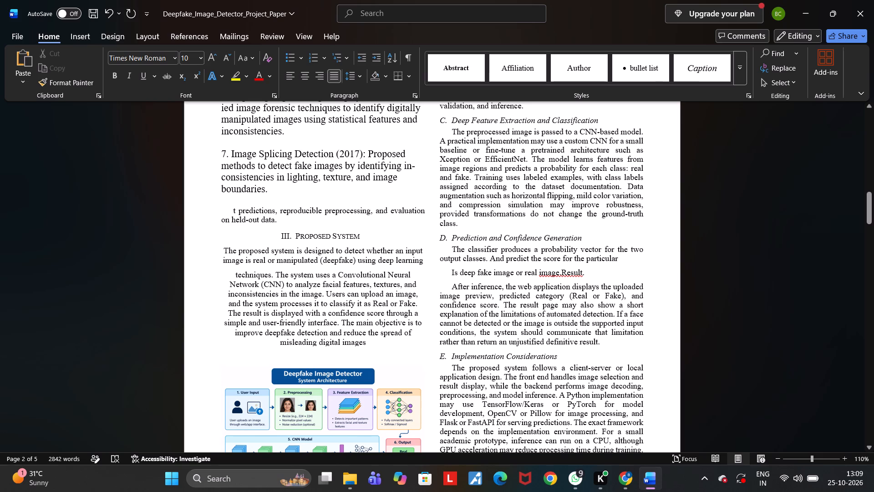
pyautogui.press('BackSpace')
pyautogui.press('BackSpace')
pyautogui.press('BackSpace')
pyautogui.press('BackSpace')
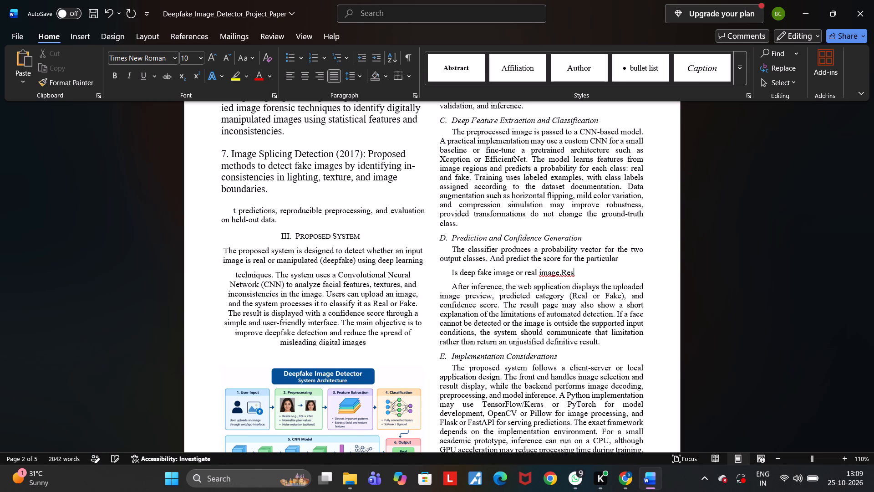
pyautogui.press('BackSpace')
pyautogui.press('BackSpace')
pyautogui.press('BackSpace')
pyautogui.press('BackSpace')
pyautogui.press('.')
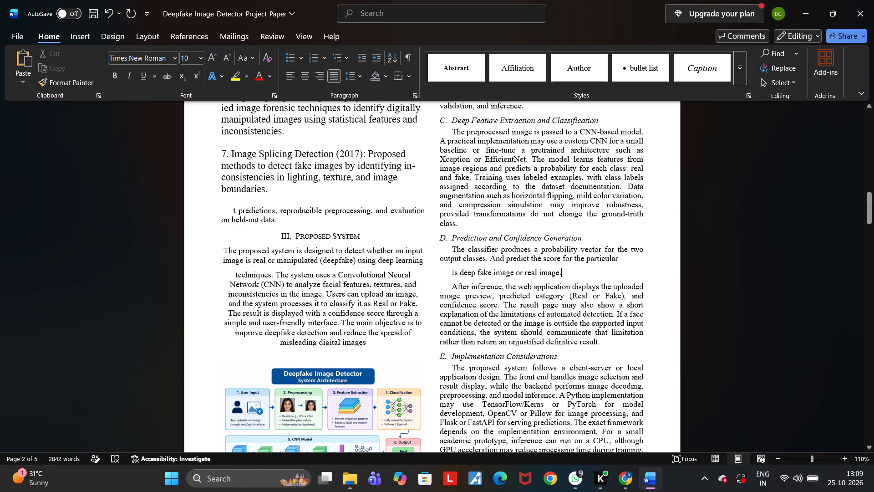
# Remove the first-line indent from the "Is deep fake image or real image." line and delete its opening word "Is".
pyautogui.click(450, 272)
pyautogui.press('BackSpace')
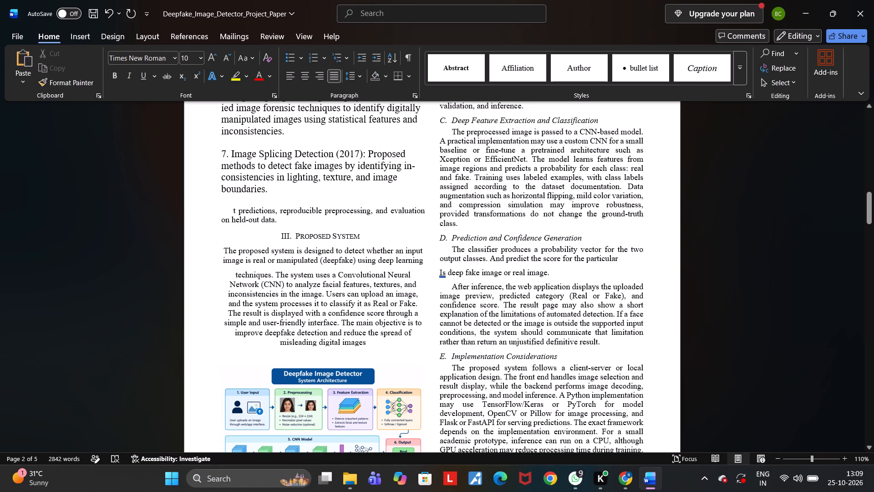
pyautogui.click(444, 271)
pyautogui.press('BackSpace')
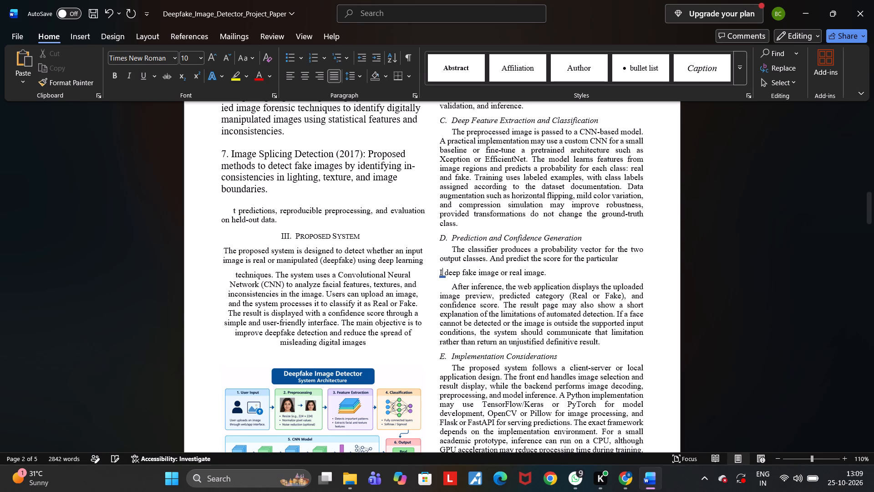
pyautogui.press('BackSpace')
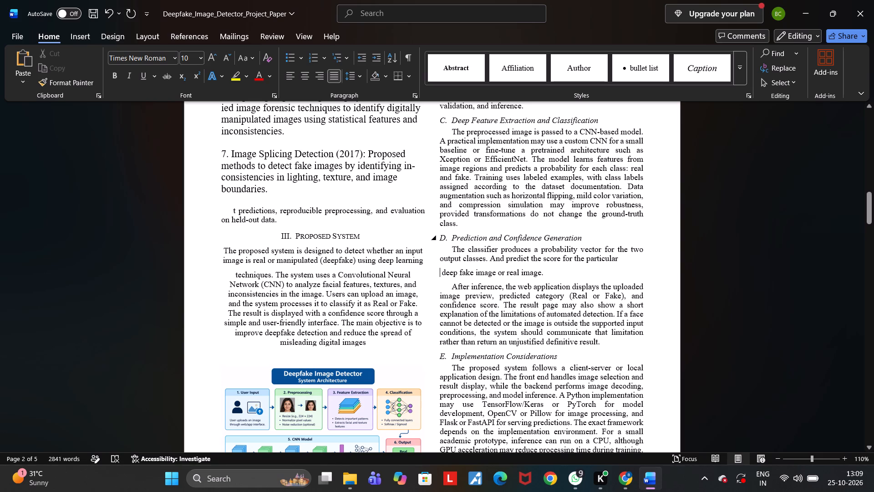
# Add "image" after "predict the score for the particular" in section D.
pyautogui.click(625, 256)
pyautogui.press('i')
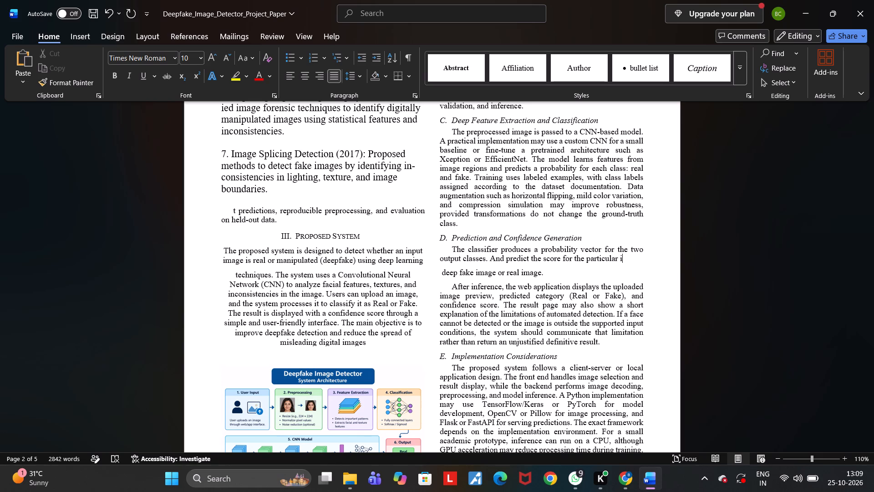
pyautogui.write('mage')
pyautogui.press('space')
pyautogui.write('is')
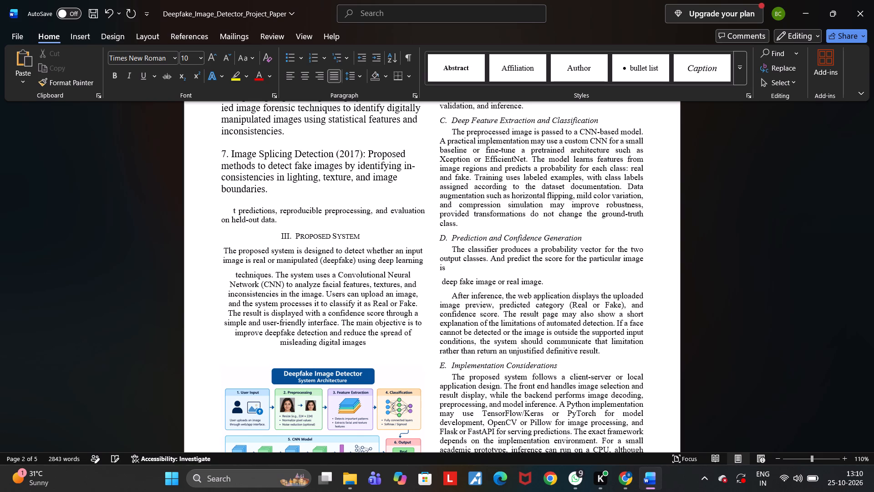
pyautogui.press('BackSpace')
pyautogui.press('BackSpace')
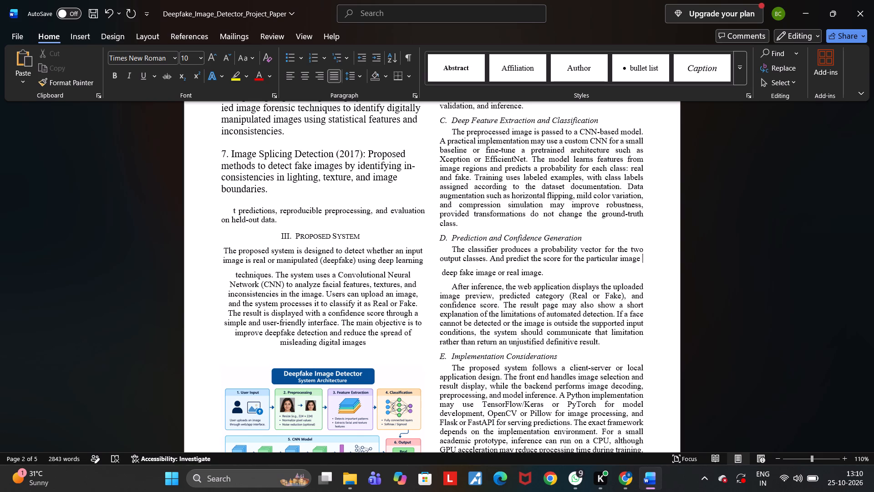
# Insert "Is" at the start of the "deep fake image or real image." line.
pyautogui.click(439, 269)
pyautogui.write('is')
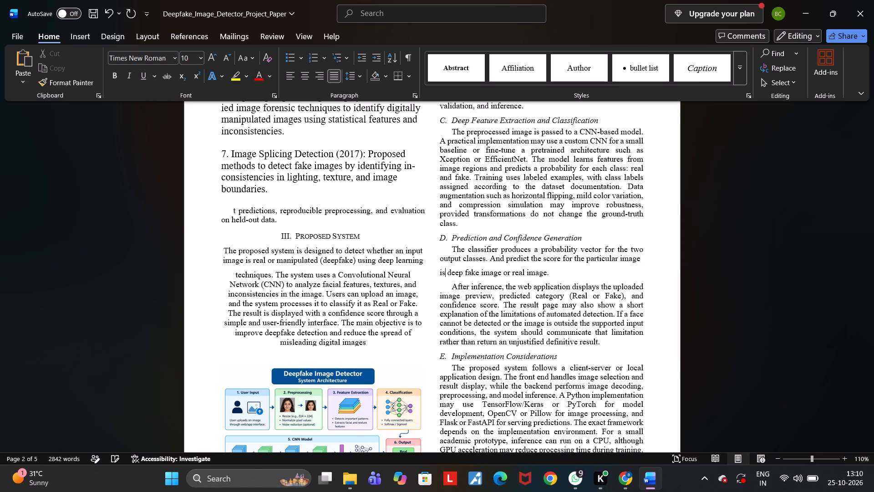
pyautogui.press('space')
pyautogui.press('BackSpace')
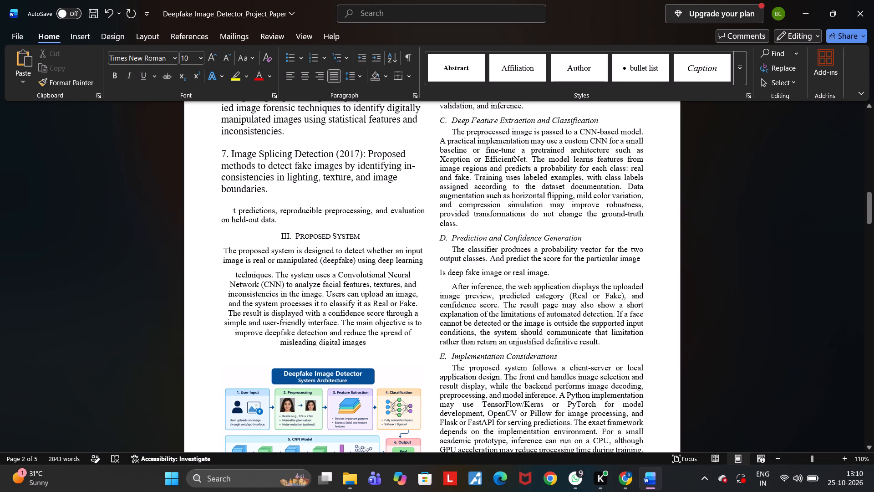
# Delete the whole paragraph beginning "After inference, the web application displays" above the Implementation Considerations heading.
pyautogui.click(560, 273)
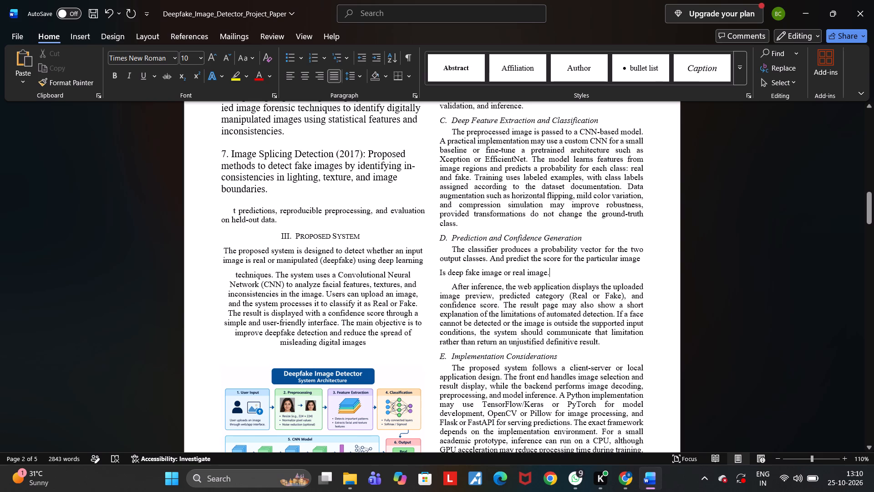
pyautogui.moveTo(450, 285); pyautogui.dragTo(610, 335)
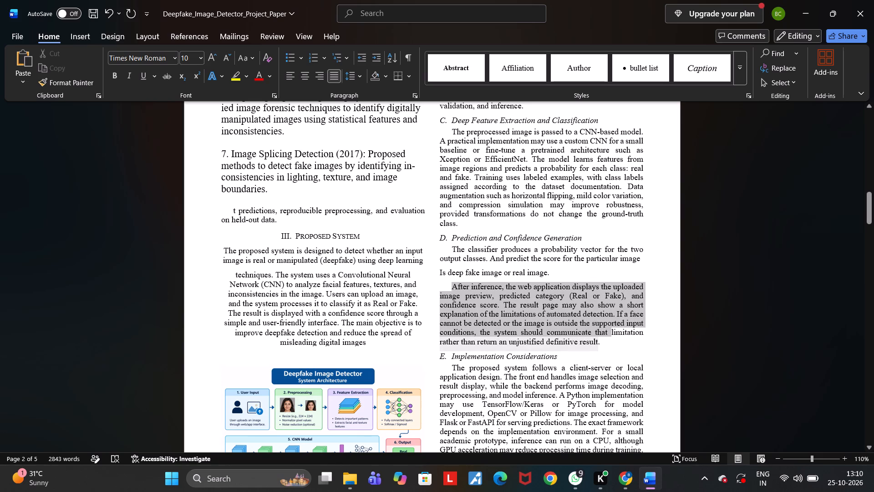
pyautogui.moveTo(610, 335); pyautogui.dragTo(607, 337)
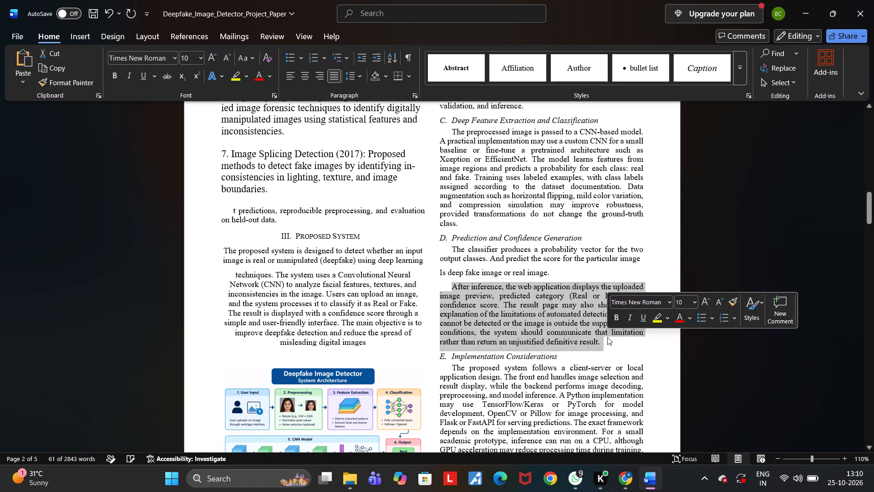
pyautogui.press('BackSpace')
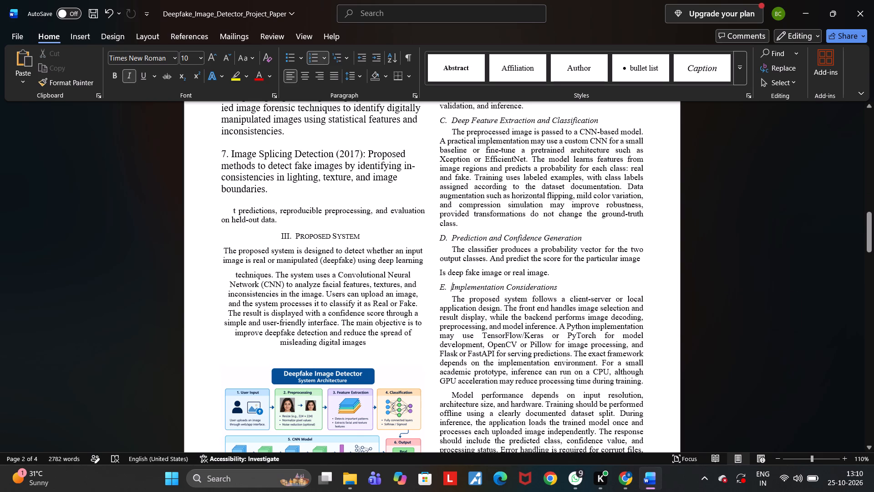
# Delete the Implementation Considerations heading and its text up to and including "classification backbone".
pyautogui.scroll(-2, 607, 337)
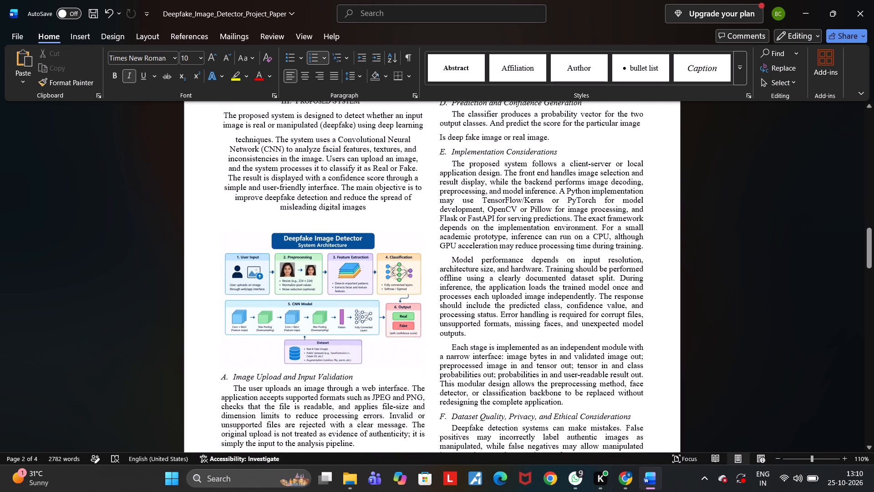
pyautogui.scroll(-1, 607, 337)
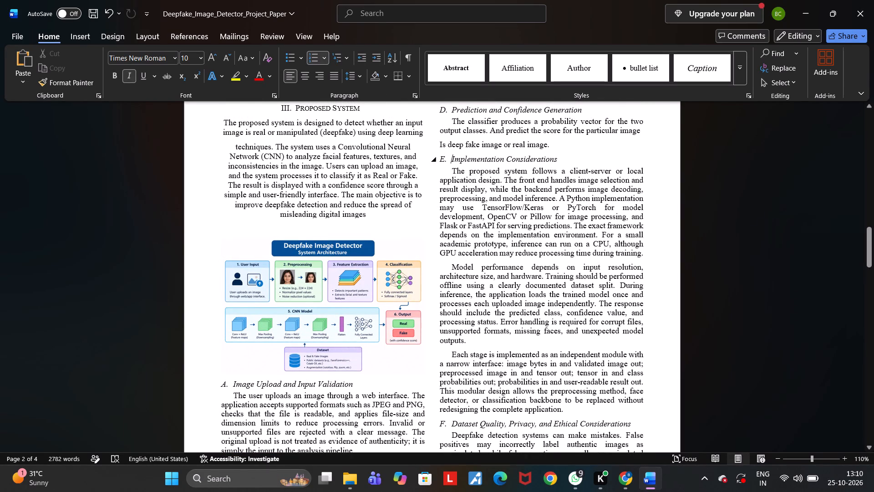
pyautogui.moveTo(438, 158); pyautogui.dragTo(548, 404)
pyautogui.scroll(-2, 548, 404)
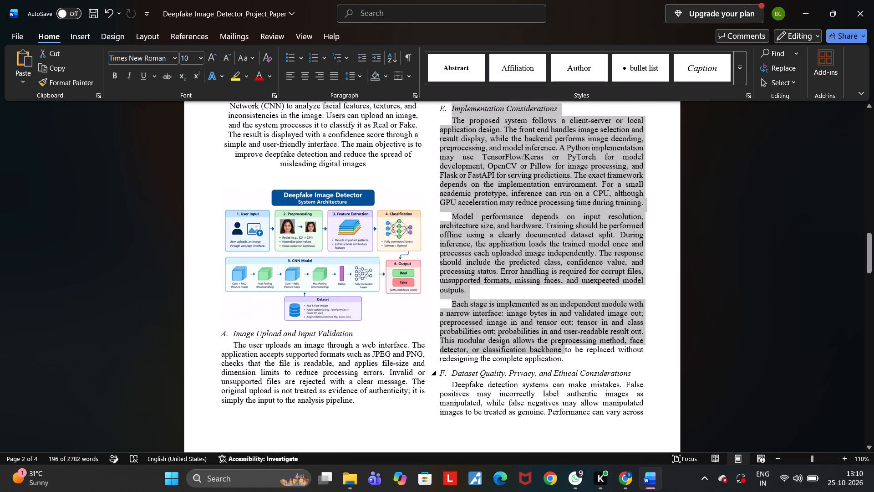
pyautogui.press('BackSpace')
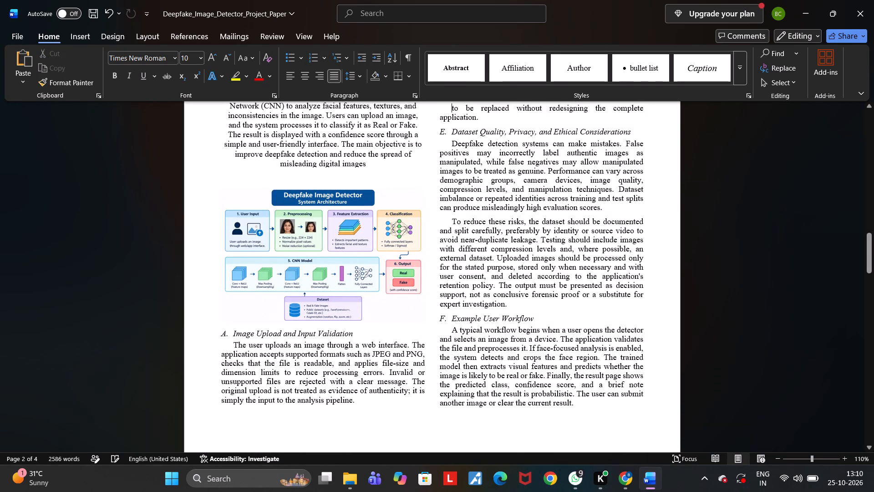
# Delete the "to be replaced without redesigning" fragment and the Dataset Quality and Example User Workflow subsections, up to Evaluation Plan and Discussion.
pyautogui.scroll(2, 564, 354)
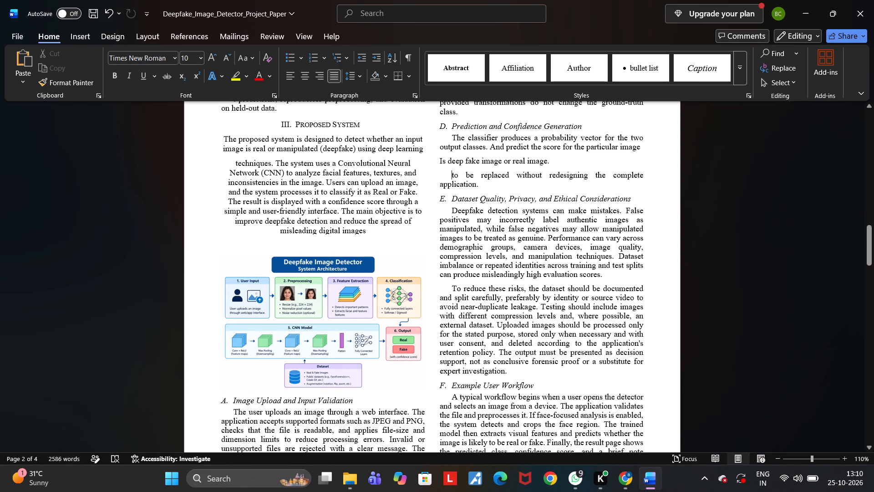
pyautogui.moveTo(449, 173); pyautogui.dragTo(557, 421)
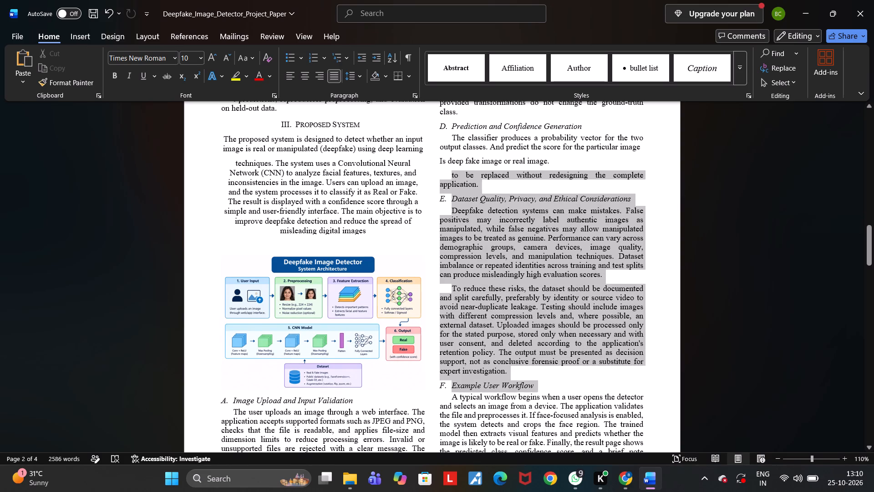
pyautogui.moveTo(557, 421); pyautogui.dragTo(577, 353)
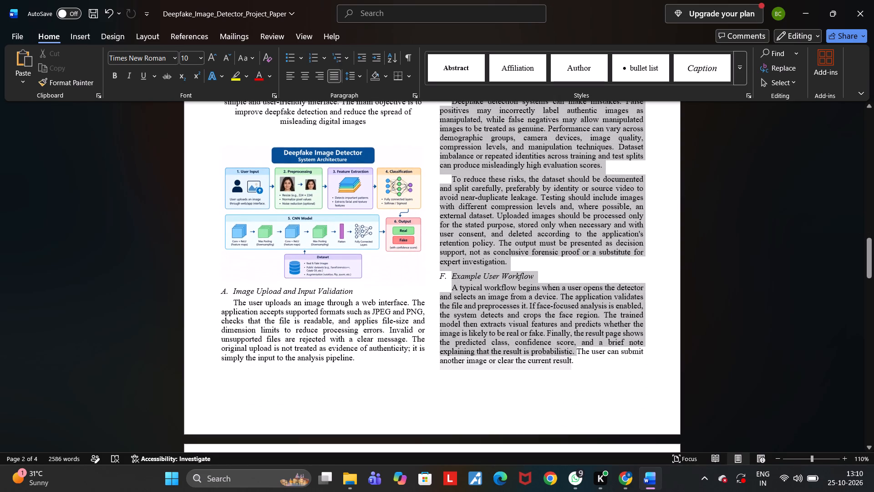
pyautogui.moveTo(577, 353); pyautogui.dragTo(577, 359)
pyautogui.press('BackSpace')
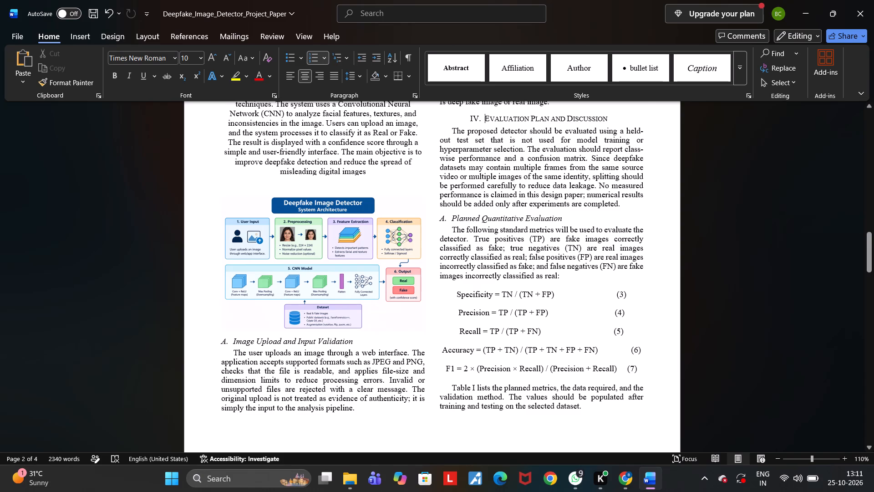
pyautogui.scroll(3, 577, 359)
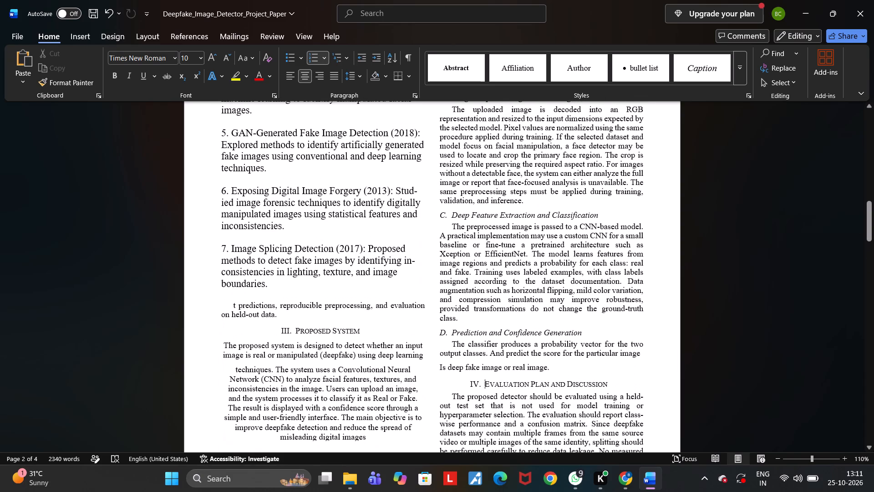
pyautogui.scroll(-1, 577, 359)
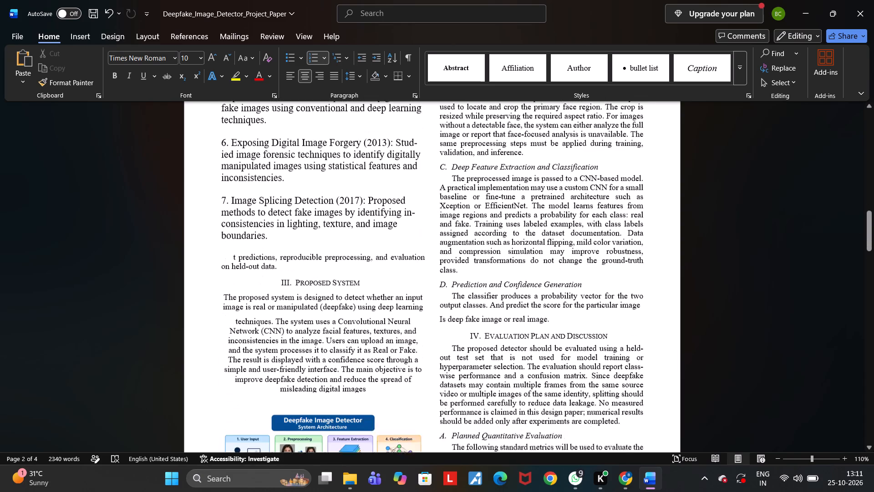
# Review the rest of the paper from Prediction and Confidence Generation through the evaluation sections, tables and conclusion to the References.
pyautogui.scroll(-2, 577, 359)
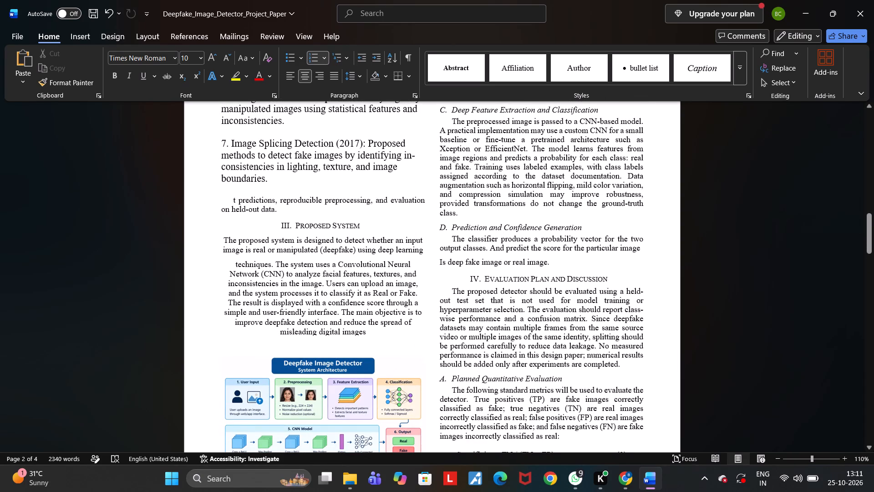
pyautogui.click(622, 248)
pyautogui.scroll(-2, 622, 248)
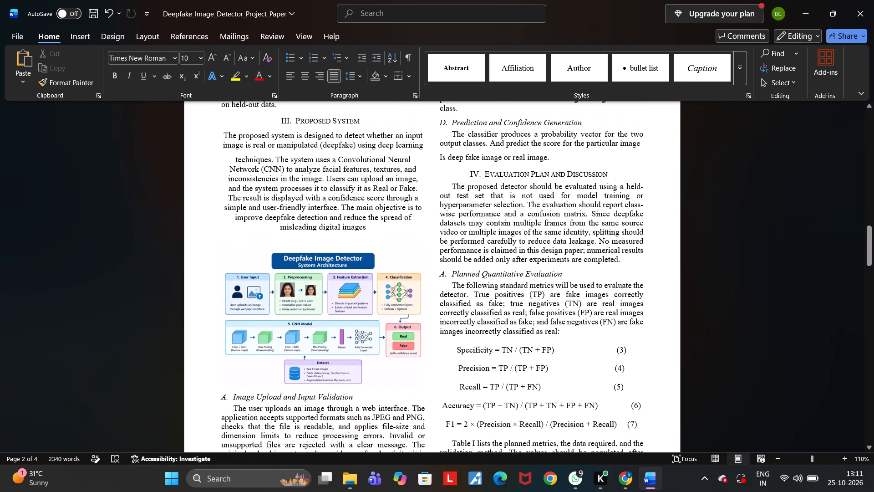
pyautogui.scroll(-4, 622, 248)
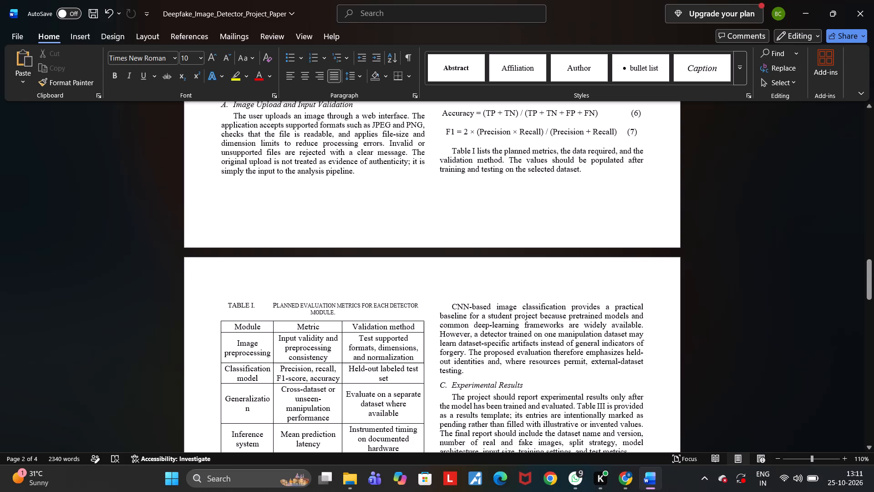
pyautogui.scroll(-2, 622, 248)
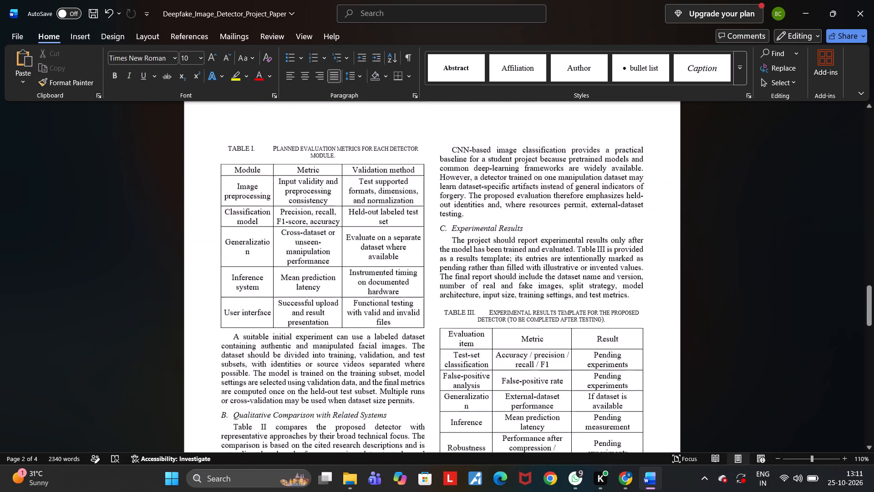
pyautogui.scroll(-1, 622, 248)
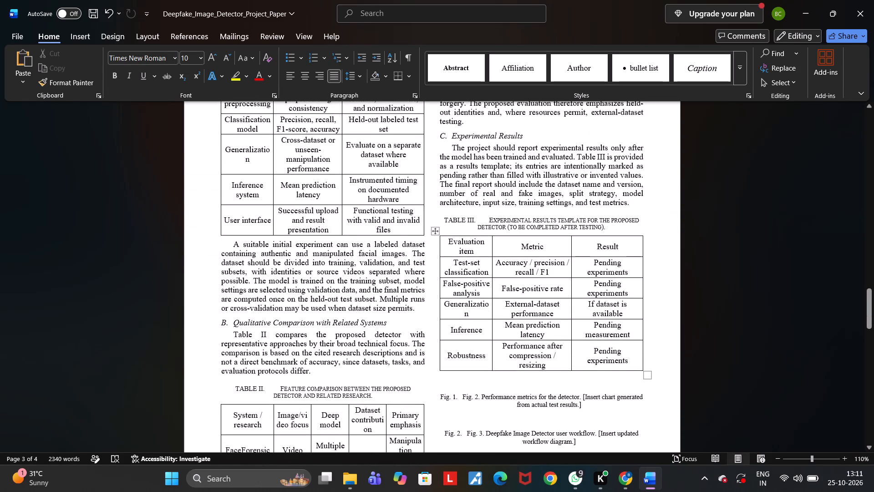
pyautogui.scroll(-1, 622, 248)
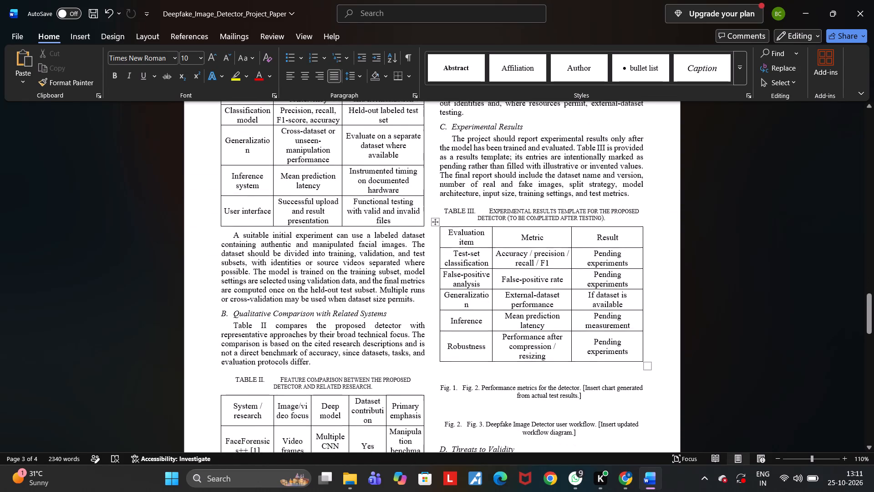
pyautogui.scroll(-2, 622, 248)
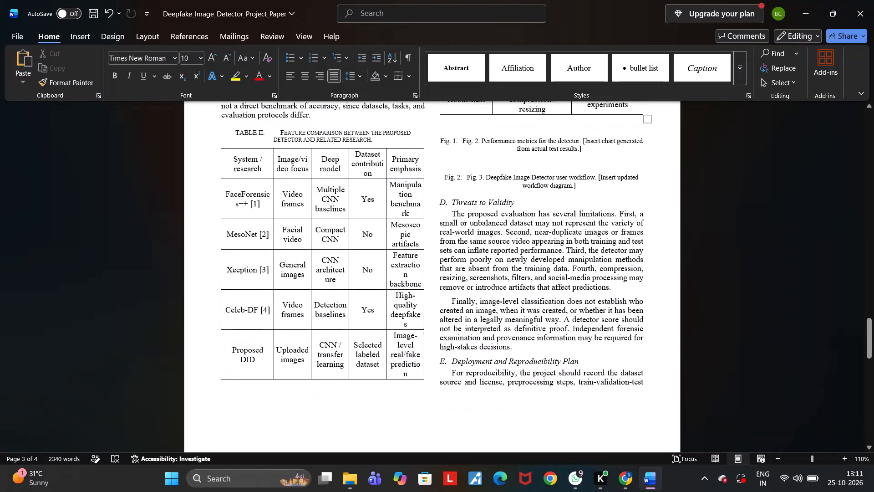
pyautogui.scroll(-1, 622, 248)
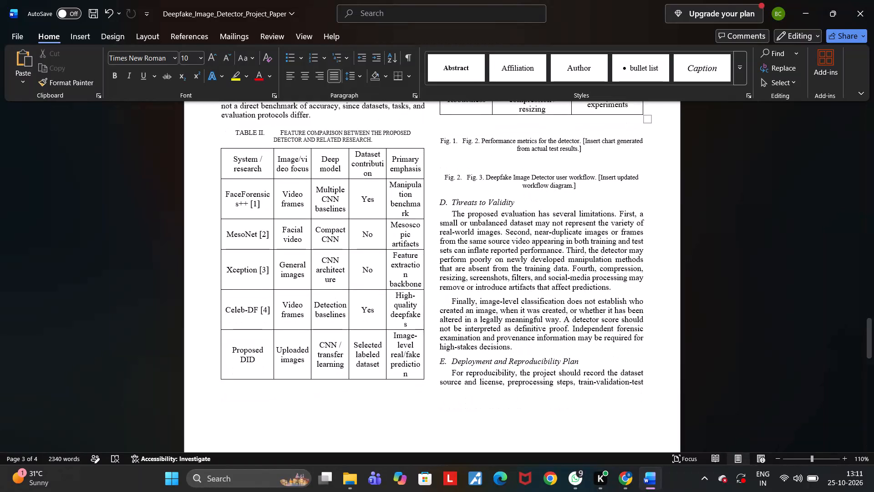
pyautogui.scroll(-1, 622, 248)
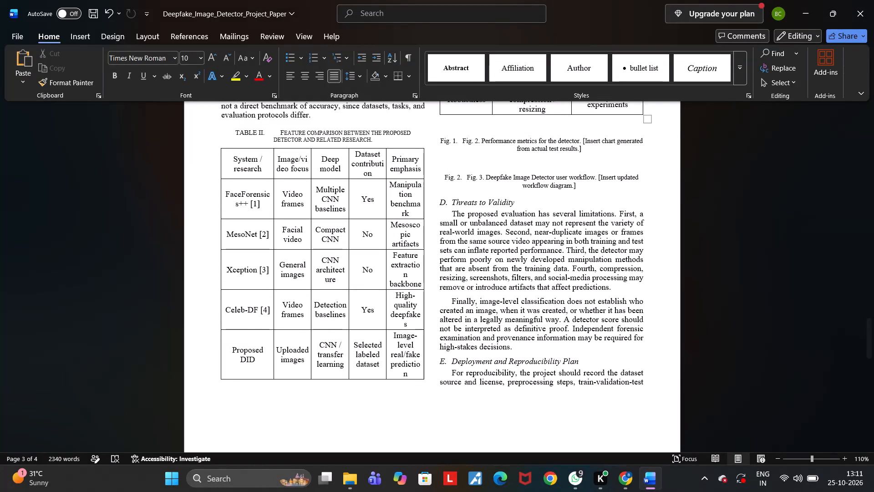
pyautogui.scroll(-2, 622, 248)
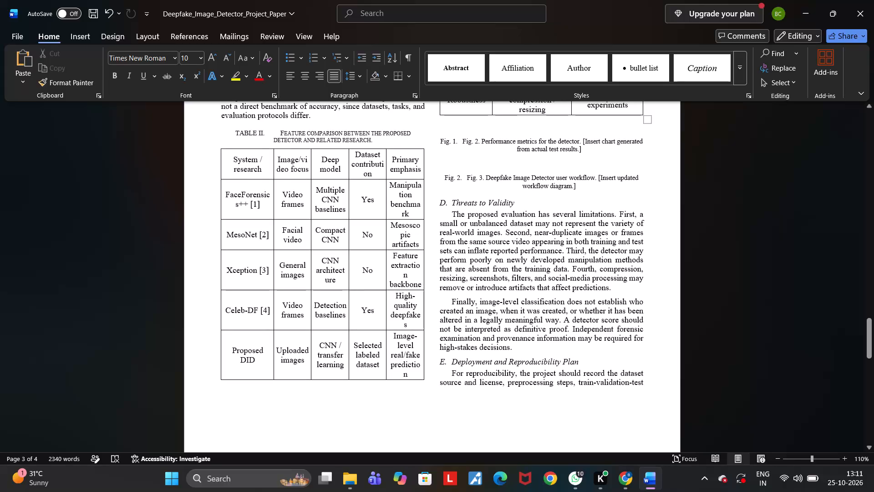
pyautogui.scroll(6, 622, 248)
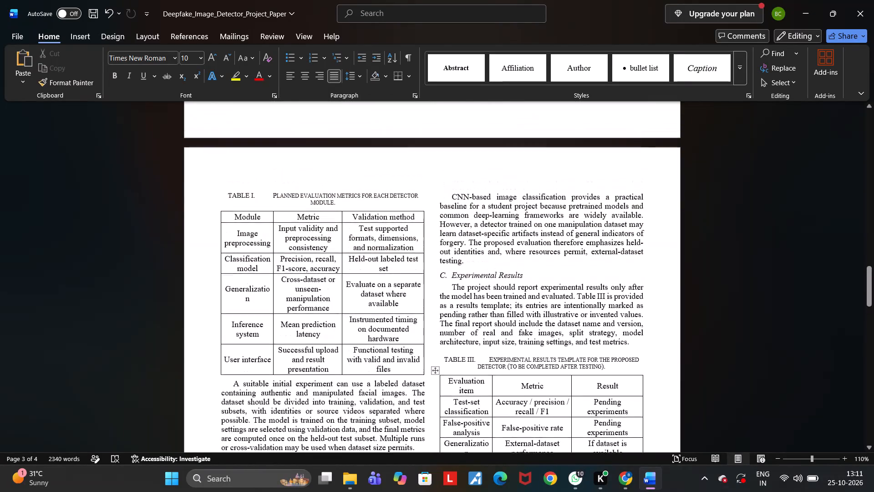
pyautogui.scroll(4, 622, 248)
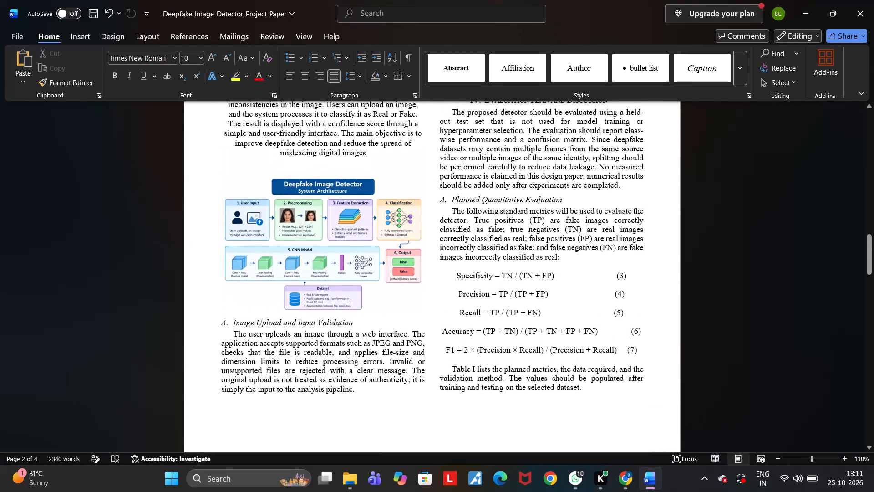
pyautogui.scroll(3, 622, 248)
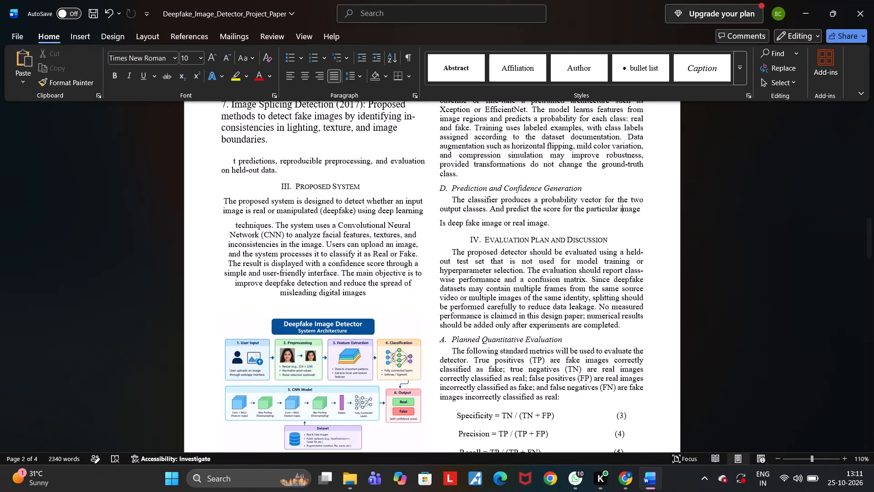
pyautogui.scroll(-1, 622, 248)
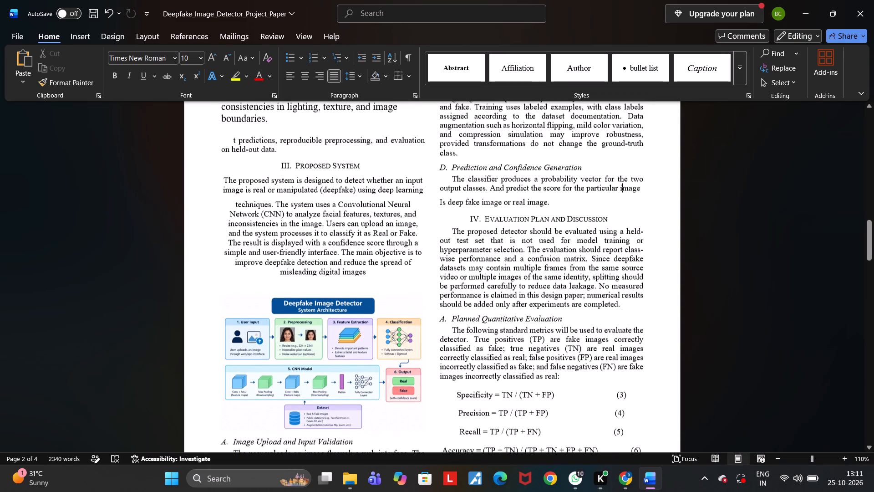
pyautogui.scroll(-1, 622, 248)
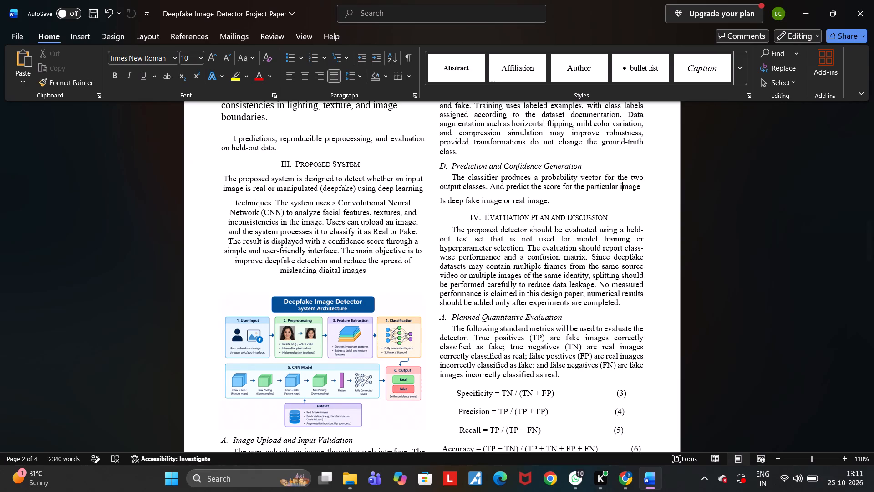
pyautogui.scroll(-2, 622, 248)
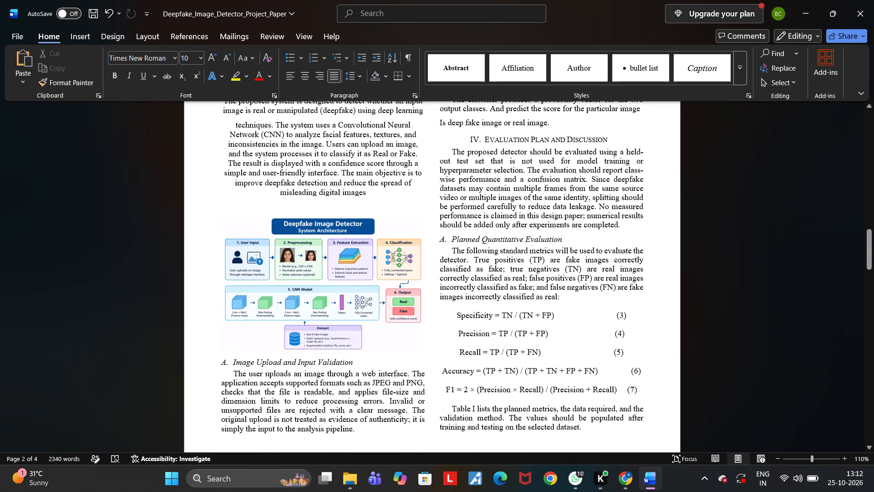
pyautogui.scroll(-9, 622, 248)
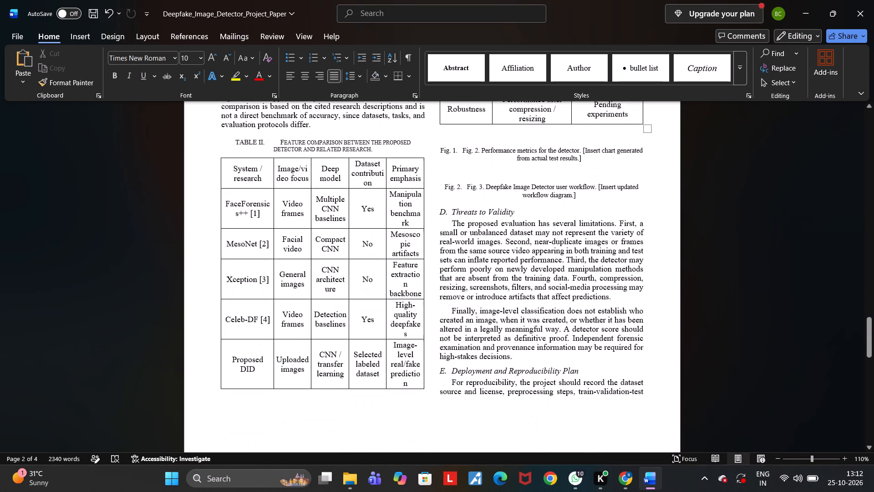
pyautogui.scroll(-6, 622, 248)
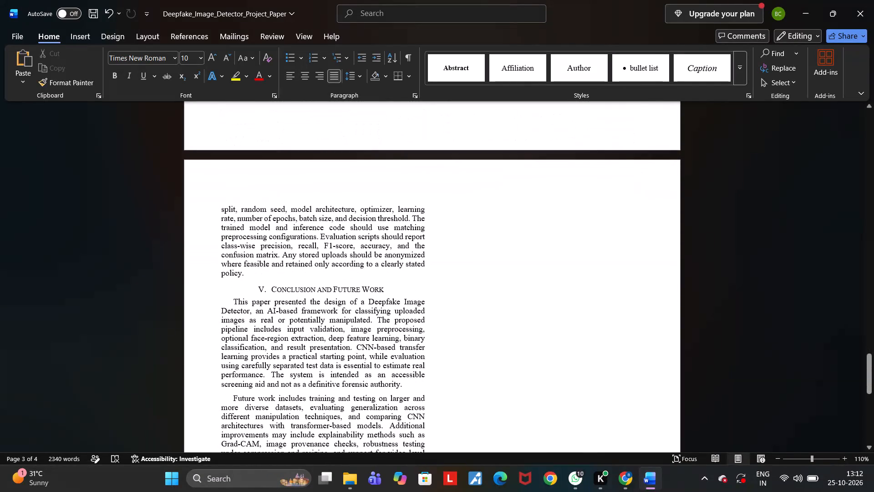
pyautogui.scroll(-4, 622, 248)
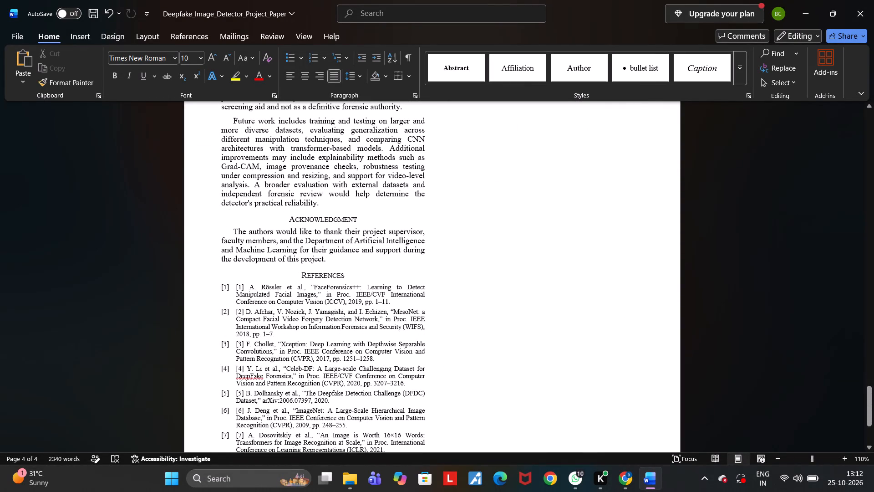
pyautogui.scroll(1, 622, 248)
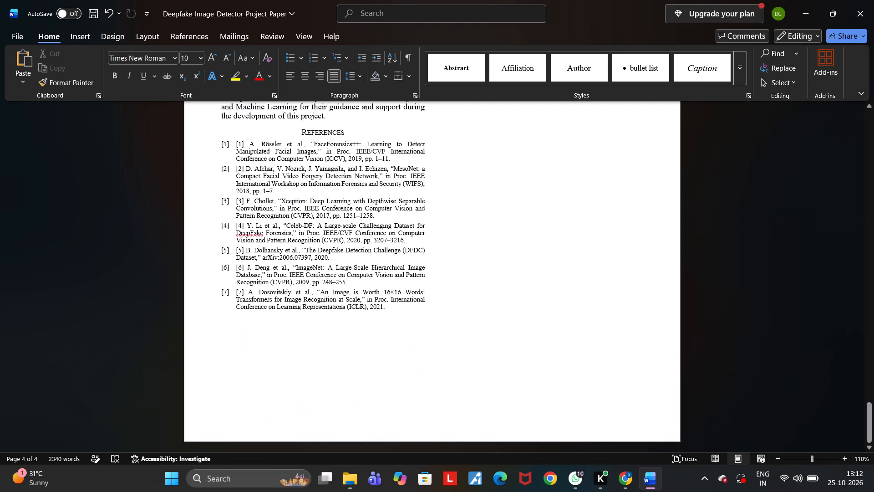
pyautogui.scroll(13, 622, 248)
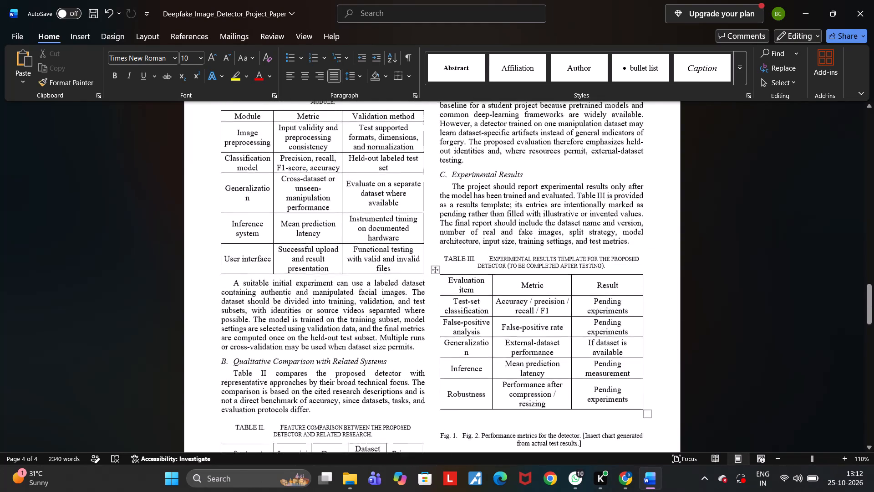
pyautogui.scroll(3, 622, 248)
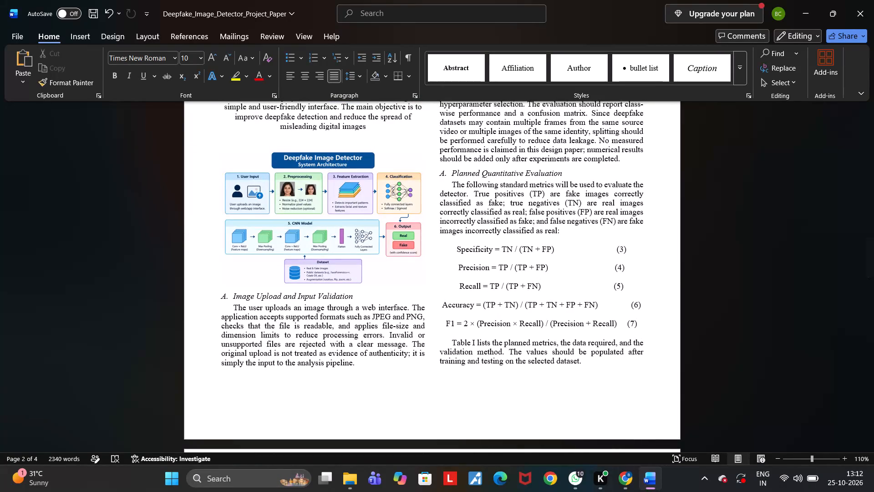
pyautogui.scroll(2, 622, 248)
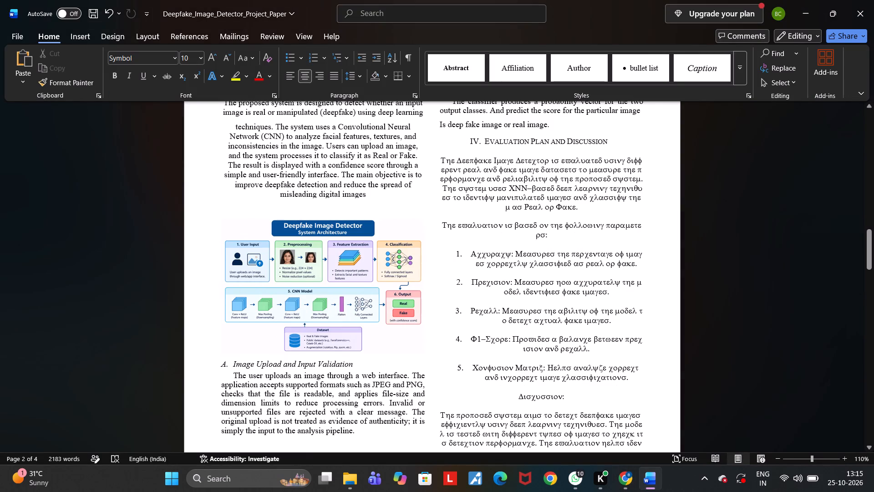
pyautogui.moveTo(439, 159); pyautogui.dragTo(676, 443)
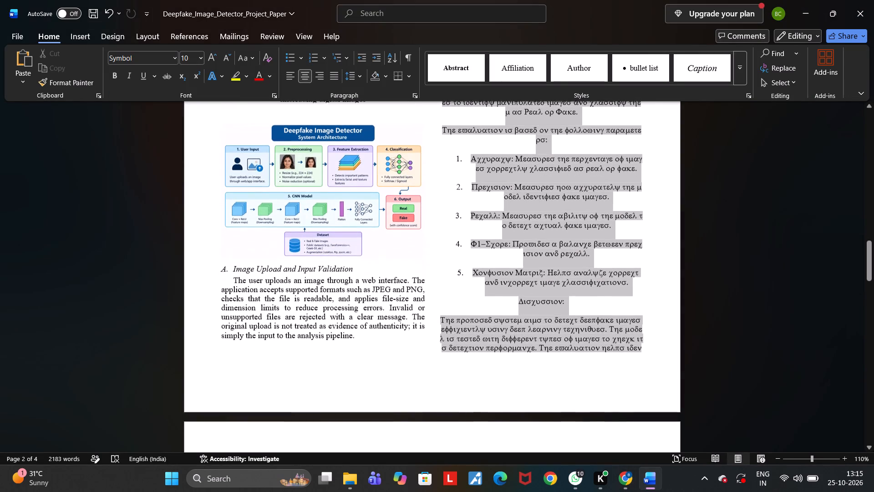
pyautogui.moveTo(676, 443); pyautogui.dragTo(608, 311)
pyautogui.press('BackSpace')
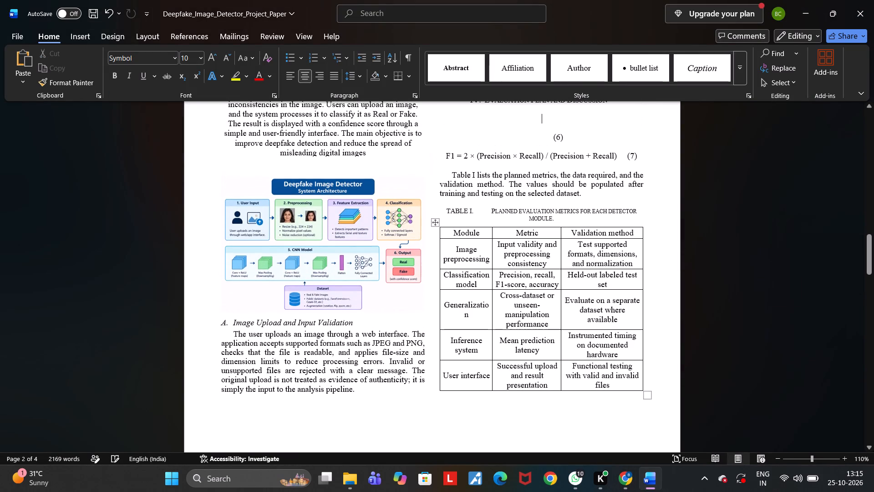
pyautogui.hotkey('ctrl', 'v')
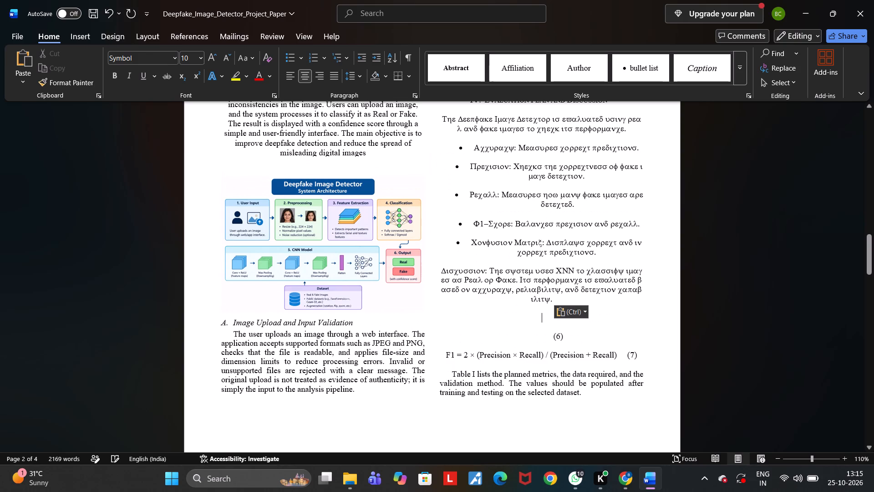
pyautogui.scroll(1, 608, 311)
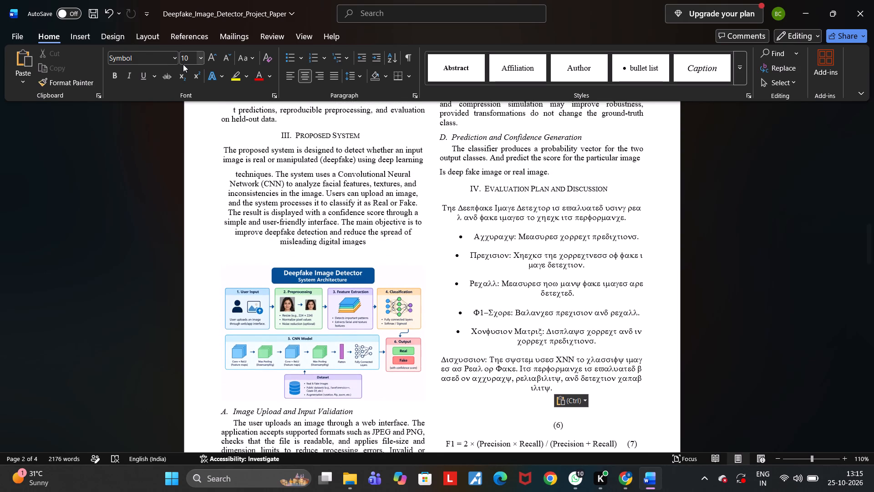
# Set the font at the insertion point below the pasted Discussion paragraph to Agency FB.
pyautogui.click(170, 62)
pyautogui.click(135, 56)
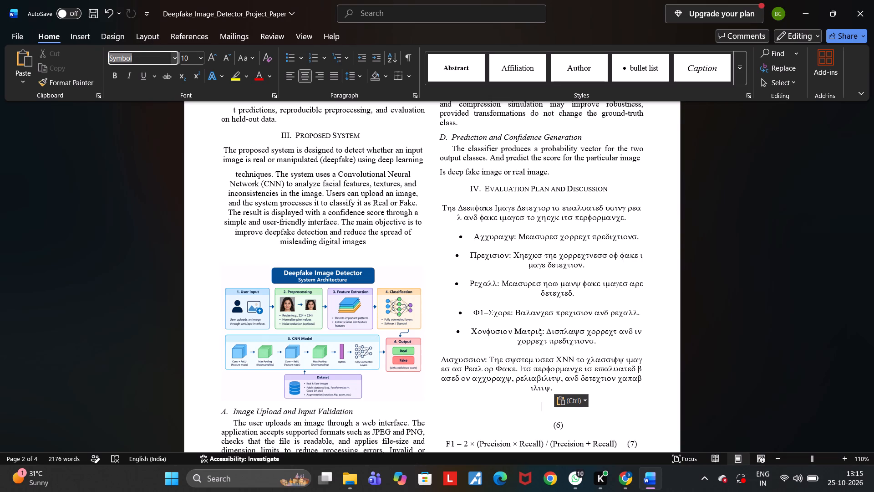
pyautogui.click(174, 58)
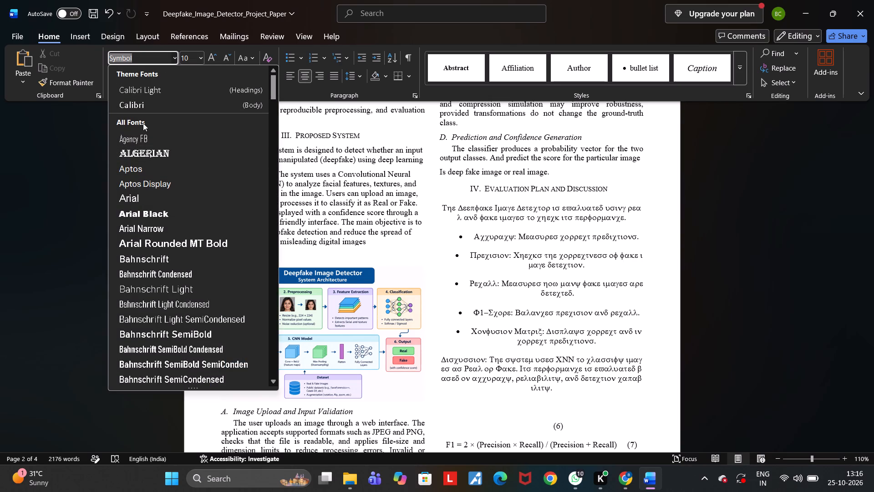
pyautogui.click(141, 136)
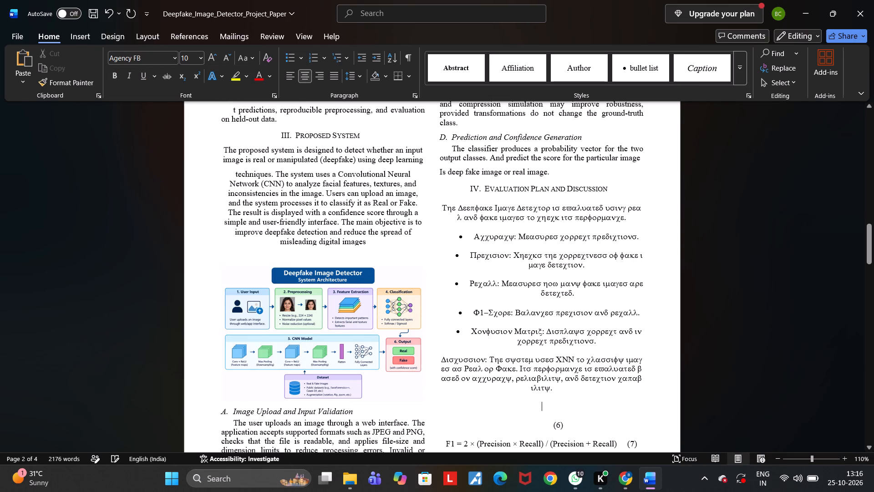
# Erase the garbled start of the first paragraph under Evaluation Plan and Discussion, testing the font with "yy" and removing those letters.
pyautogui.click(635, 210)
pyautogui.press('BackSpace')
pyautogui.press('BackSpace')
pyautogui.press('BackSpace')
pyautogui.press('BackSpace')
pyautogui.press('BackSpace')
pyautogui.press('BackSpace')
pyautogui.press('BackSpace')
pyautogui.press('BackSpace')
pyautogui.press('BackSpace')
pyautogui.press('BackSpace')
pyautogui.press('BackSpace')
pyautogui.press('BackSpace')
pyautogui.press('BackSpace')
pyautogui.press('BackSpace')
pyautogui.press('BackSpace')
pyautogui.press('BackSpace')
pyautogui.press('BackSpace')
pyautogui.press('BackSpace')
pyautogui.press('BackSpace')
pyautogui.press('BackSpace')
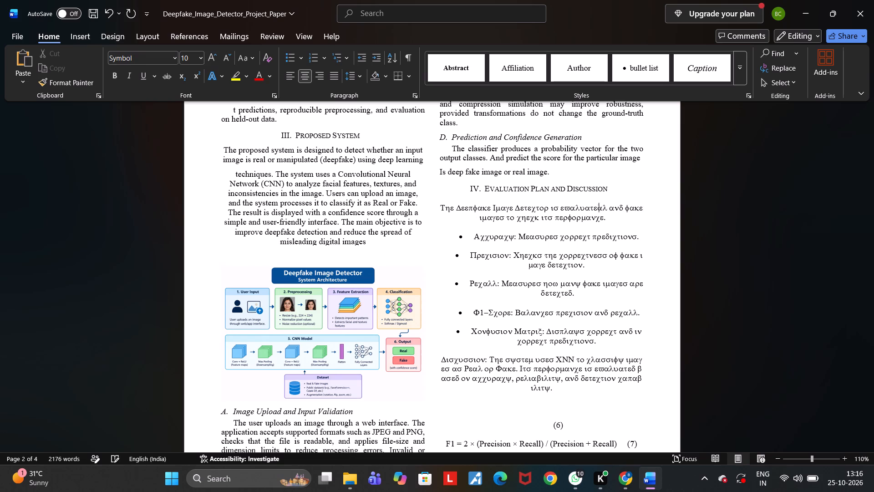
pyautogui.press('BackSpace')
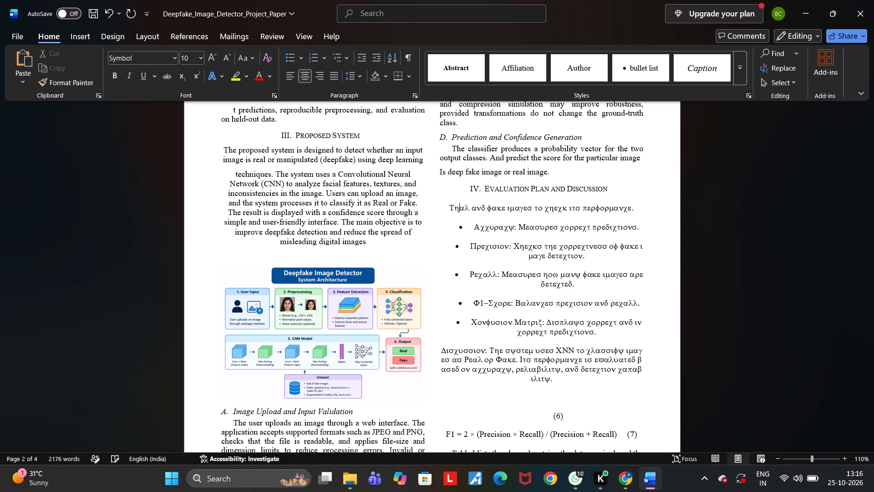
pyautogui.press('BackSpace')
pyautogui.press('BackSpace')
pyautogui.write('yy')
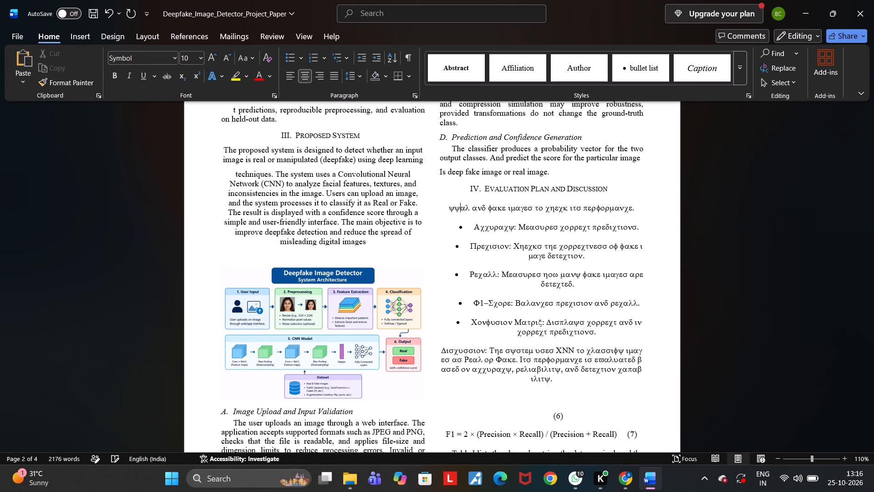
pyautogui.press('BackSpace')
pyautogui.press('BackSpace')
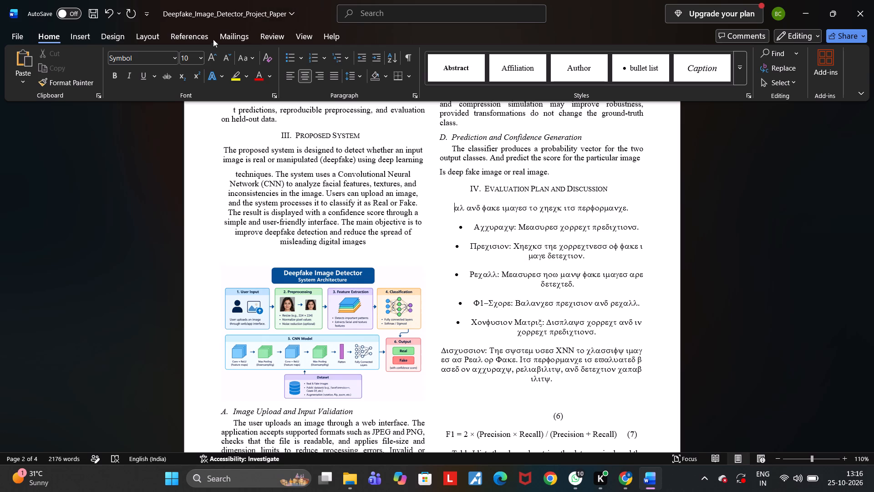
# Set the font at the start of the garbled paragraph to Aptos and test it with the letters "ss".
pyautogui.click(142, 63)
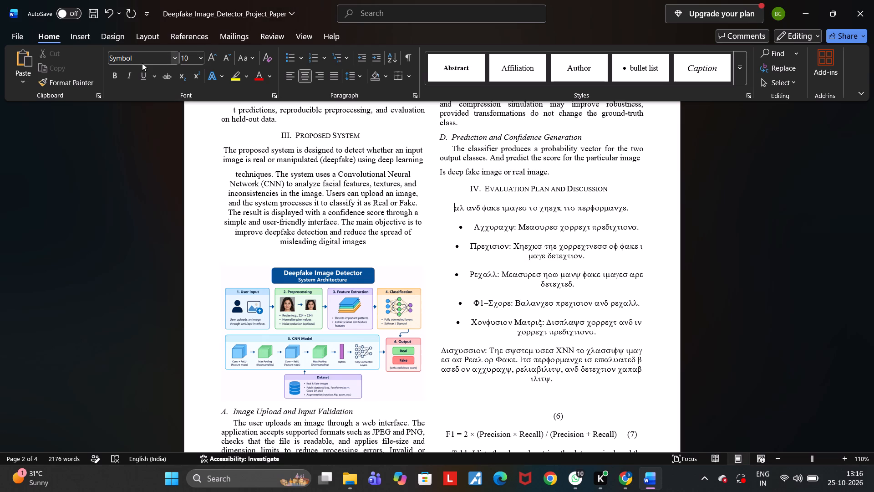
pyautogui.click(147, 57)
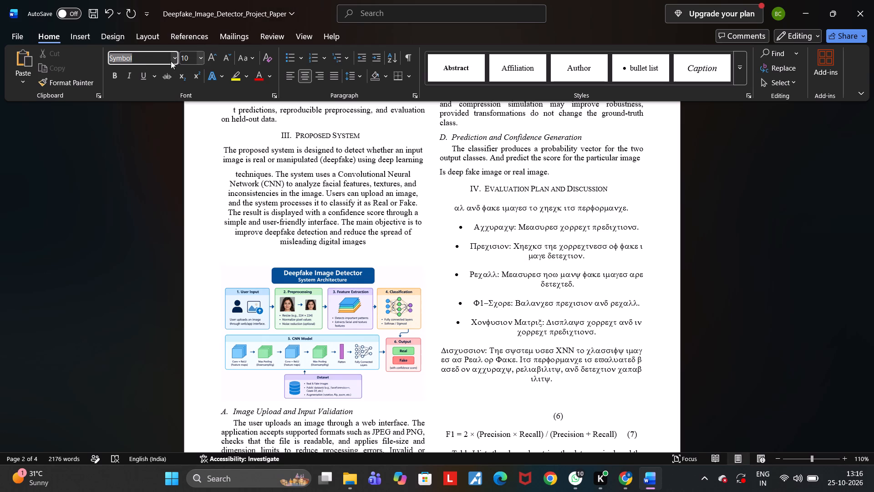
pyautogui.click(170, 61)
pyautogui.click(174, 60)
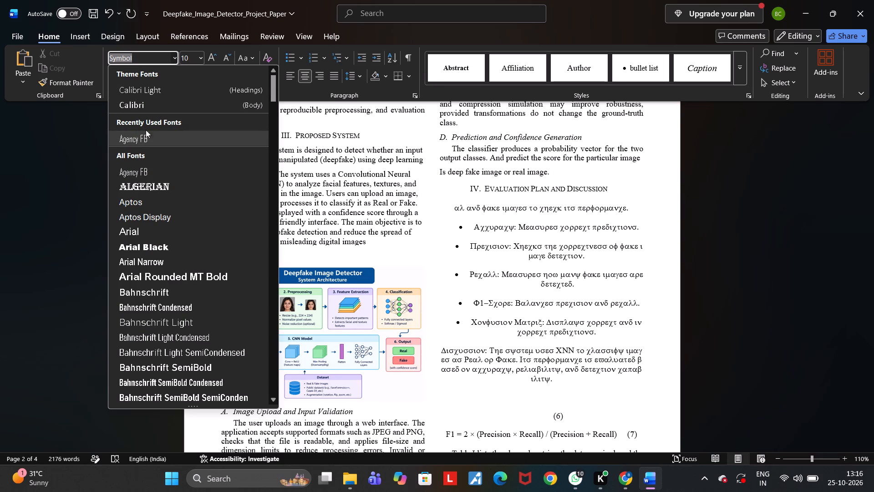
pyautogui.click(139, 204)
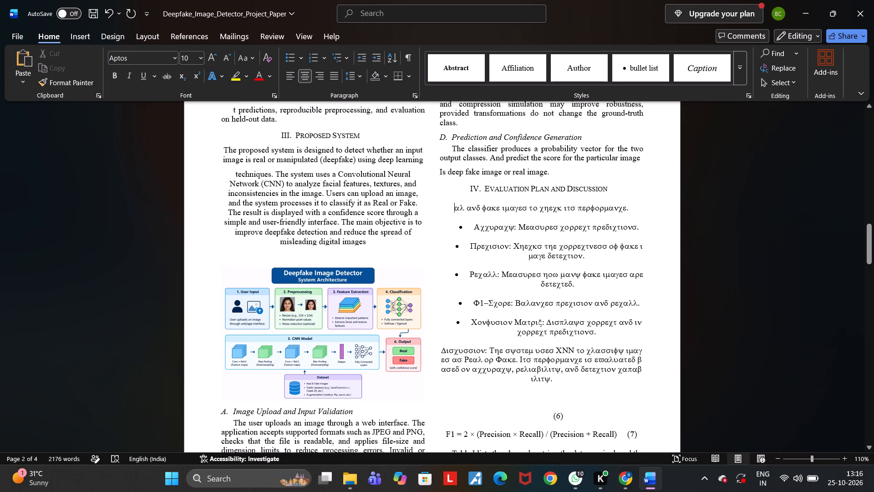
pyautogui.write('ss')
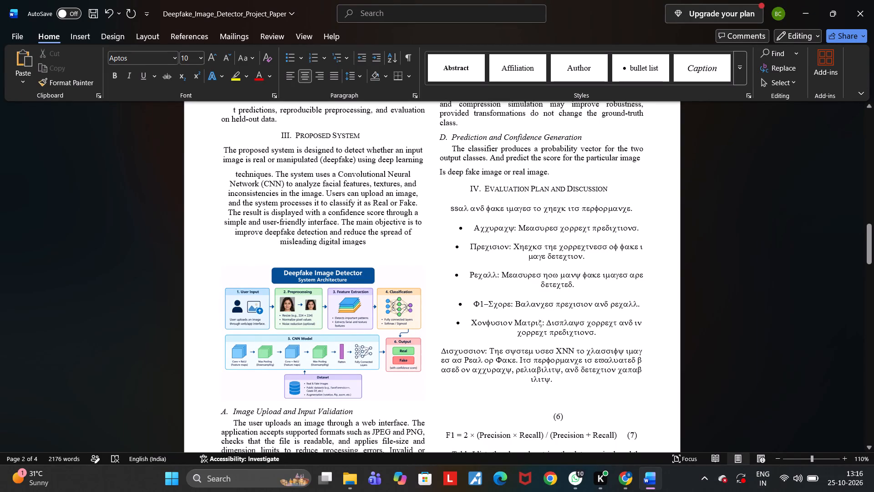
# Delete everything below the Evaluation Plan and Discussion heading, from the garbled text through the "Table I lists the planned metrics" paragraph.
pyautogui.moveTo(451, 208); pyautogui.dragTo(628, 489)
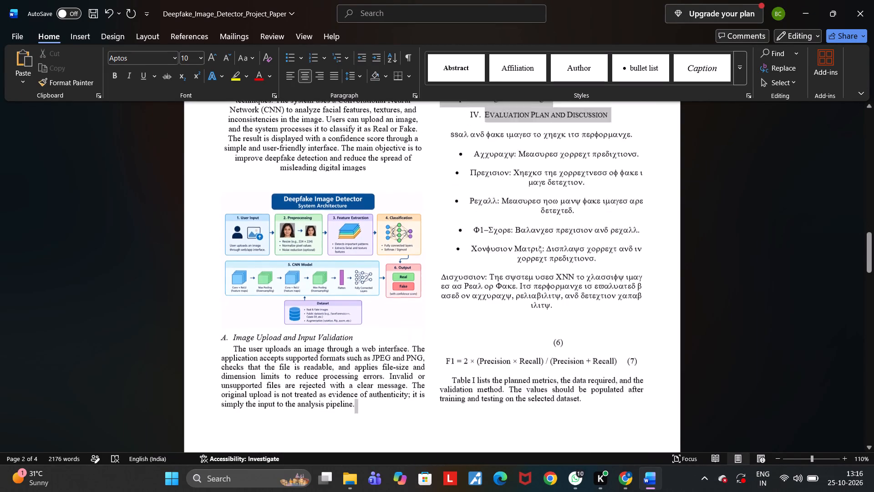
pyautogui.moveTo(628, 489); pyautogui.dragTo(586, 176)
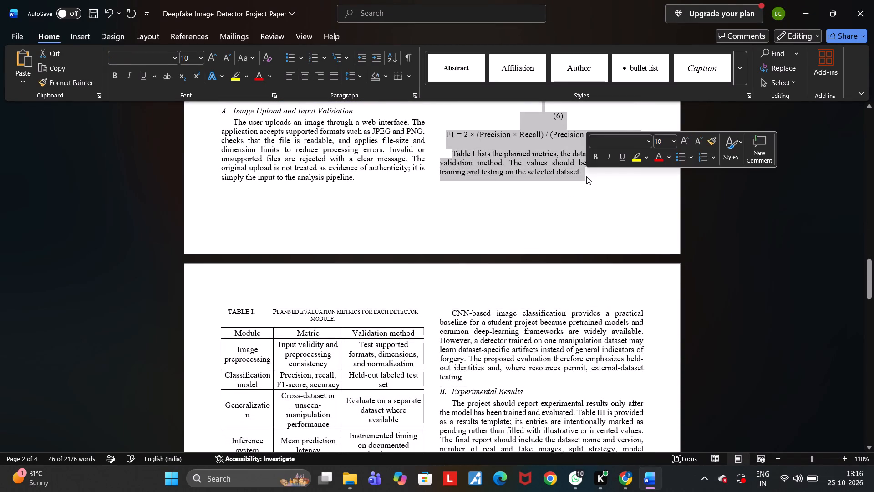
pyautogui.press('BackSpace')
# Add a new line under the Evaluation Plan and Discussion heading, set its font to Aptos, and paste the shorter bulleted ChatGPT text.
pyautogui.scroll(1, 586, 176)
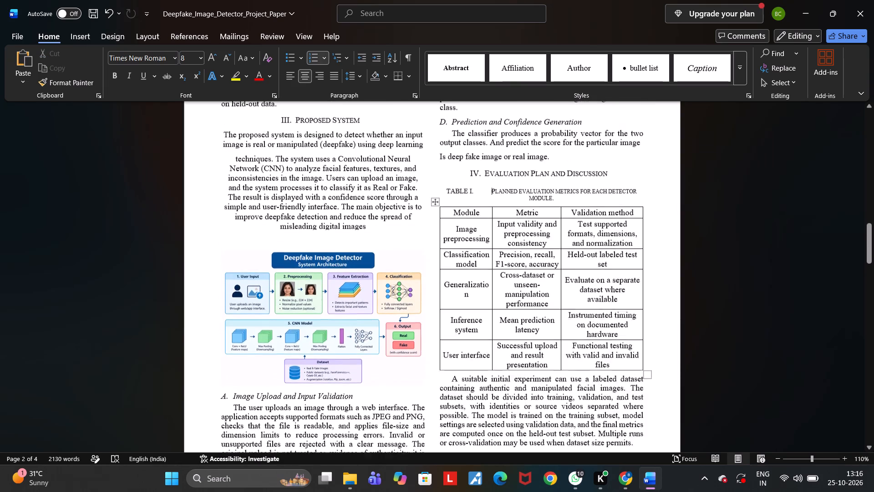
pyautogui.scroll(3, 586, 176)
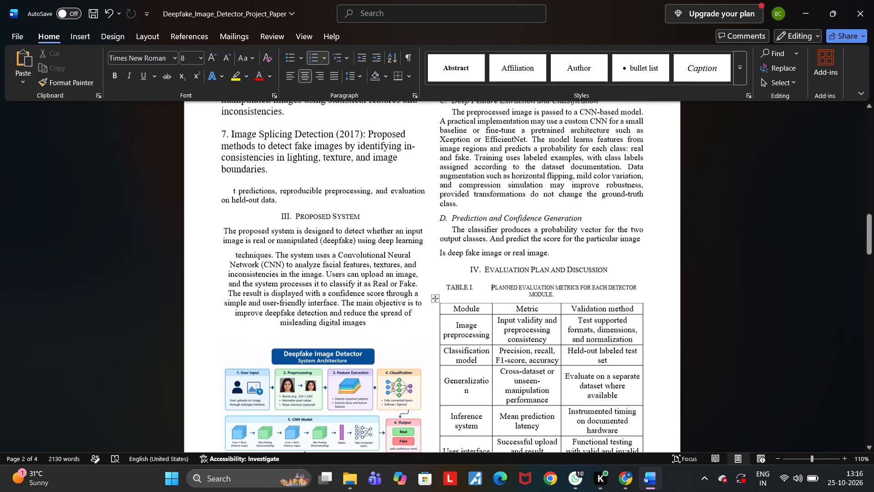
pyautogui.scroll(1, 586, 176)
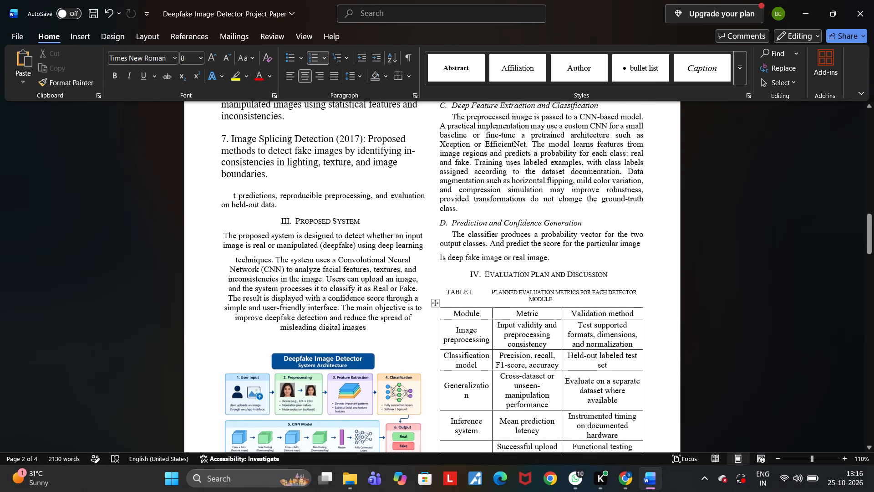
pyautogui.click(613, 277)
pyautogui.press('Return')
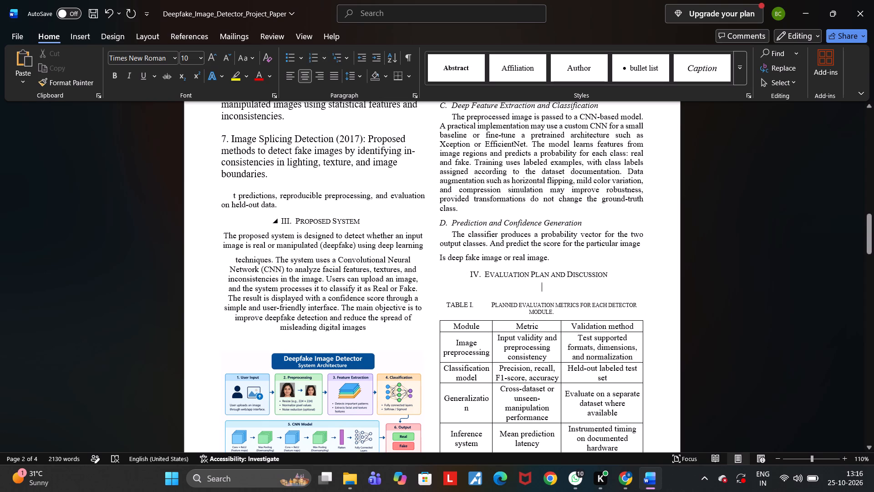
pyautogui.click(172, 58)
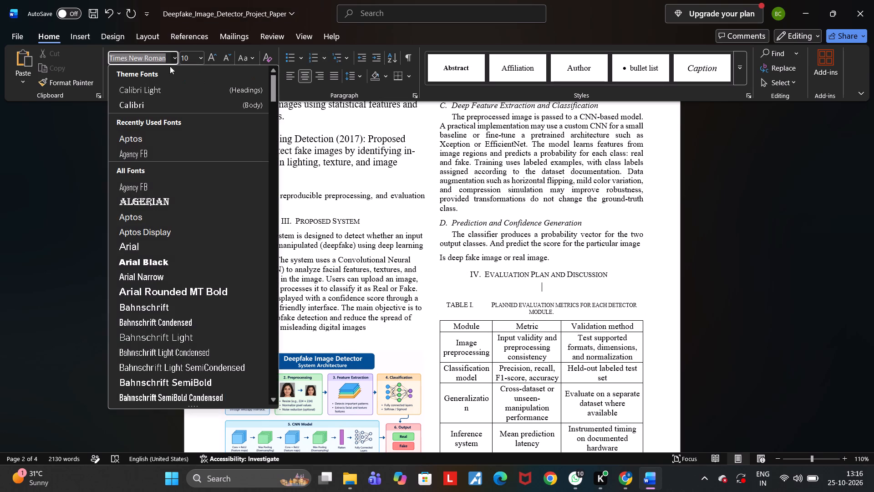
pyautogui.click(150, 142)
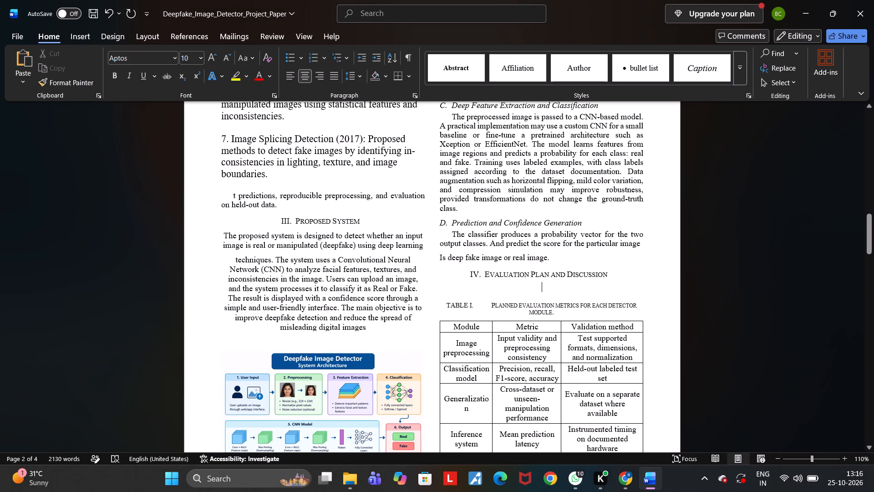
pyautogui.hotkey('ctrl', 'v')
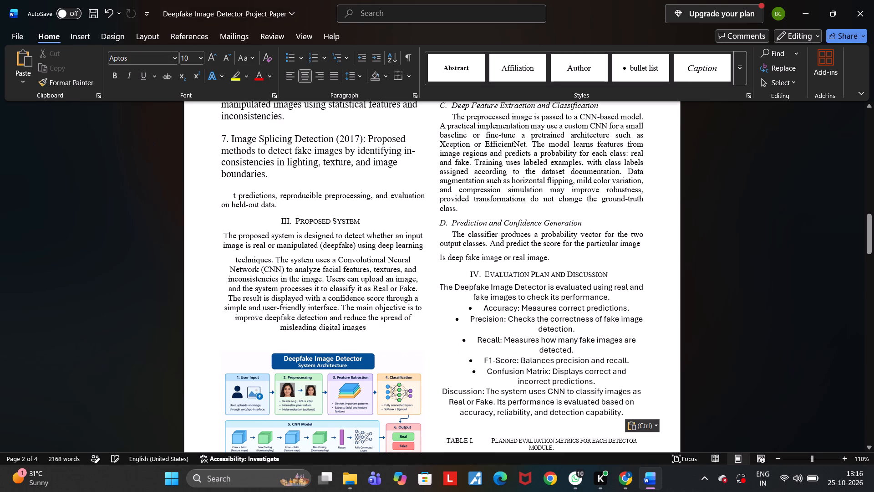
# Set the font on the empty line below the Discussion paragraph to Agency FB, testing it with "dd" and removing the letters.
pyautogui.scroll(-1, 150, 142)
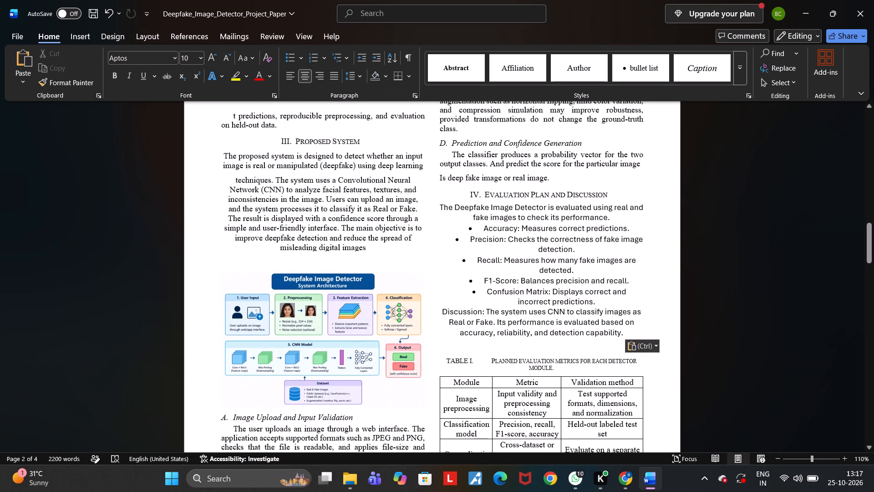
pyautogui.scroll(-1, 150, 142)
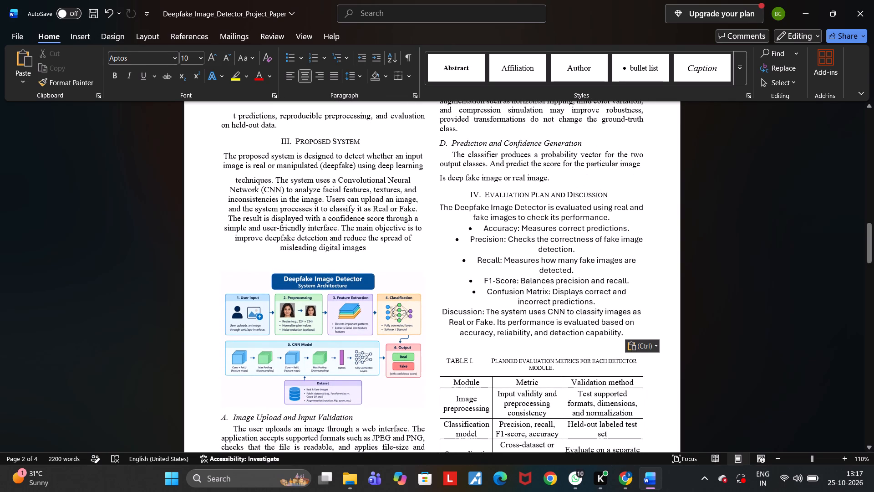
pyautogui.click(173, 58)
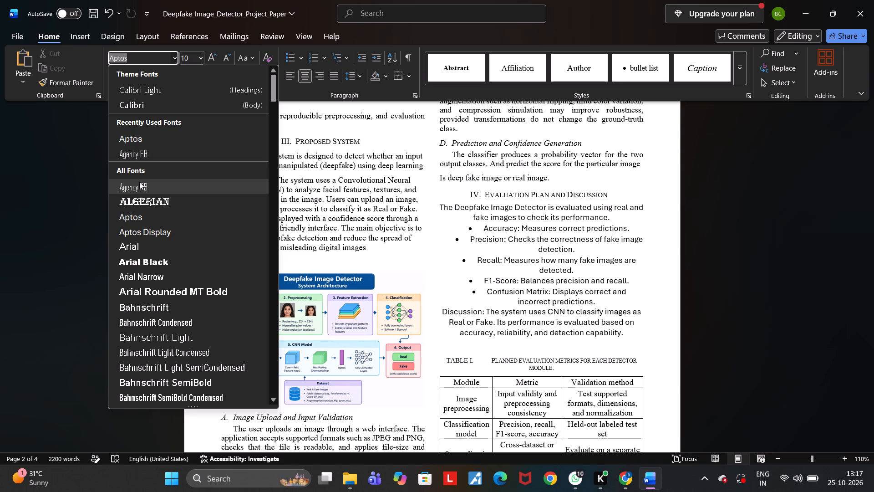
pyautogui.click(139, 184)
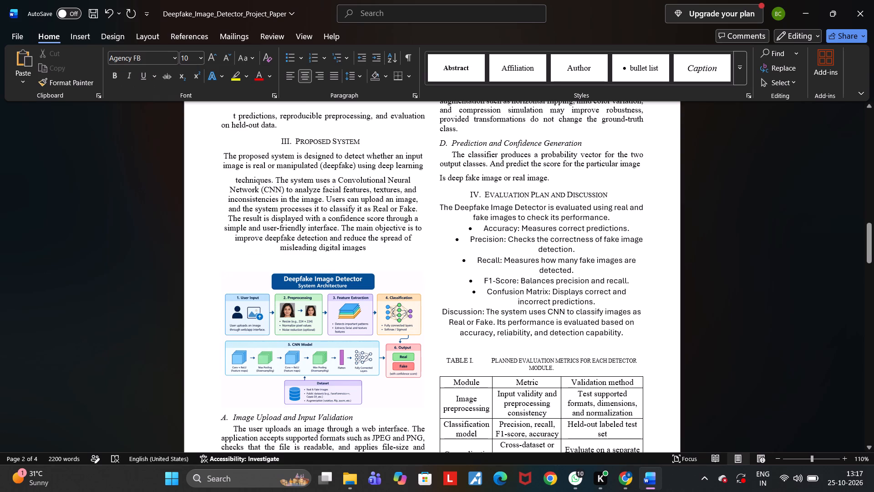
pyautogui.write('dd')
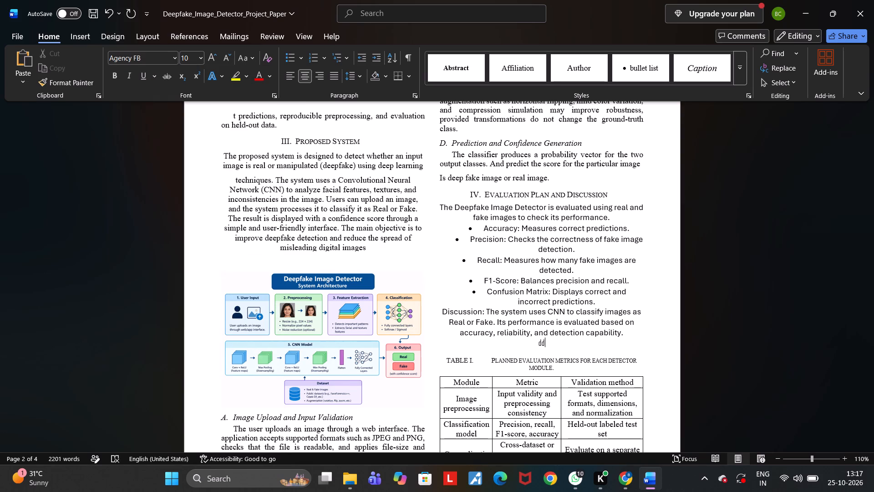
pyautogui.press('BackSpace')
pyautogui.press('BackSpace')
# Set the font on the empty line below the Discussion paragraph to Calibri (Body), testing it with "aa" and removing the letters.
pyautogui.click(166, 64)
pyautogui.click(174, 58)
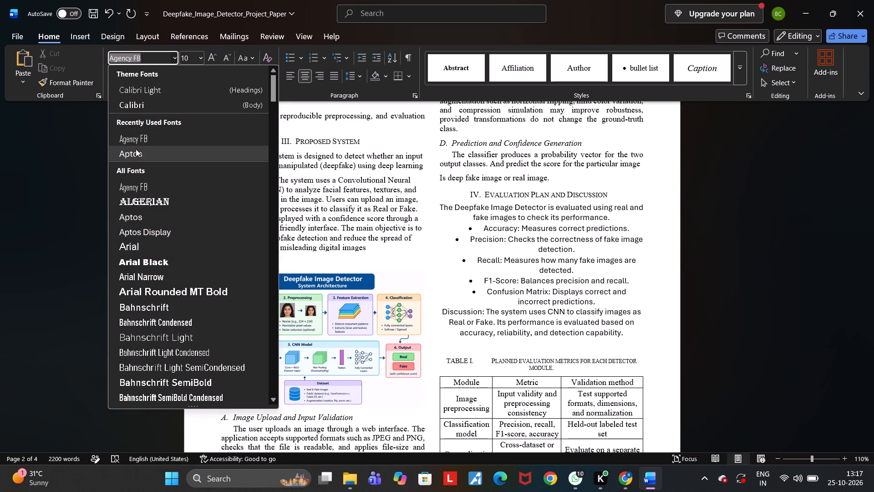
pyautogui.click(144, 112)
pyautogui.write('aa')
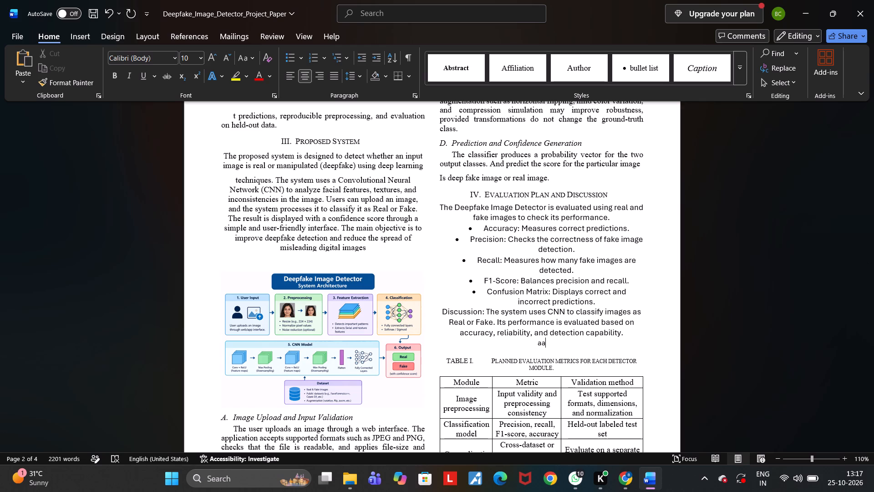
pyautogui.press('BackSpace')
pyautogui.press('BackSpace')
pyautogui.click(626, 477)
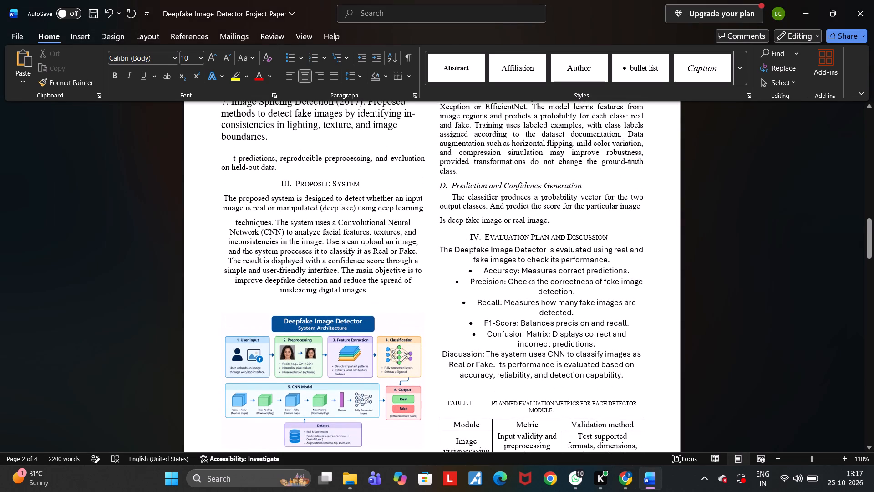
pyautogui.moveTo(438, 246); pyautogui.dragTo(574, 458)
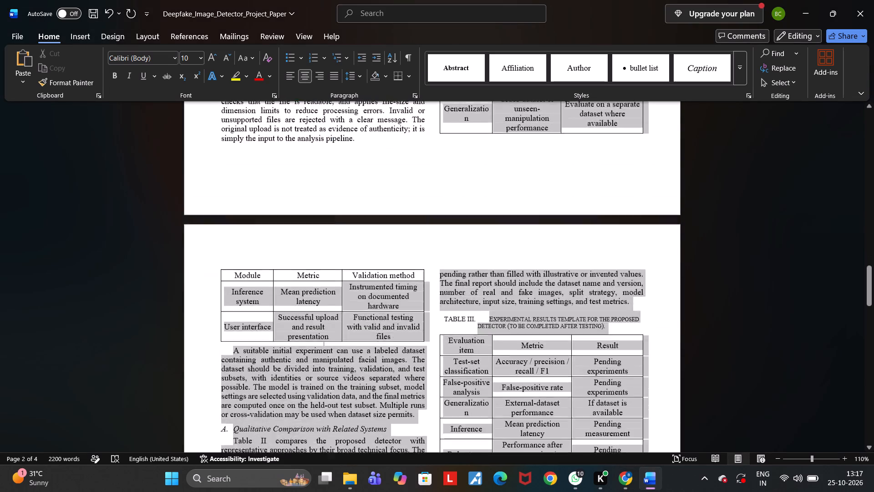
pyautogui.moveTo(574, 458); pyautogui.dragTo(592, 132)
pyautogui.scroll(5, 592, 132)
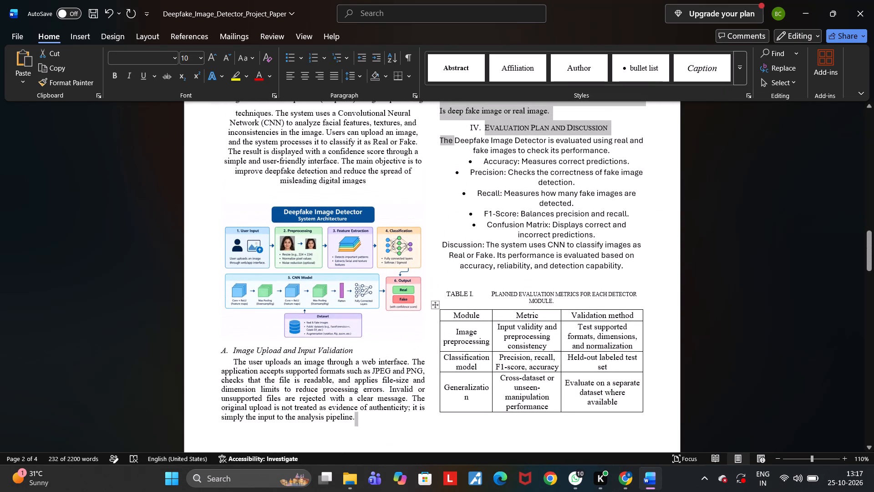
pyautogui.click(626, 126)
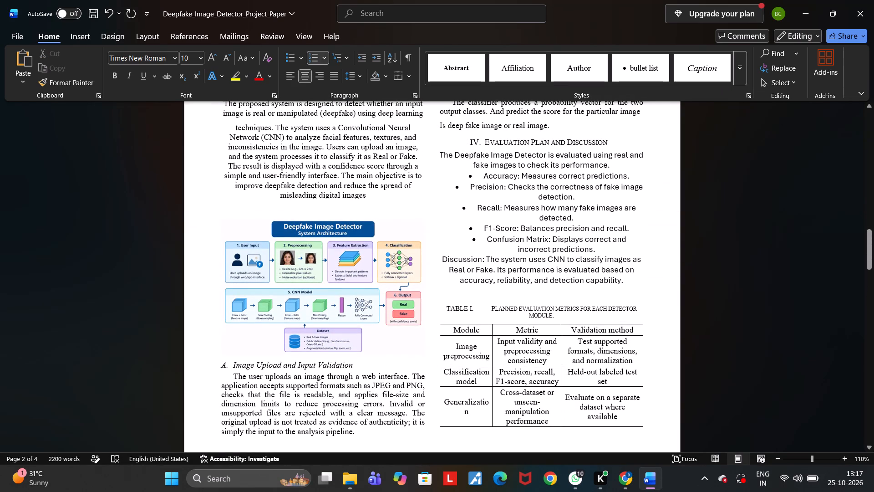
pyautogui.moveTo(441, 153); pyautogui.dragTo(606, 375)
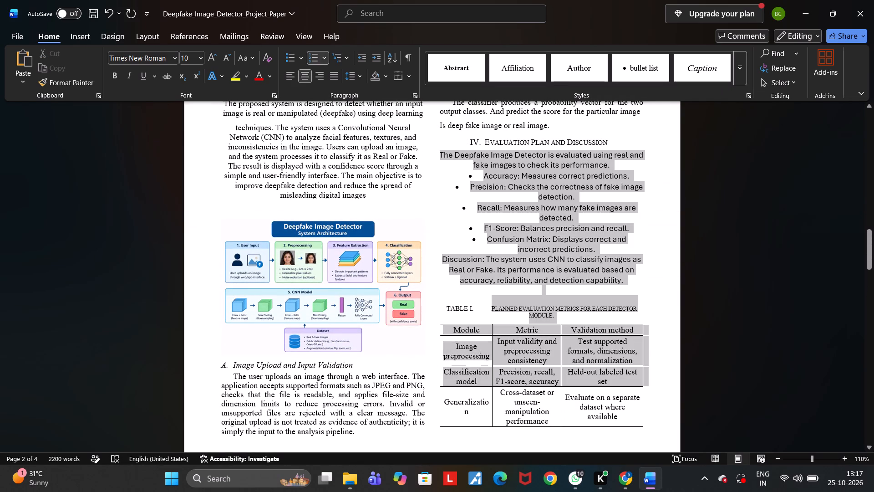
pyautogui.moveTo(606, 375); pyautogui.dragTo(620, 424)
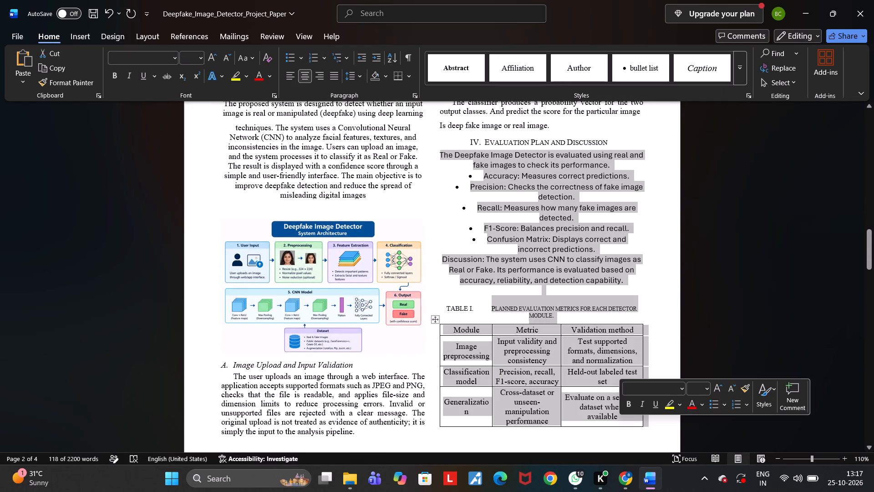
pyautogui.press('BackSpace')
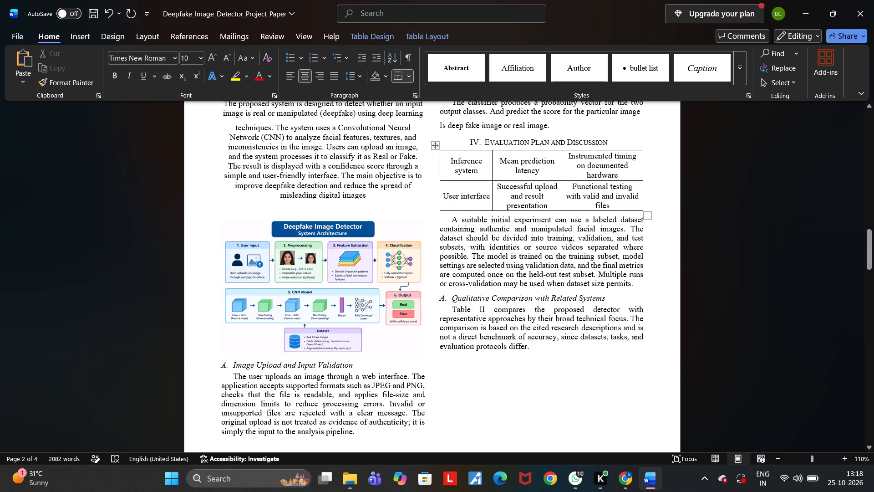
# Add a line under the Evaluation Plan and Discussion heading, set its font to Calibri (Body), and paste the copied ChatGPT text.
pyautogui.click(617, 143)
pyautogui.press('Return')
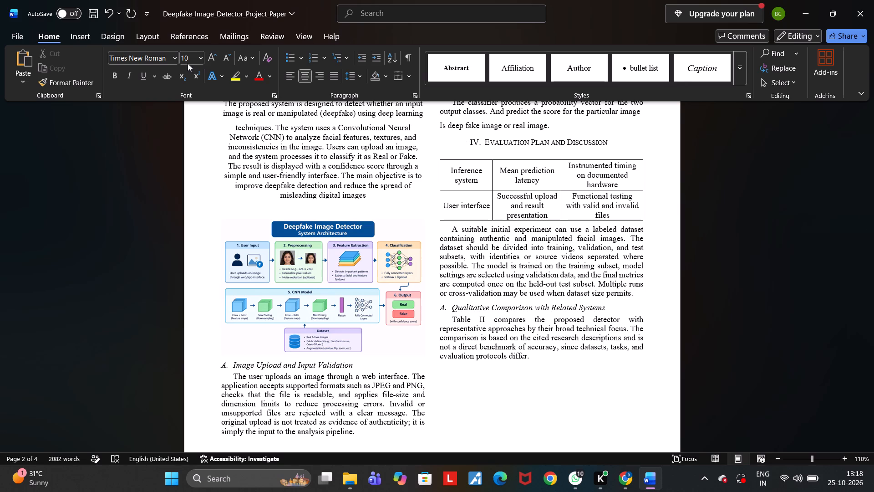
pyautogui.click(174, 56)
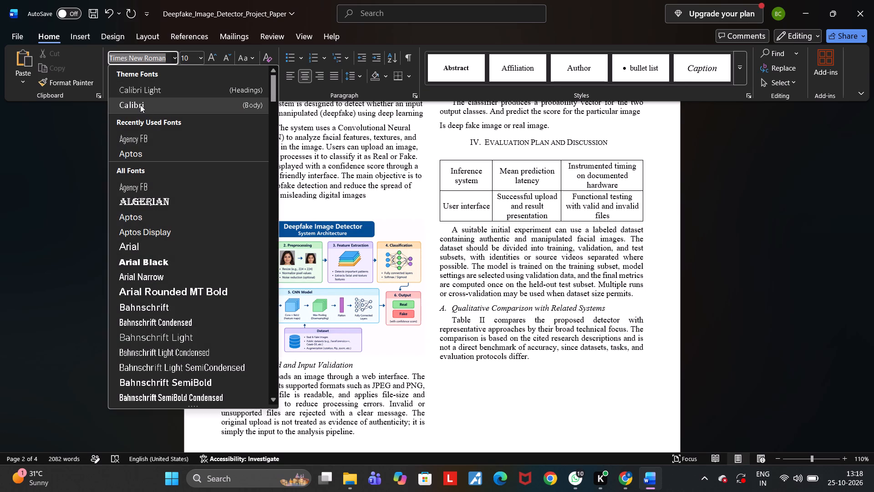
pyautogui.click(140, 105)
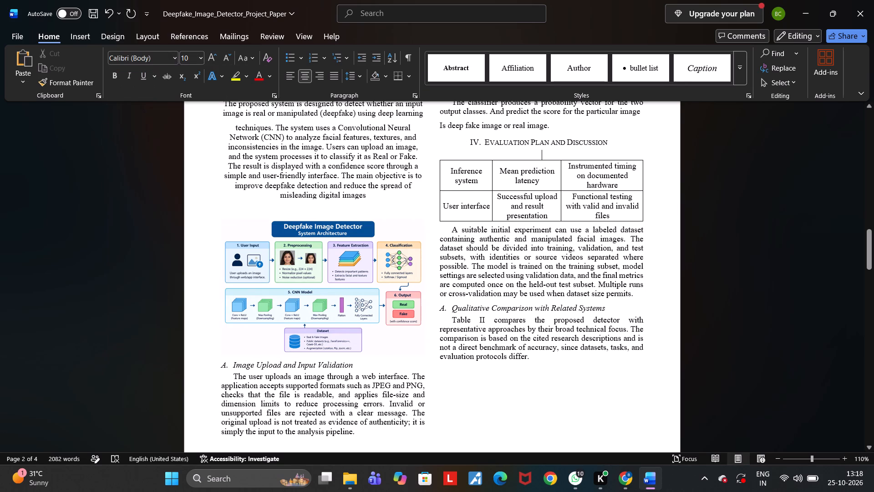
pyautogui.hotkey('ctrl', 'v')
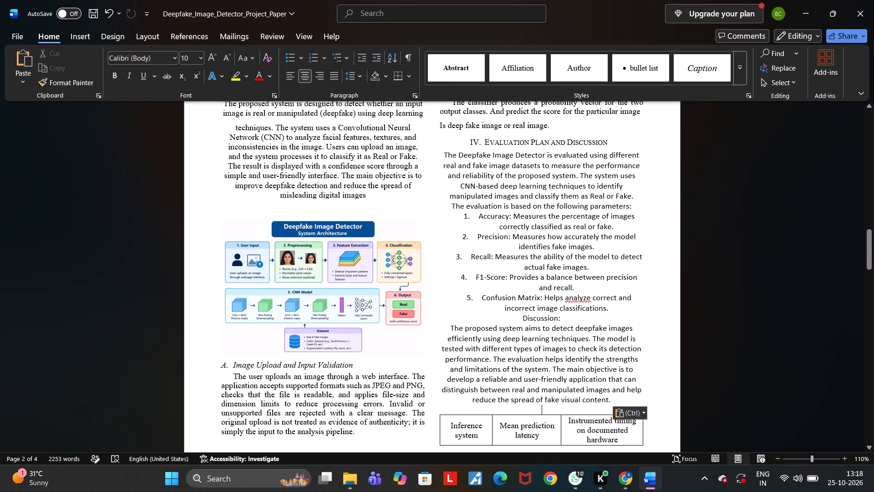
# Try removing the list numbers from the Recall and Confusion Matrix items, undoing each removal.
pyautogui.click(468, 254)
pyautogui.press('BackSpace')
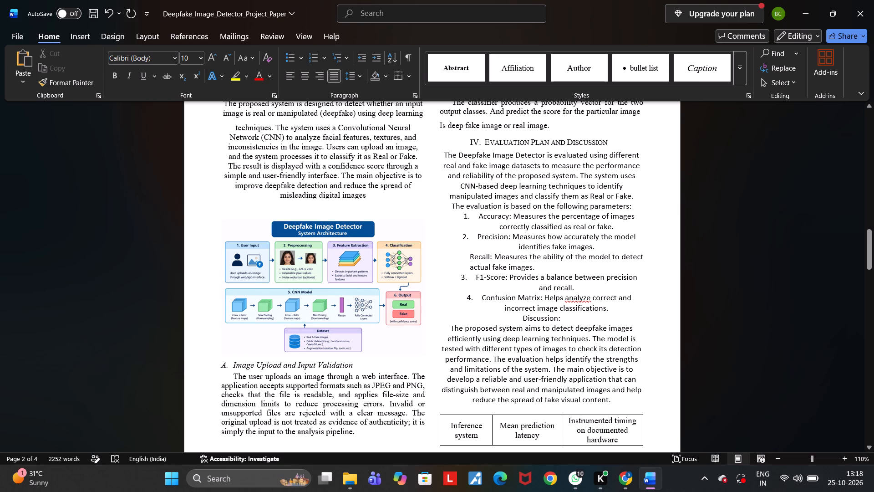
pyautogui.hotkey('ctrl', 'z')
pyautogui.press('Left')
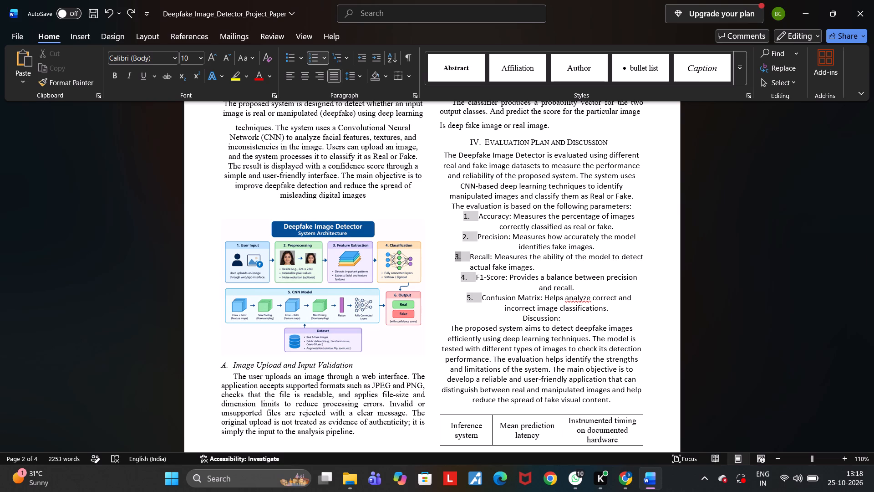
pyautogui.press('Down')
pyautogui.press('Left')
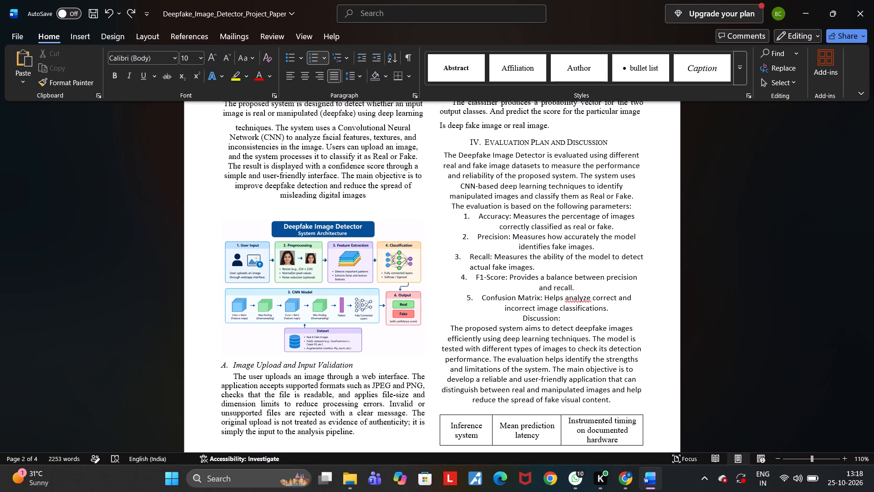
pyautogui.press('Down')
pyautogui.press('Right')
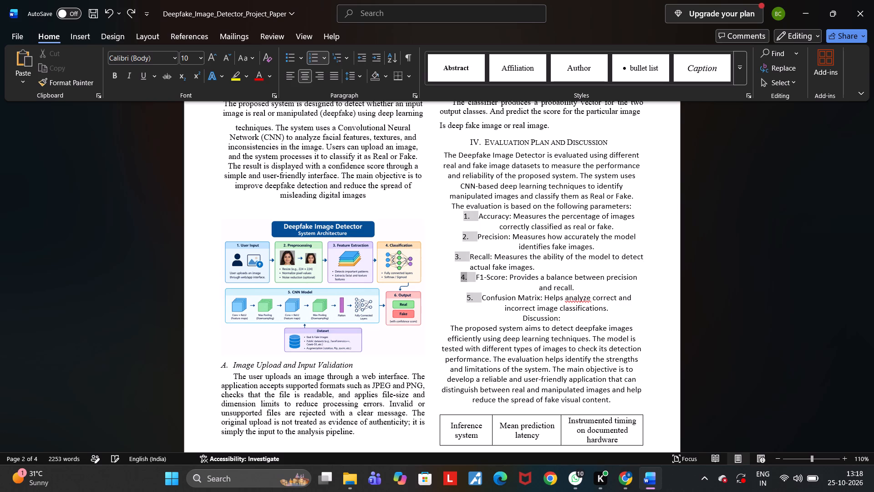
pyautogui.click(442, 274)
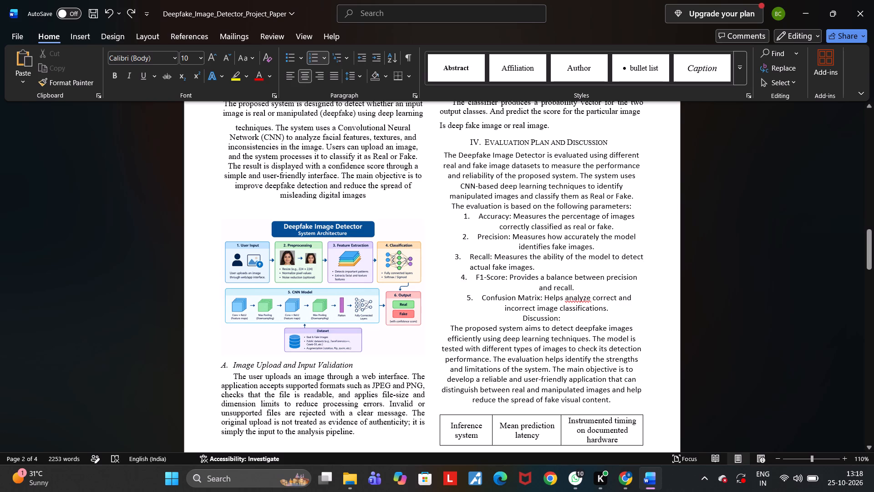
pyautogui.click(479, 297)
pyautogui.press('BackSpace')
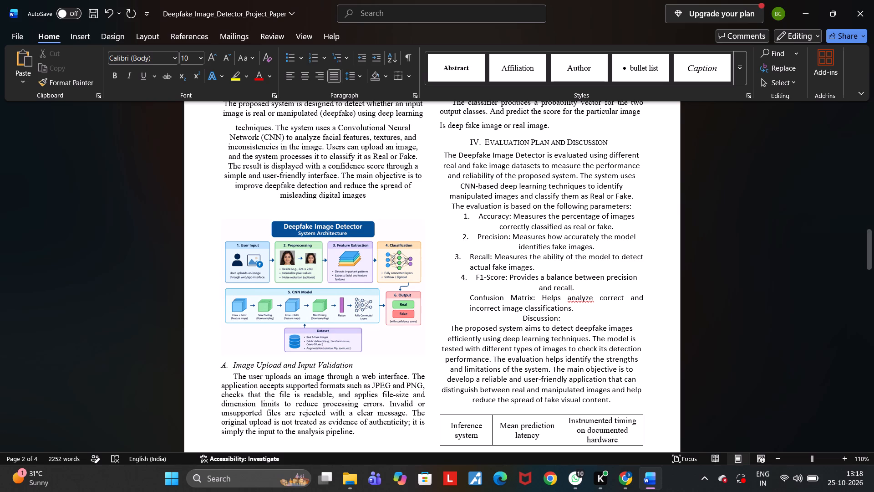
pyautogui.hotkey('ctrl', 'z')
# Review the layout of the pasted Evaluation Plan and Discussion text and the table below it.
pyautogui.scroll(-1, 479, 297)
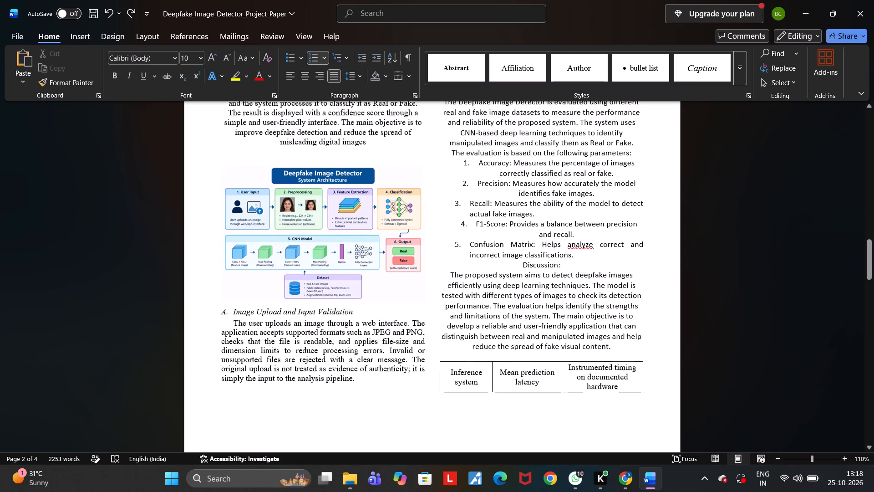
pyautogui.scroll(-1, 479, 297)
pyautogui.click(640, 221)
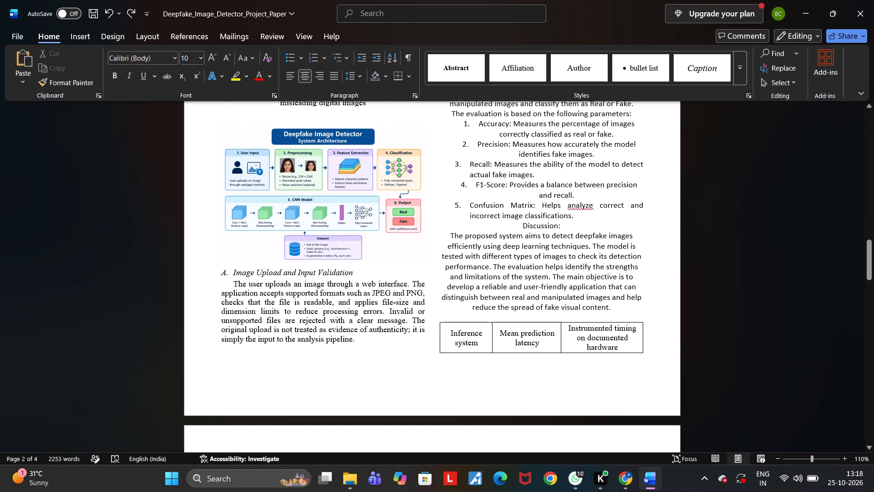
pyautogui.scroll(-1, 640, 221)
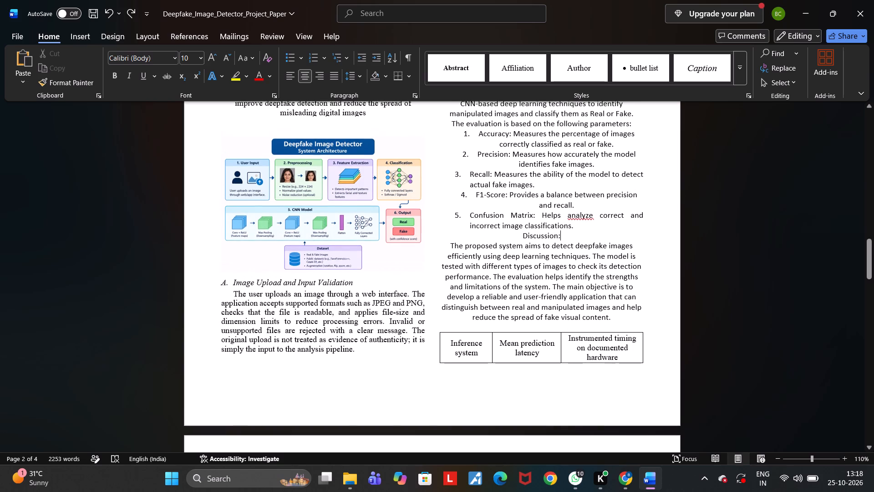
pyautogui.scroll(-1, 640, 221)
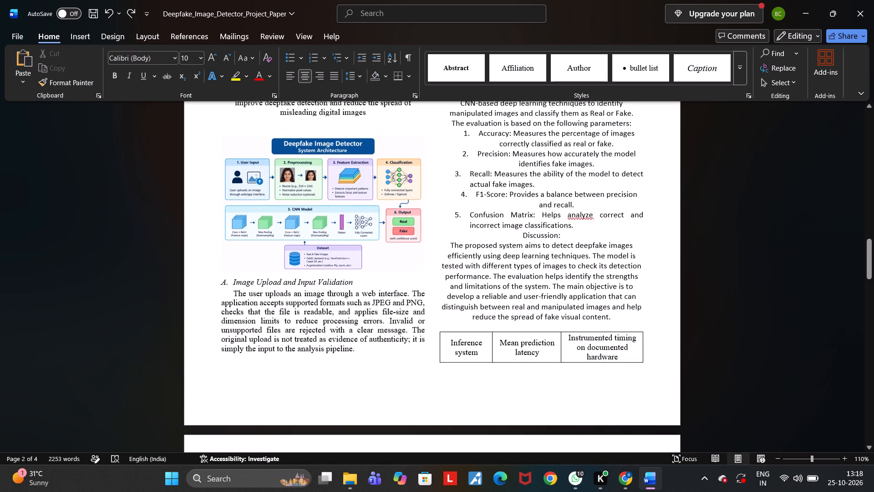
pyautogui.scroll(-1, 640, 221)
pyautogui.scroll(2, 640, 221)
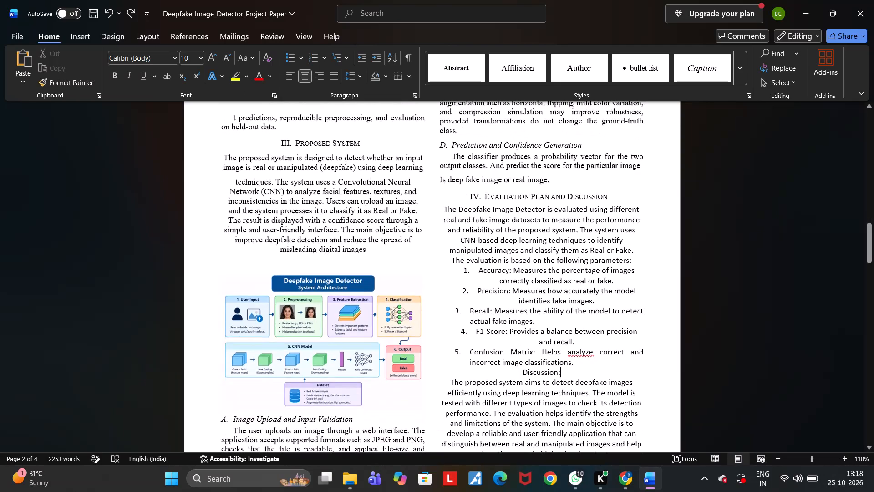
pyautogui.scroll(-3, 640, 221)
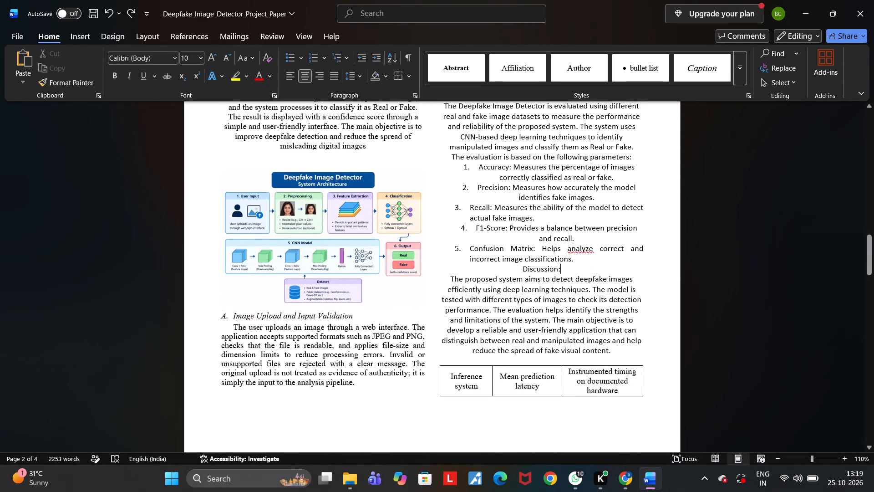
# Insert "to" after "Helps" in the Confusion Matrix item.
pyautogui.click(564, 248)
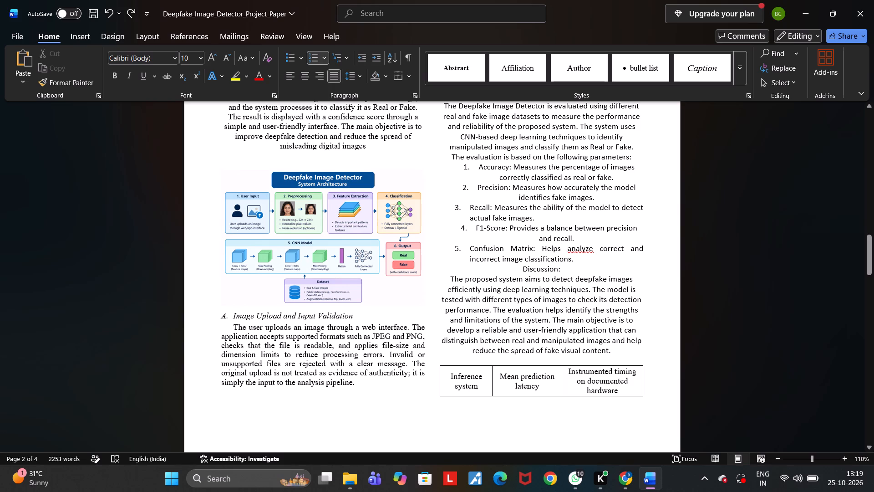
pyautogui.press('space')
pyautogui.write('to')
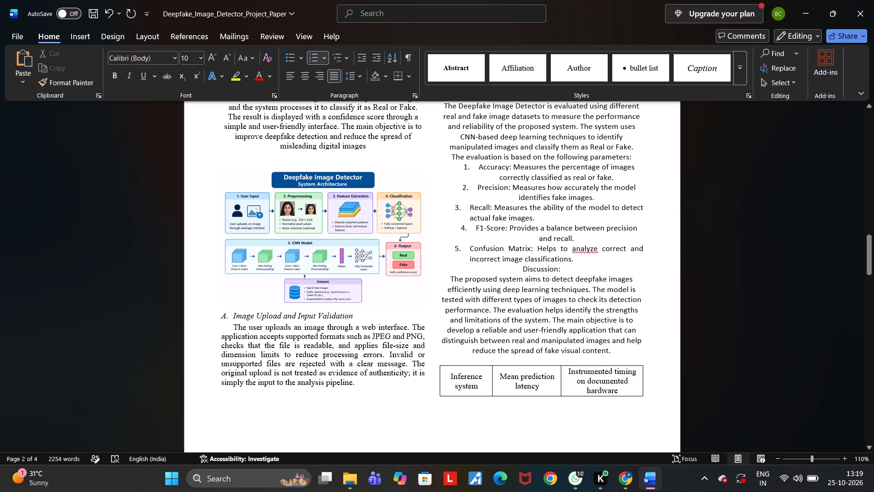
pyautogui.click(599, 247)
# Look through the pages following the Discussion paragraph, down to Conclusion and Future Work, and return to the evaluation section.
pyautogui.scroll(-7, 599, 247)
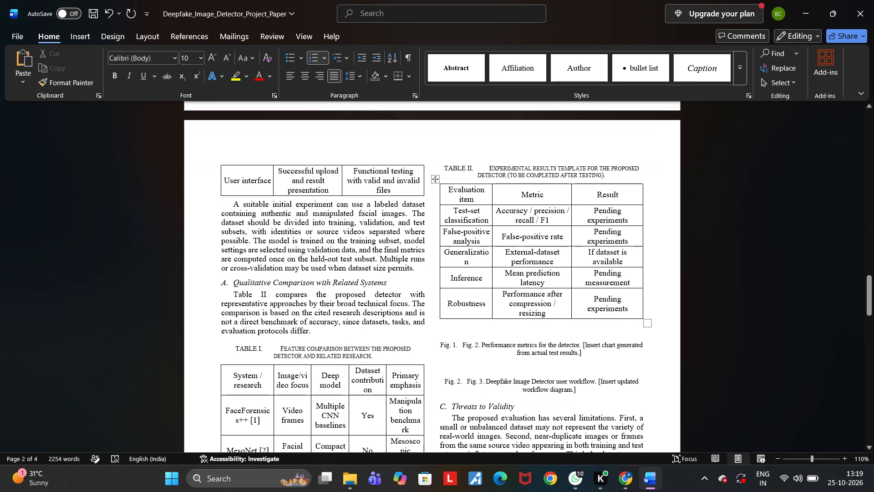
pyautogui.scroll(-3, 599, 247)
pyautogui.scroll(1, 599, 247)
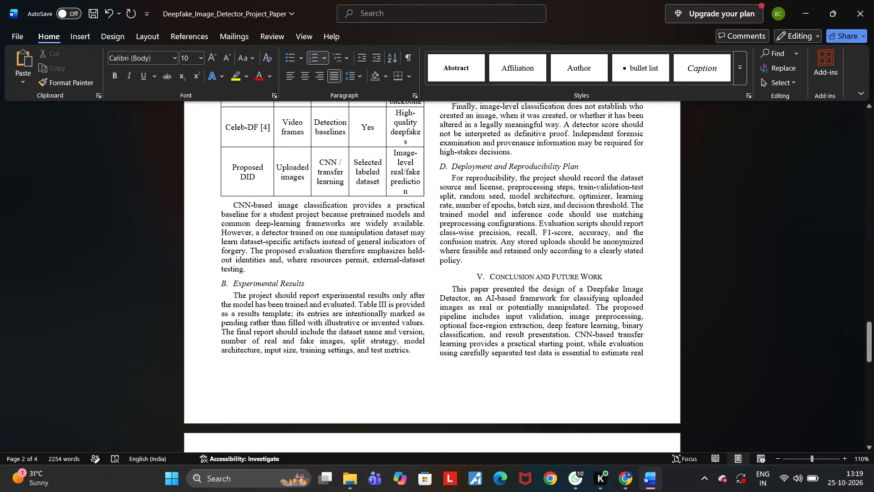
pyautogui.scroll(7, 599, 247)
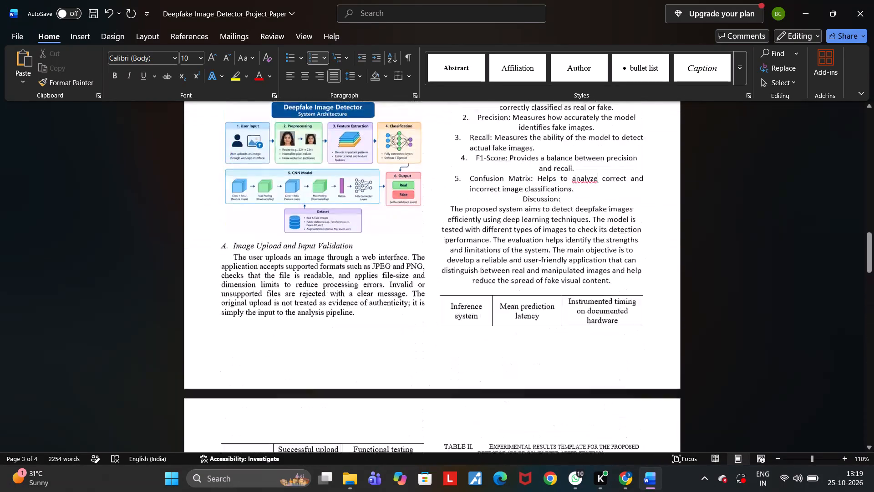
pyautogui.scroll(-1, 599, 247)
pyautogui.scroll(1, 599, 247)
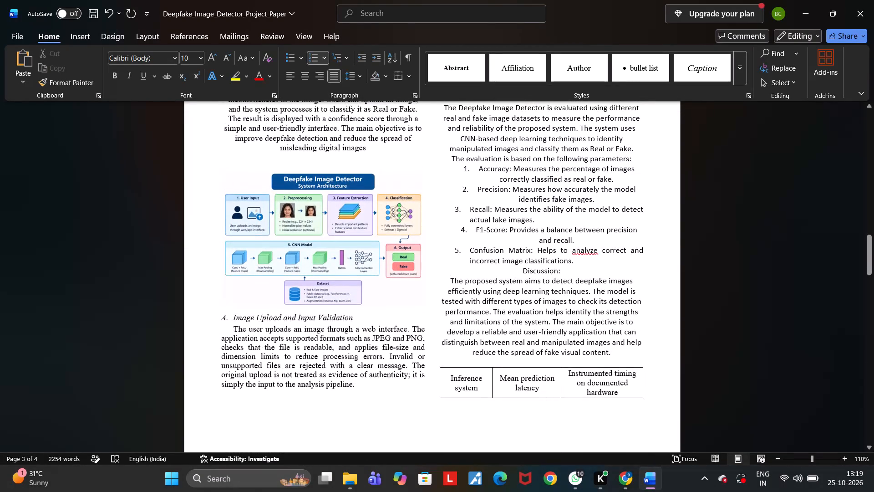
# Delete the paragraph under the Discussion heading together with the Inference system table row below it.
pyautogui.moveTo(449, 277); pyautogui.dragTo(477, 325)
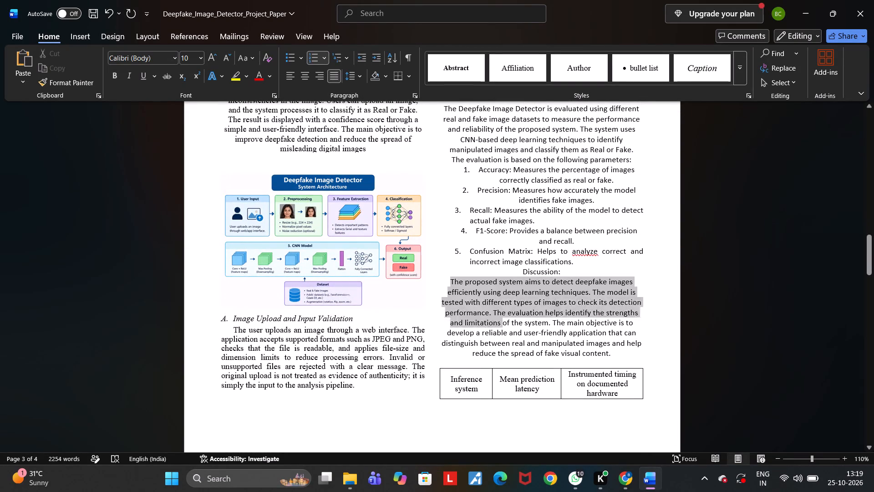
pyautogui.moveTo(477, 325); pyautogui.dragTo(594, 416)
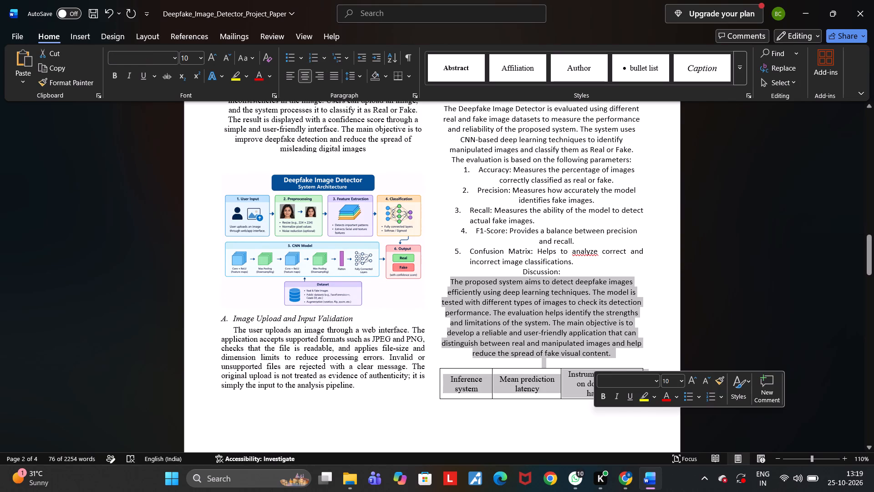
pyautogui.press('BackSpace')
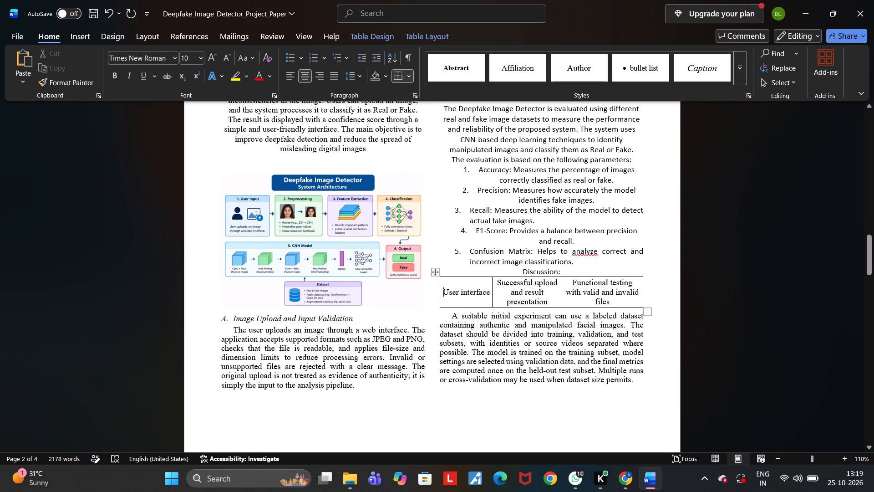
# Delete the User interface table row and the paragraph starting "A suitable initial experiment" below the Discussion heading.
pyautogui.moveTo(442, 277); pyautogui.dragTo(522, 378)
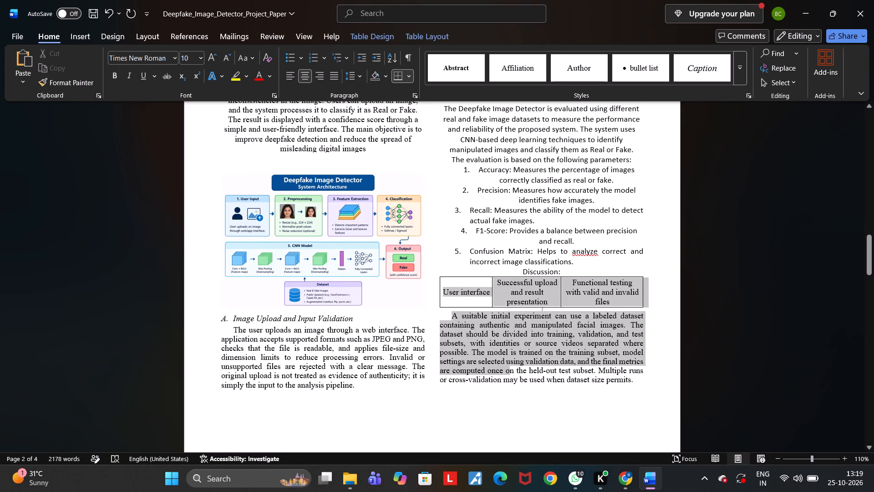
pyautogui.moveTo(522, 378); pyautogui.dragTo(488, 343)
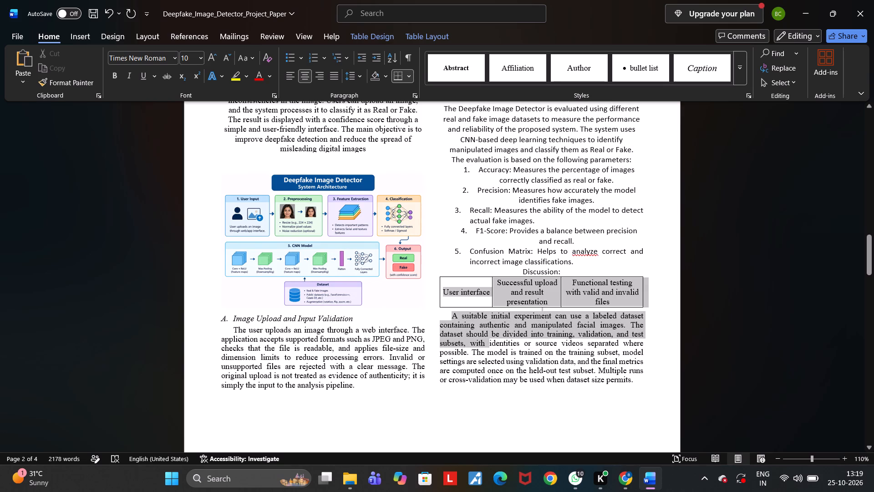
pyautogui.moveTo(488, 343); pyautogui.dragTo(609, 370)
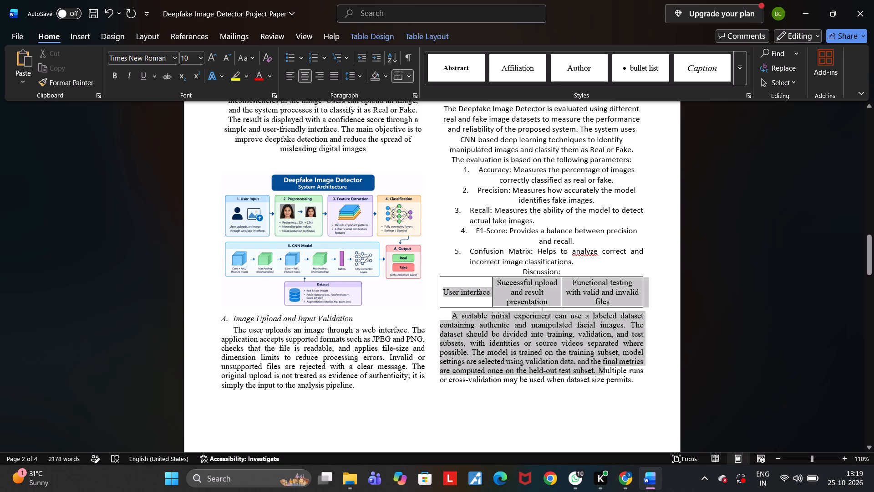
pyautogui.moveTo(609, 370); pyautogui.dragTo(637, 381)
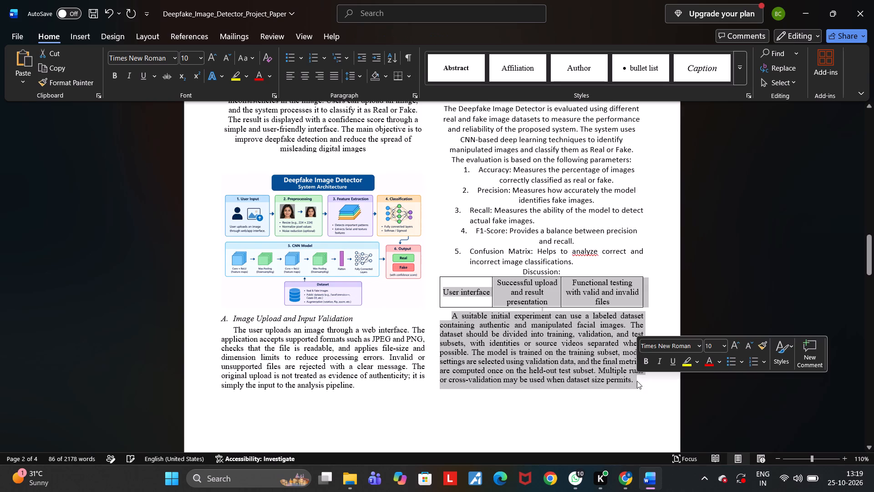
pyautogui.press('BackSpace')
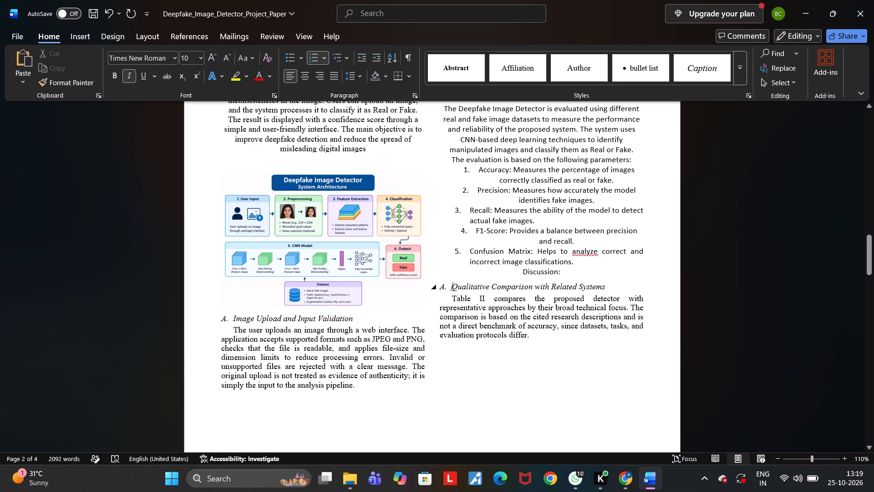
# Delete the Qualitative Comparison with Related Systems heading, its paragraph and the content below it down to the MesoNet table row.
pyautogui.moveTo(440, 286); pyautogui.dragTo(483, 303)
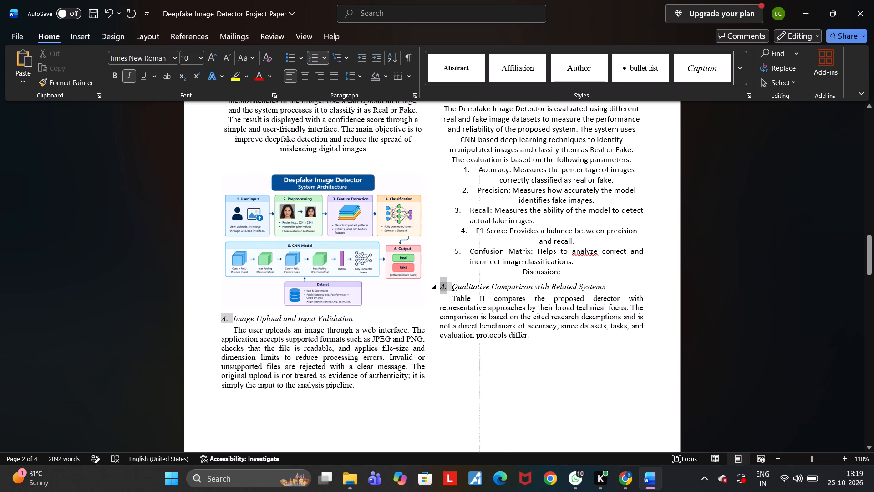
pyautogui.moveTo(483, 303); pyautogui.dragTo(482, 302)
pyautogui.moveTo(448, 285); pyautogui.dragTo(496, 325)
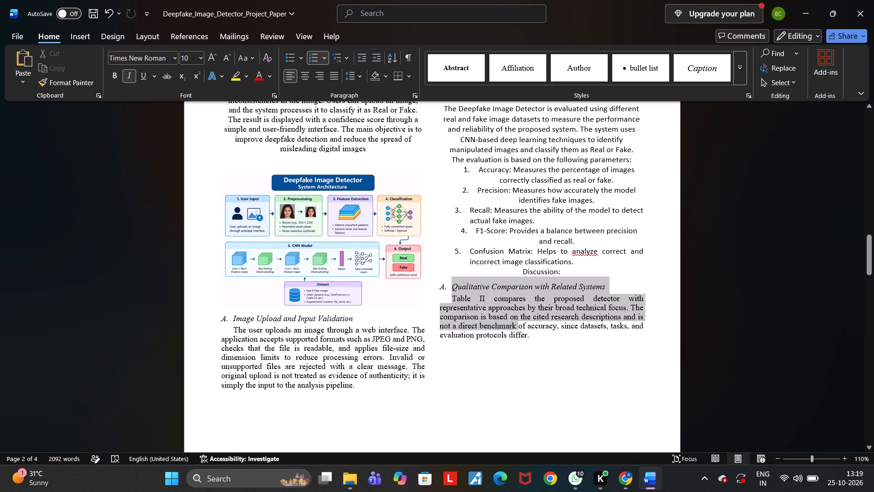
pyautogui.moveTo(496, 325); pyautogui.dragTo(536, 339)
pyautogui.press('BackSpace')
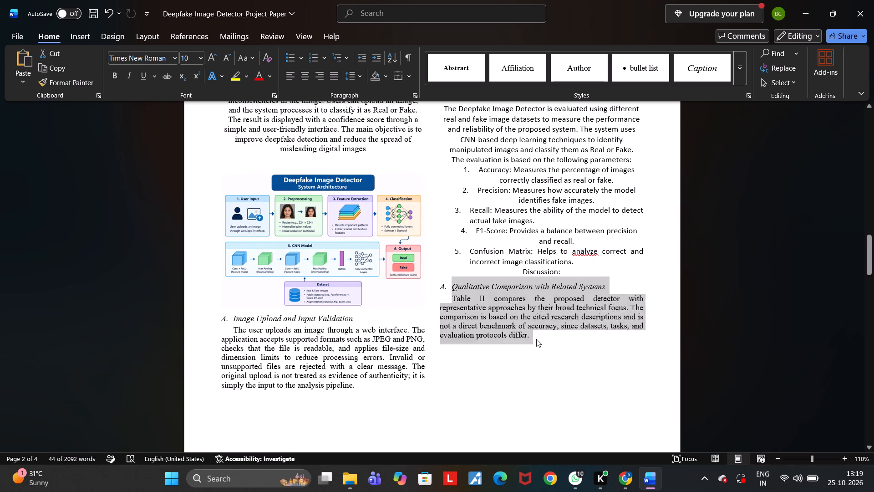
pyautogui.moveTo(450, 286); pyautogui.dragTo(514, 374)
pyautogui.press('BackSpace')
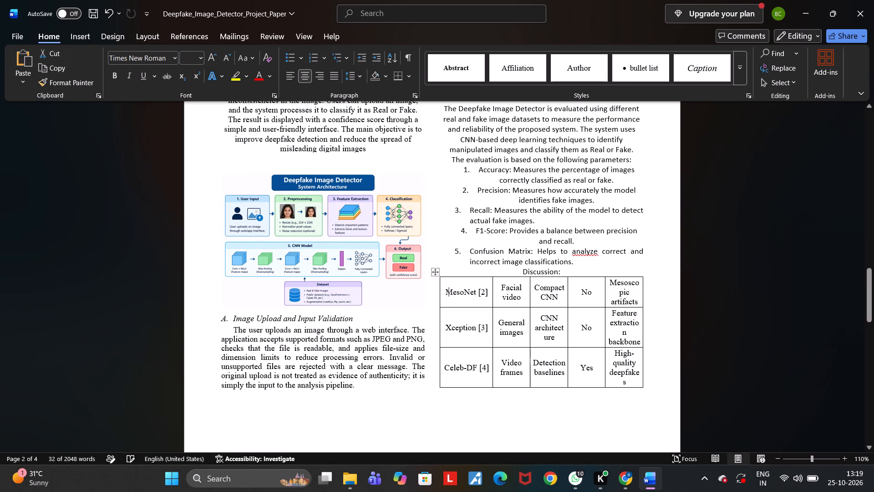
# Delete the comparison table rows from MesoNet to Proposed DID and the visible part of the "CNN-based image classification" paragraph below.
pyautogui.moveTo(451, 272); pyautogui.dragTo(510, 338)
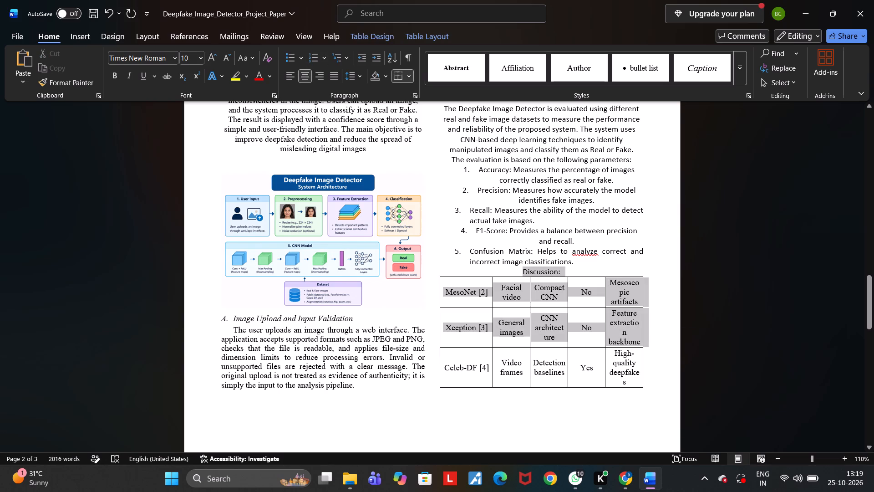
pyautogui.moveTo(510, 338); pyautogui.dragTo(529, 360)
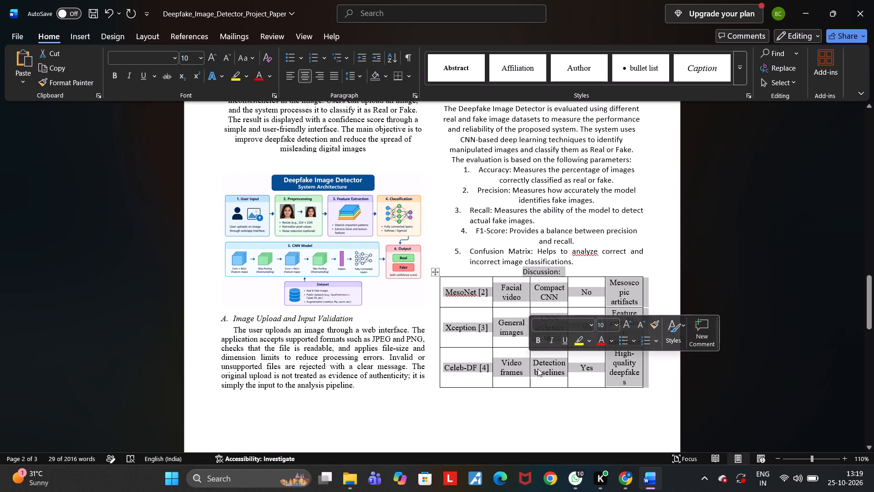
pyautogui.click(534, 418)
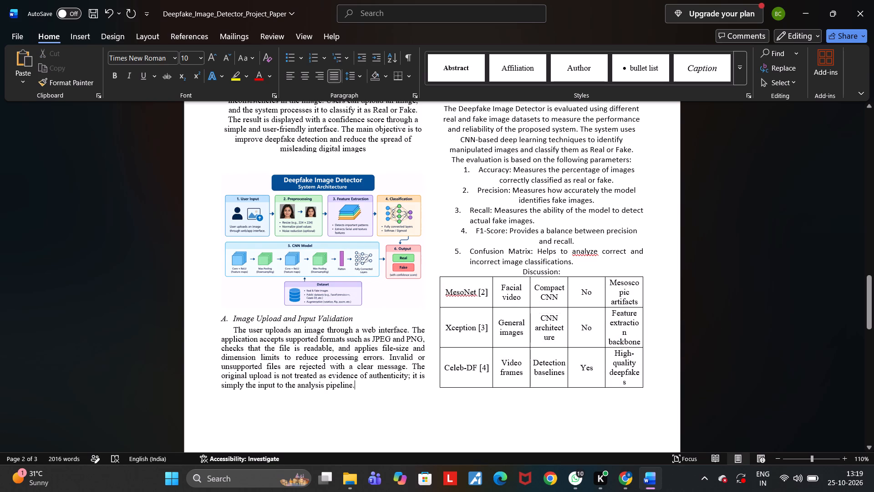
pyautogui.moveTo(452, 269); pyautogui.dragTo(495, 352)
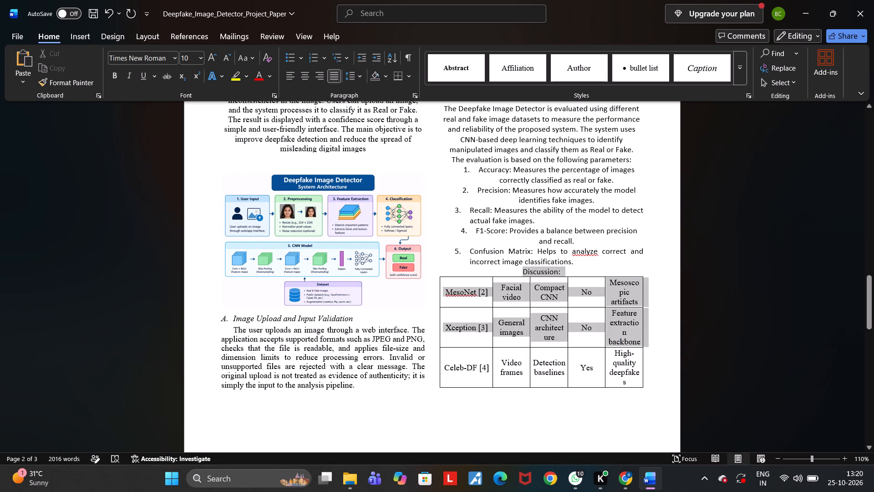
pyautogui.moveTo(495, 352); pyautogui.dragTo(436, 275)
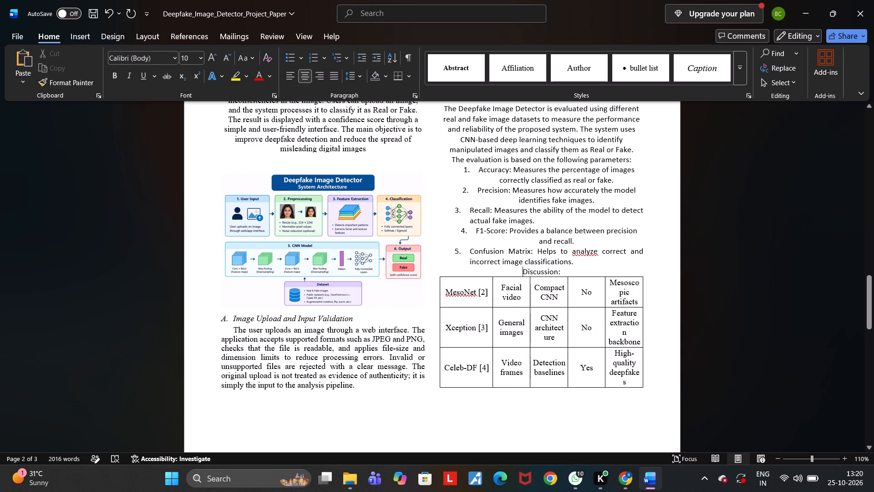
pyautogui.moveTo(650, 378); pyautogui.dragTo(560, 337)
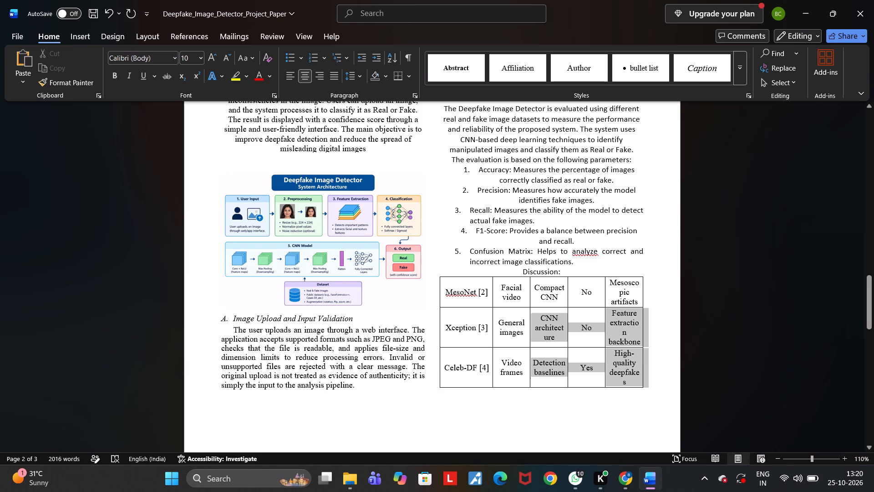
pyautogui.moveTo(560, 337); pyautogui.dragTo(458, 294)
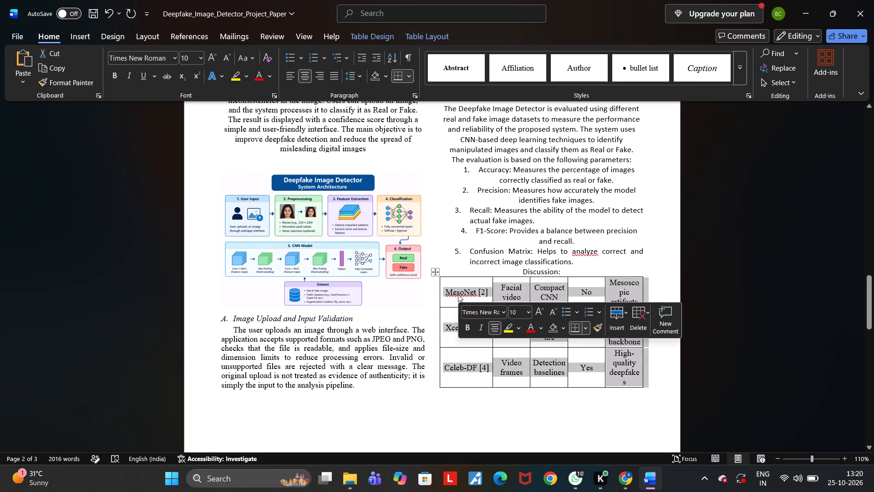
pyautogui.press('BackSpace')
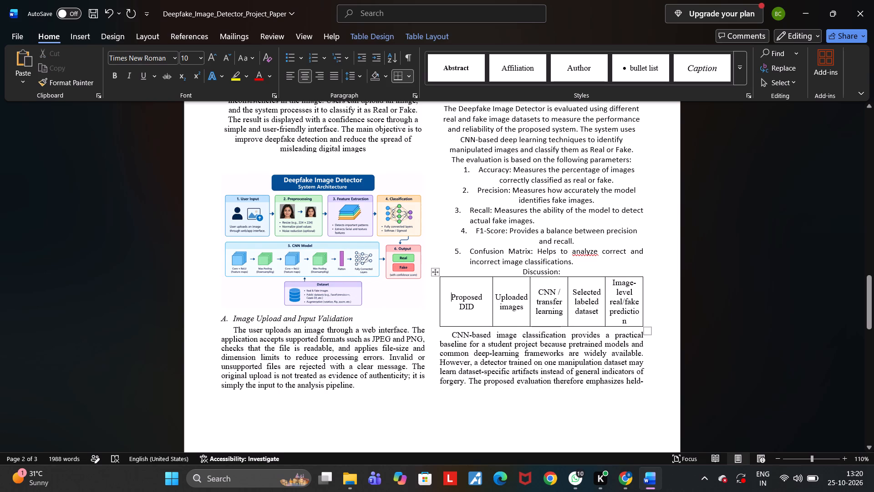
pyautogui.moveTo(642, 383); pyautogui.dragTo(479, 309)
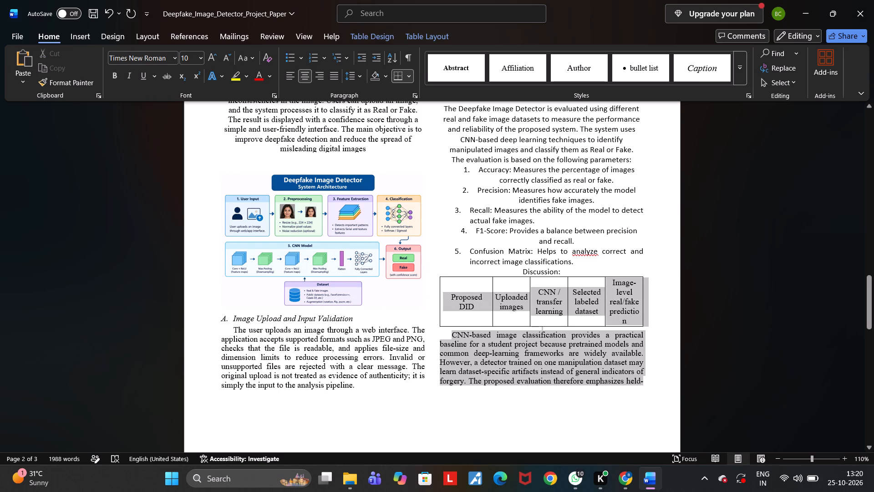
pyautogui.moveTo(479, 309); pyautogui.dragTo(472, 306)
pyautogui.press('BackSpace')
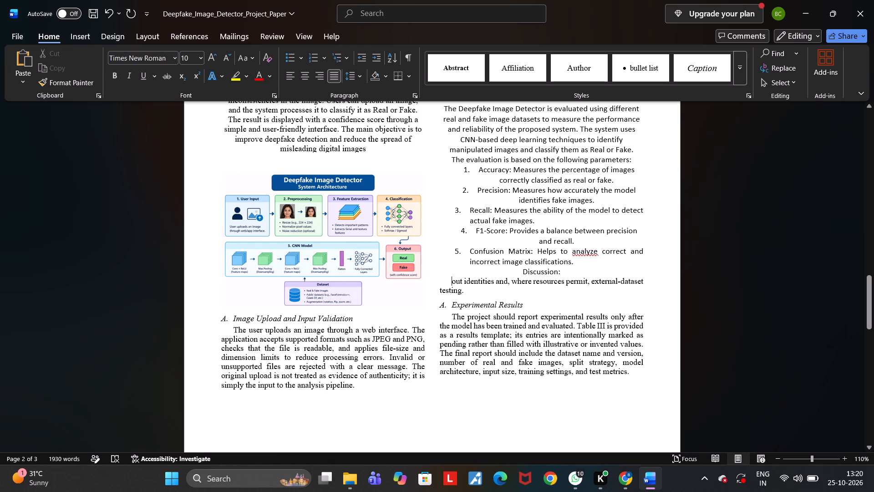
# Delete the leftover "out identities" sentence fragment together with the Experimental Results heading and paragraph.
pyautogui.moveTo(630, 374); pyautogui.dragTo(463, 300)
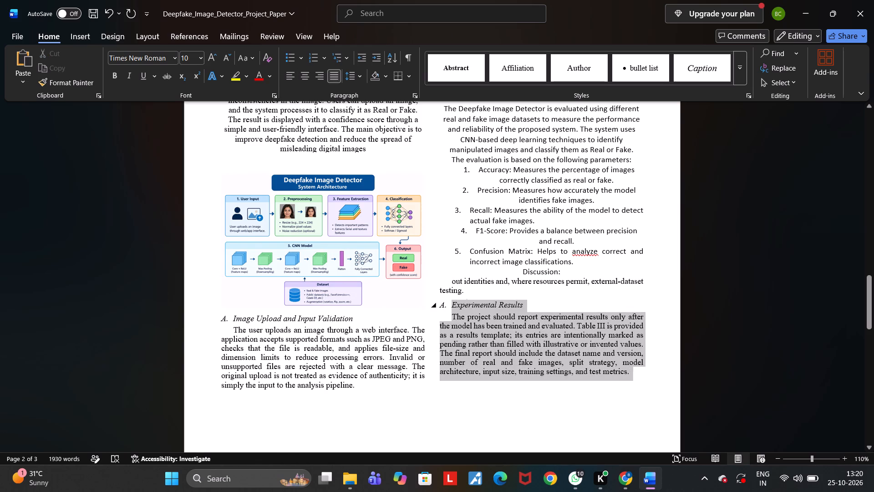
pyautogui.moveTo(463, 300); pyautogui.dragTo(453, 281)
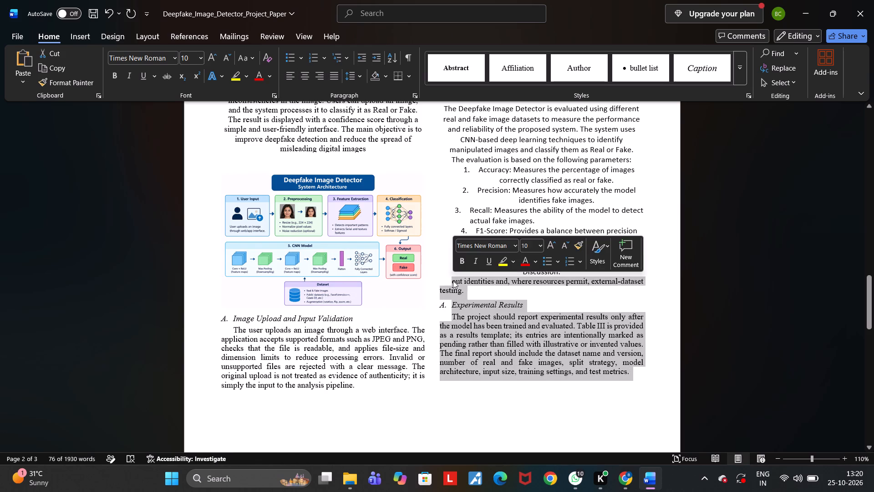
pyautogui.press('BackSpace')
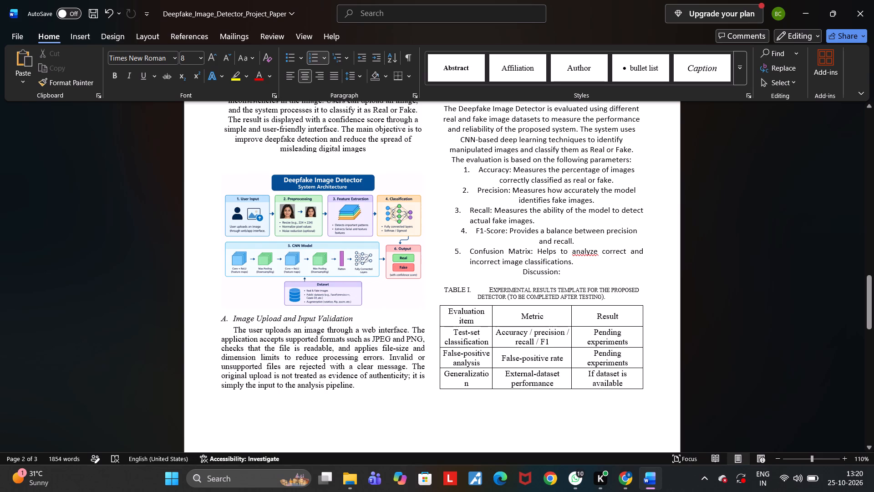
# Delete the experimental results template table with its caption and the Fig. 2 performance metrics caption.
pyautogui.moveTo(436, 282); pyautogui.dragTo(608, 389)
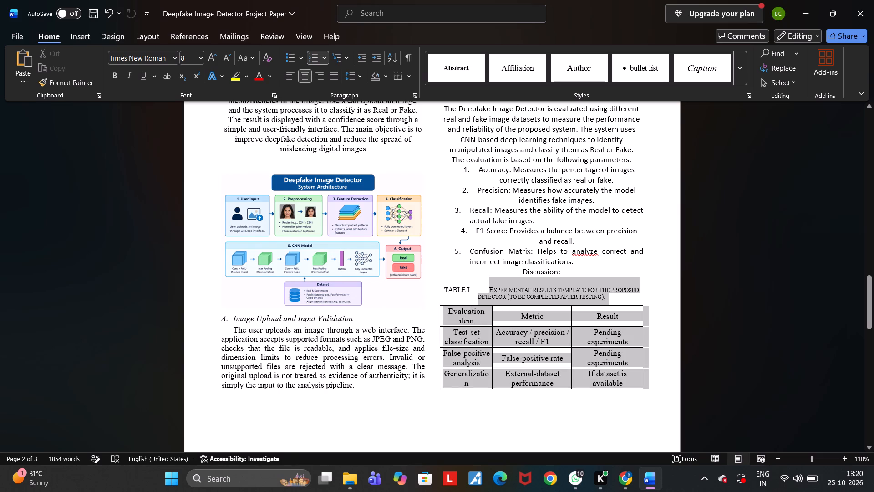
pyautogui.moveTo(608, 389); pyautogui.dragTo(646, 386)
pyautogui.press('BackSpace')
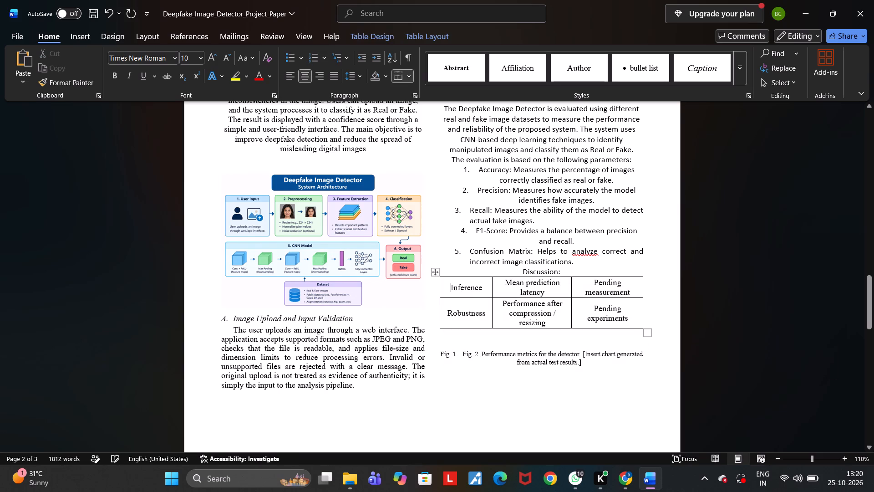
pyautogui.moveTo(450, 272); pyautogui.dragTo(498, 340)
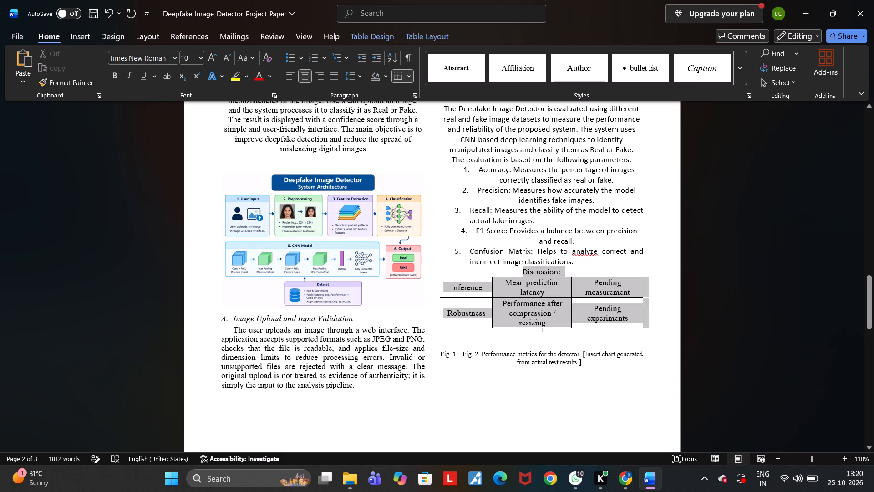
pyautogui.moveTo(498, 340); pyautogui.dragTo(442, 270)
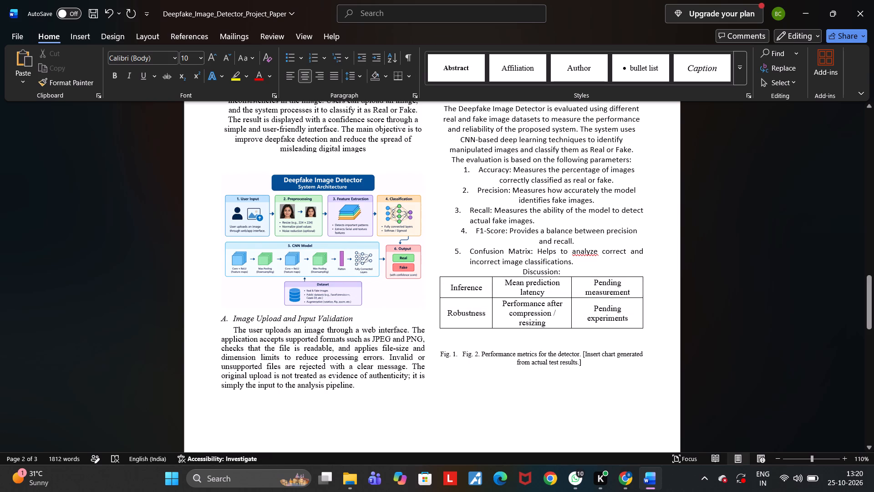
pyautogui.moveTo(596, 366); pyautogui.dragTo(472, 292)
pyautogui.press('BackSpace')
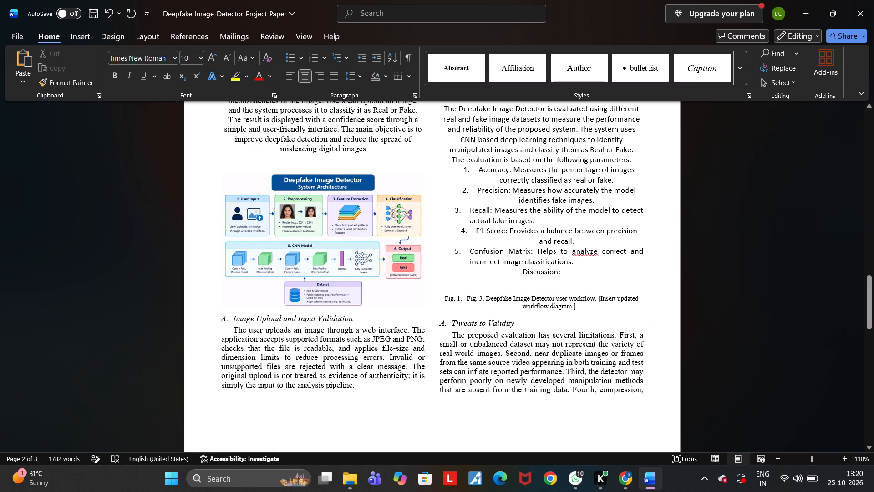
# Delete the Fig. 3 user workflow caption and the whole Threats to Validity subsection.
pyautogui.moveTo(644, 390); pyautogui.dragTo(467, 297)
pyautogui.press('BackSpace')
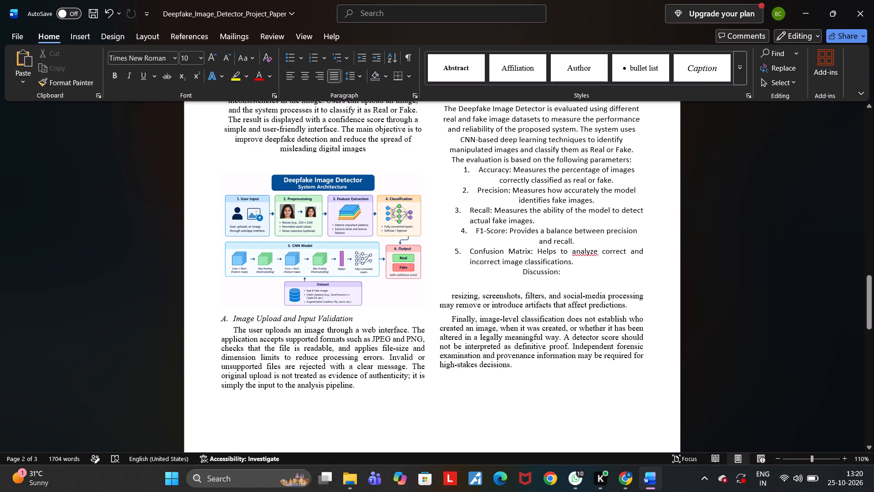
pyautogui.click(506, 366)
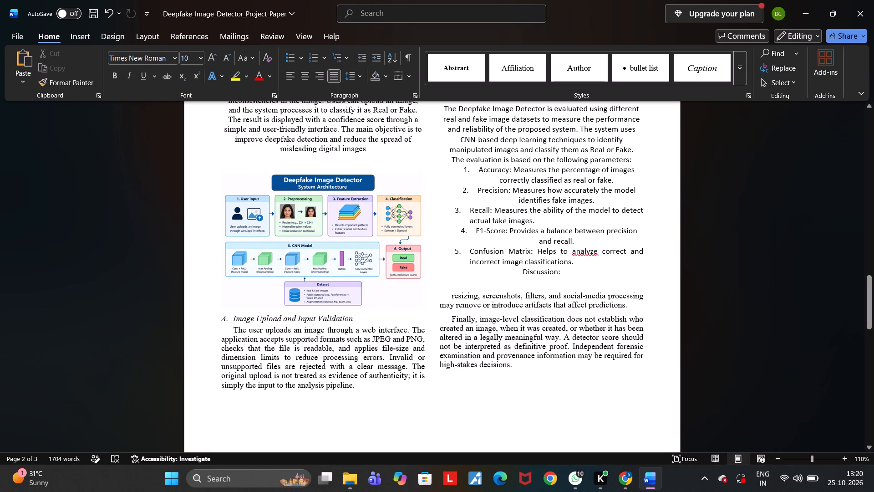
pyautogui.moveTo(517, 368); pyautogui.dragTo(444, 292)
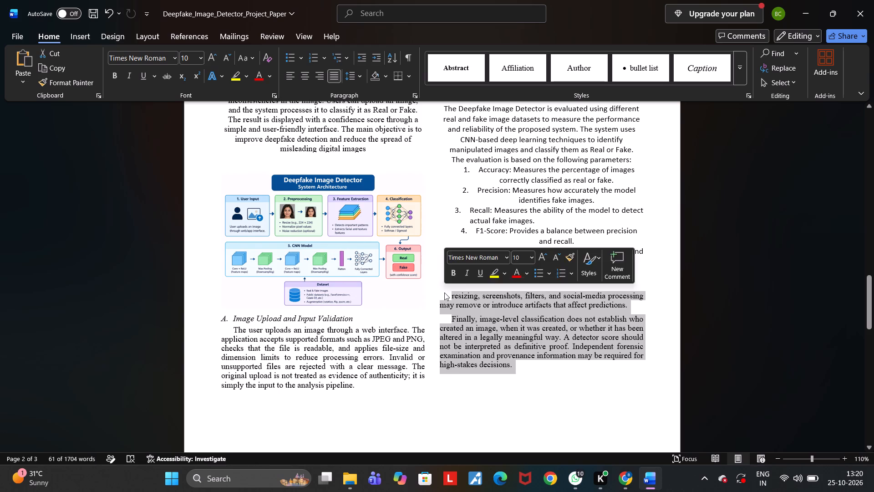
pyautogui.press('BackSpace')
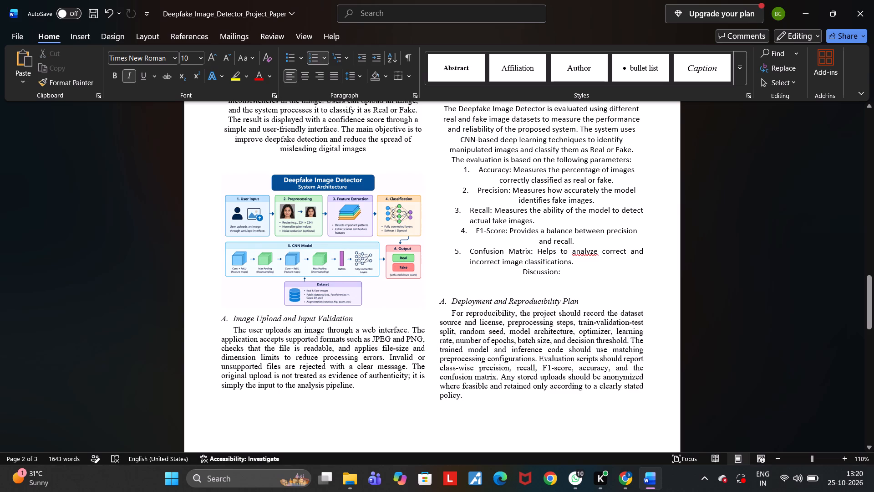
# Delete the Deployment and Reproducibility Plan heading together with its paragraph.
pyautogui.moveTo(471, 400); pyautogui.dragTo(443, 292)
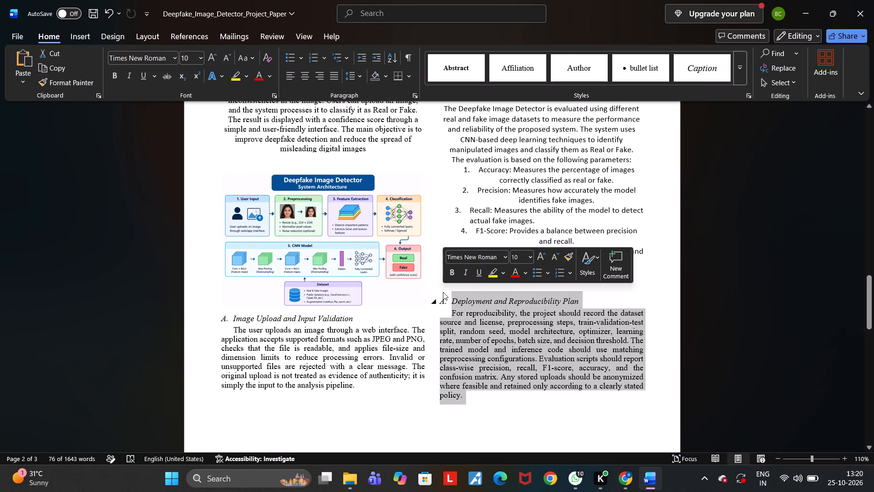
pyautogui.press('BackSpace')
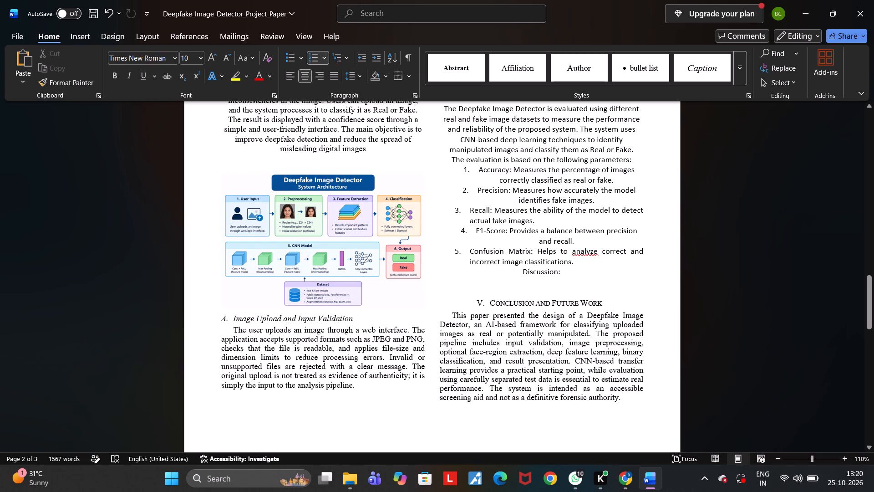
# Remove the centring from the "Discussion:" label below the numbered parameters so it starts at the column's left margin.
pyautogui.click(567, 271)
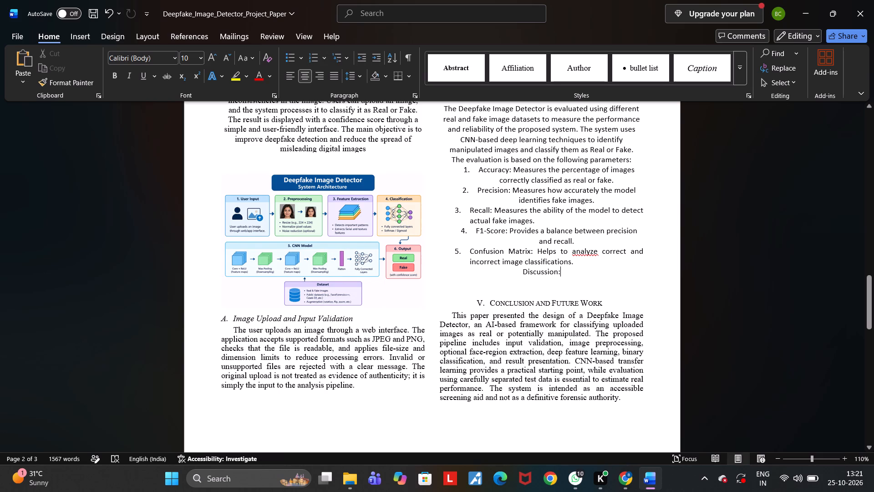
pyautogui.click(521, 268)
pyautogui.press('BackSpace')
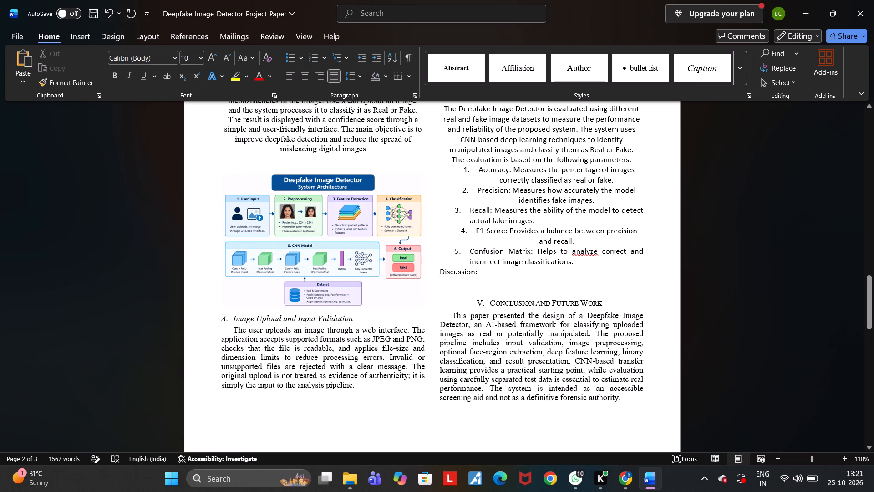
# Insert an unnumbered blank line between the Confusion Matrix list item and the "Discussion:" label.
pyautogui.scroll(1, 479, 275)
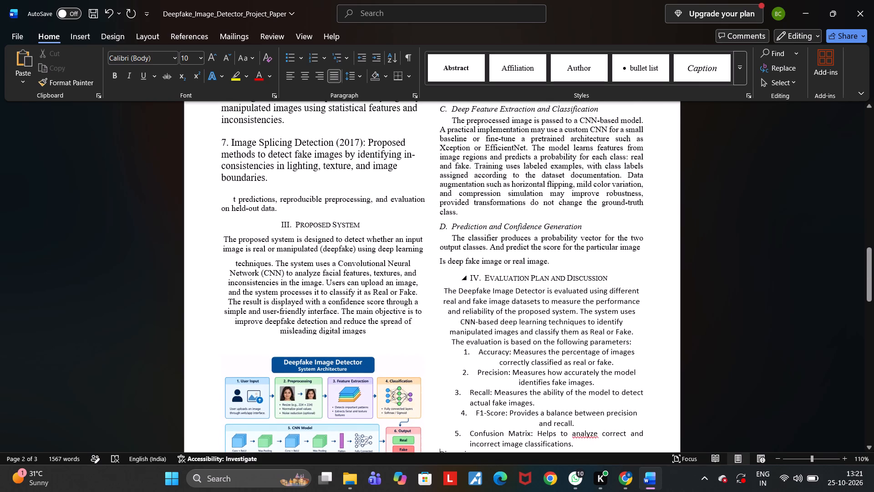
pyautogui.scroll(2, 479, 275)
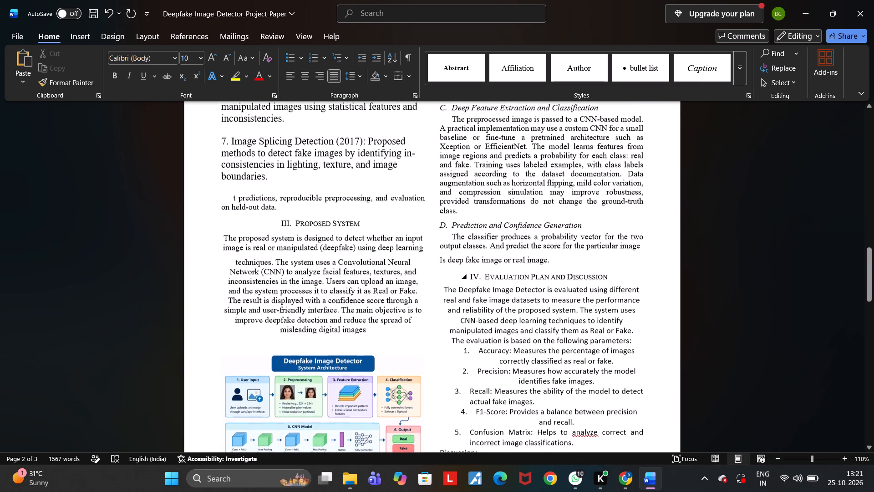
pyautogui.scroll(-4, 479, 275)
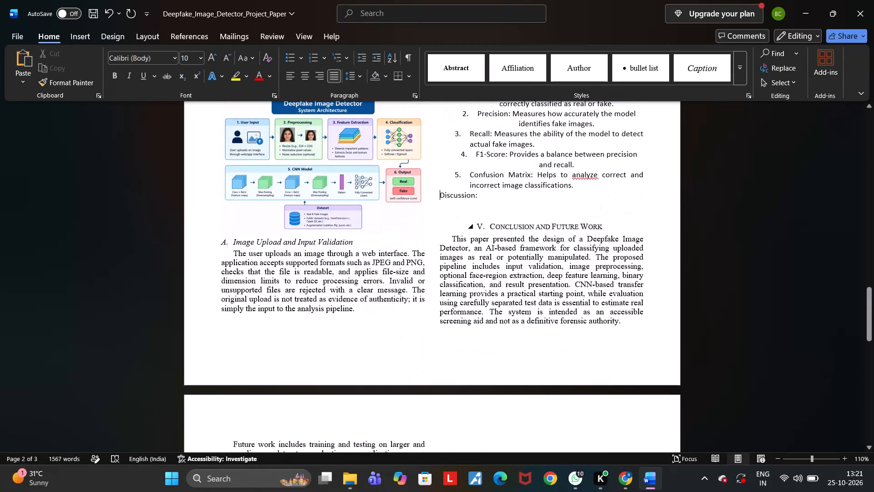
pyautogui.click(587, 183)
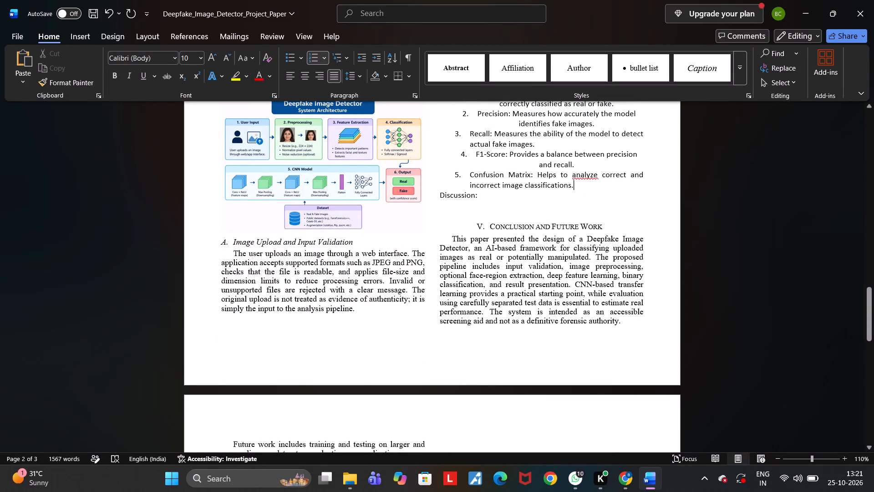
pyautogui.press('Return')
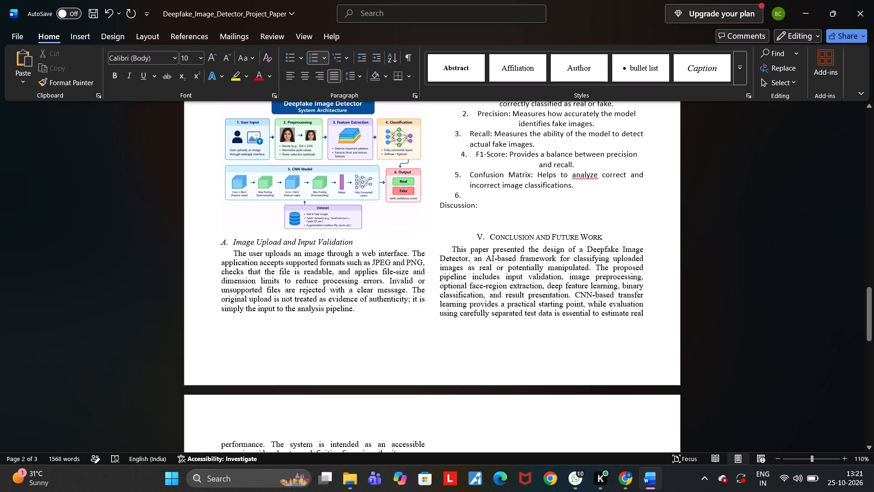
pyautogui.click(458, 194)
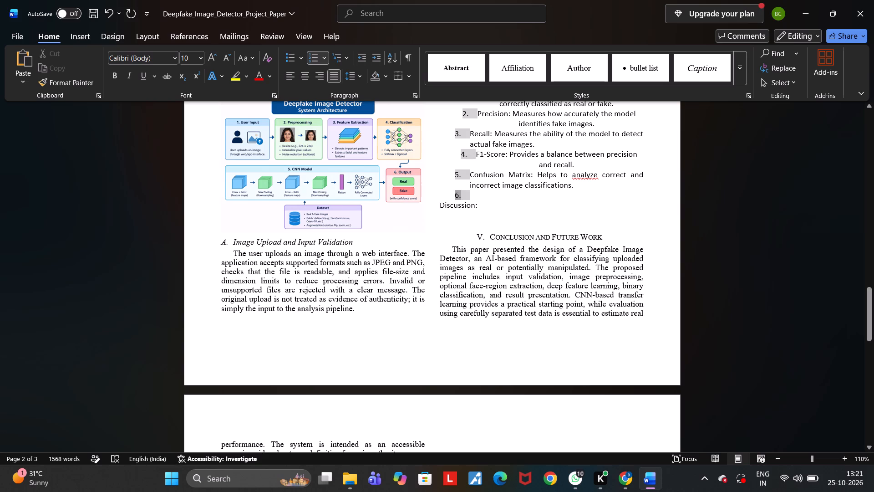
pyautogui.click(487, 194)
pyautogui.press('BackSpace')
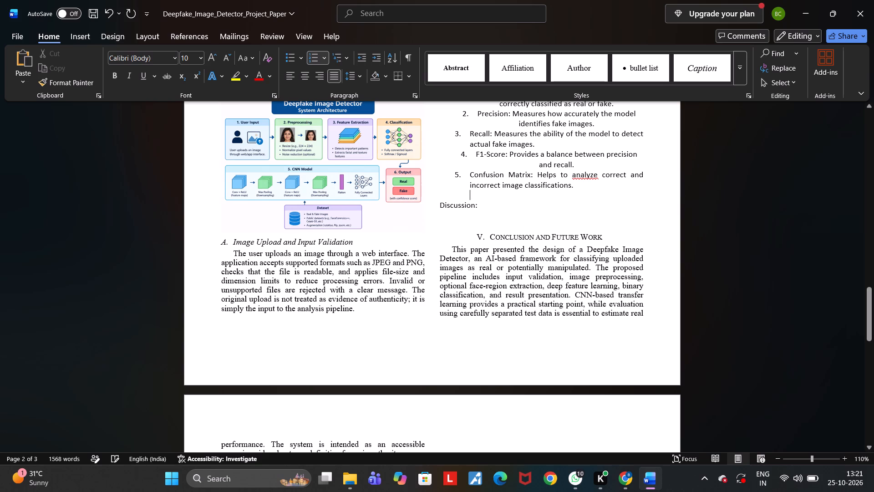
pyautogui.click(485, 205)
pyautogui.press('Return')
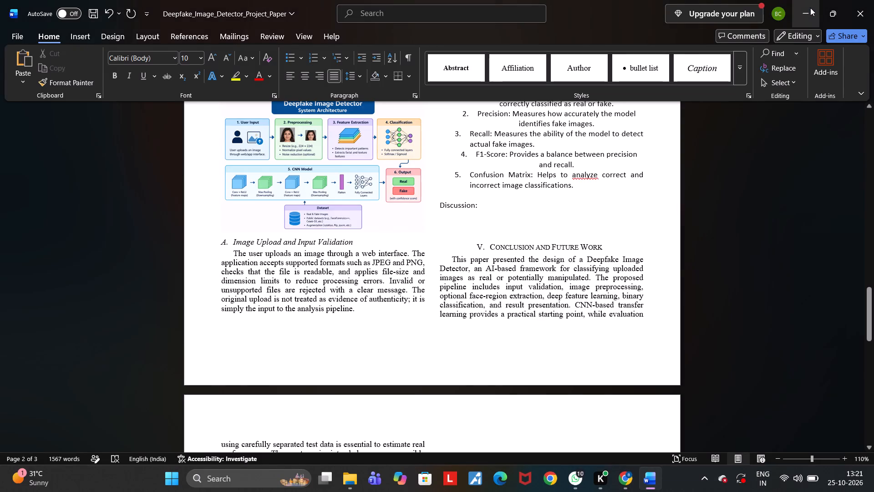
pyautogui.hotkey('ctrl', 'v')
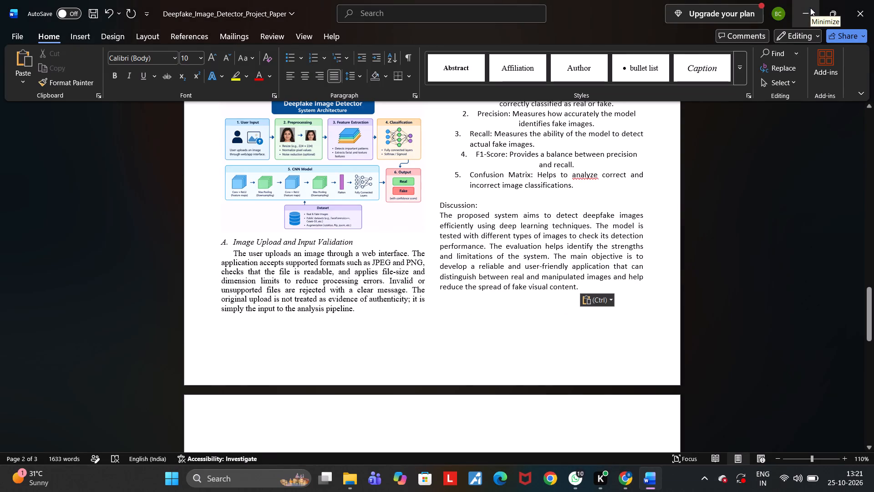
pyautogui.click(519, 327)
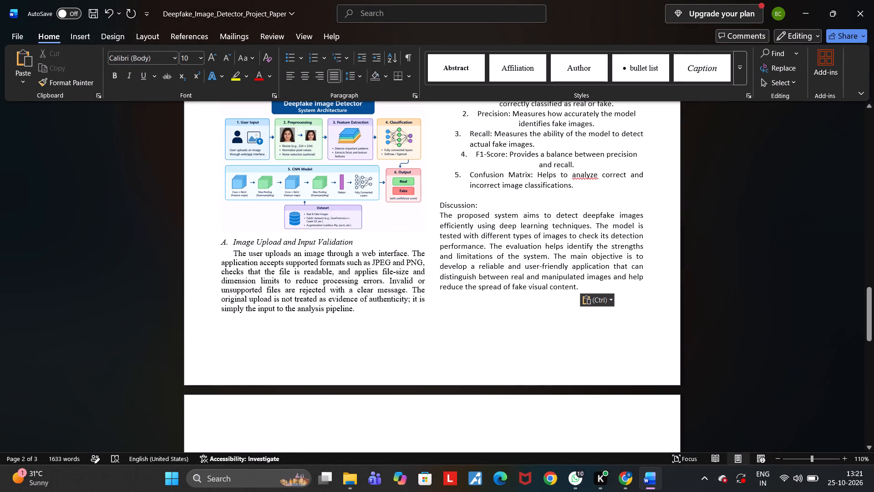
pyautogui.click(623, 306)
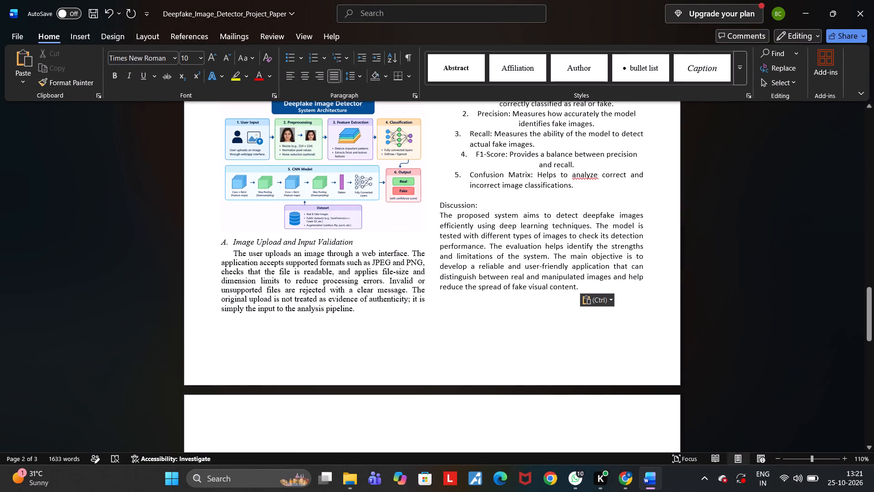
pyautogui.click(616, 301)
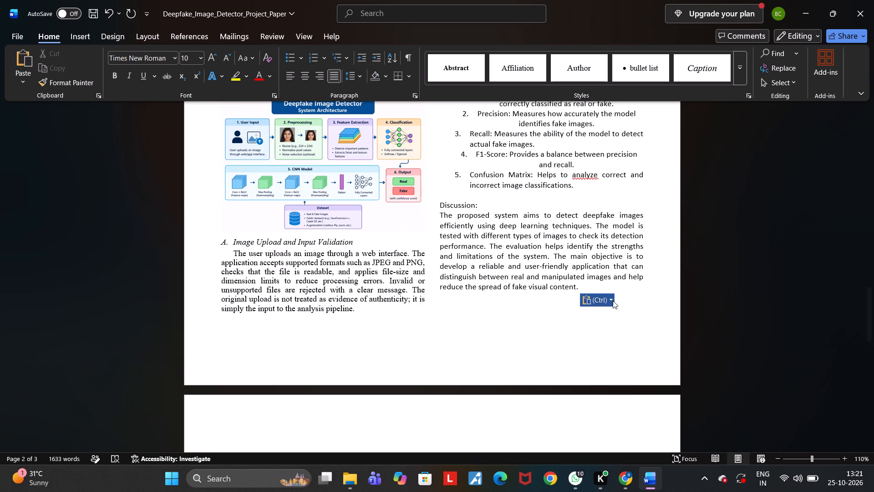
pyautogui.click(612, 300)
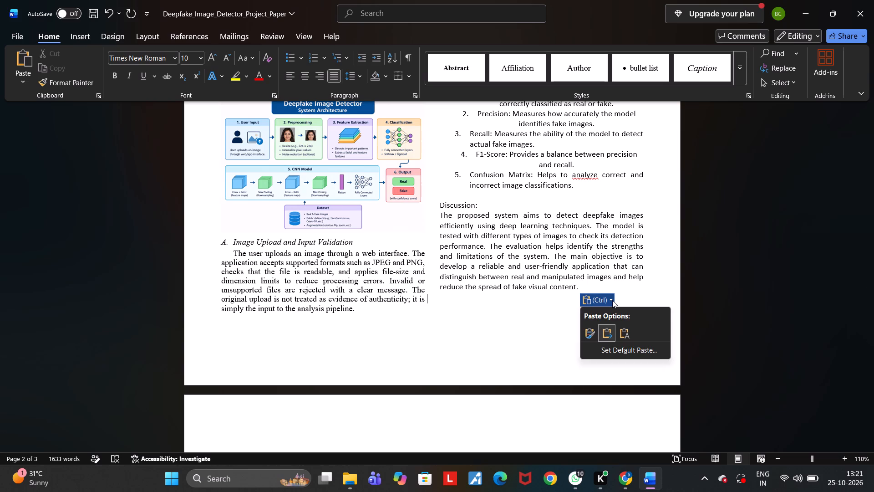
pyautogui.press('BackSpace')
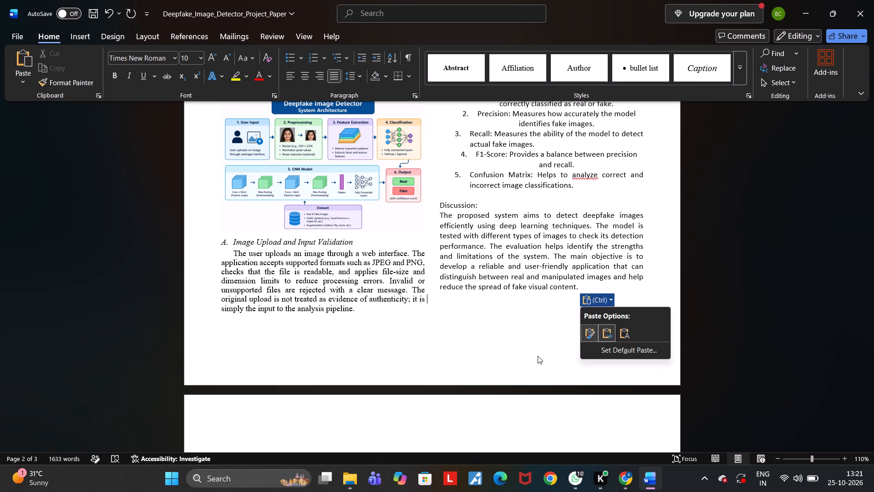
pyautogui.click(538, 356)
# Review the pages from the Evaluation Plan and Discussion through the Conclusion, Acknowledgment and References for remaining content to revise.
pyautogui.scroll(-3, 538, 356)
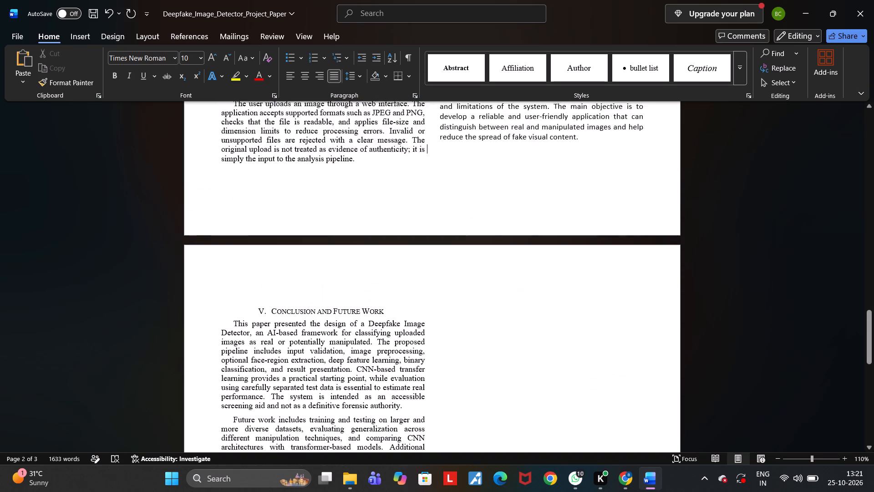
pyautogui.scroll(-4, 538, 356)
pyautogui.scroll(2, 538, 356)
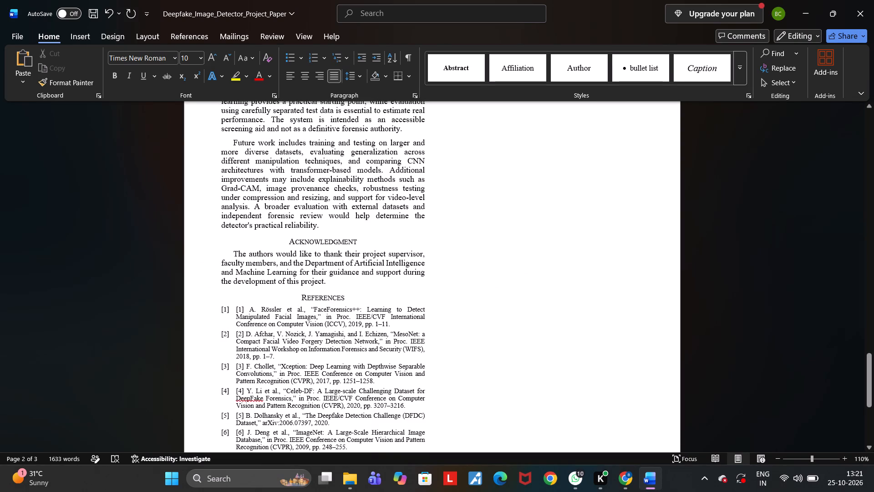
pyautogui.scroll(4, 538, 356)
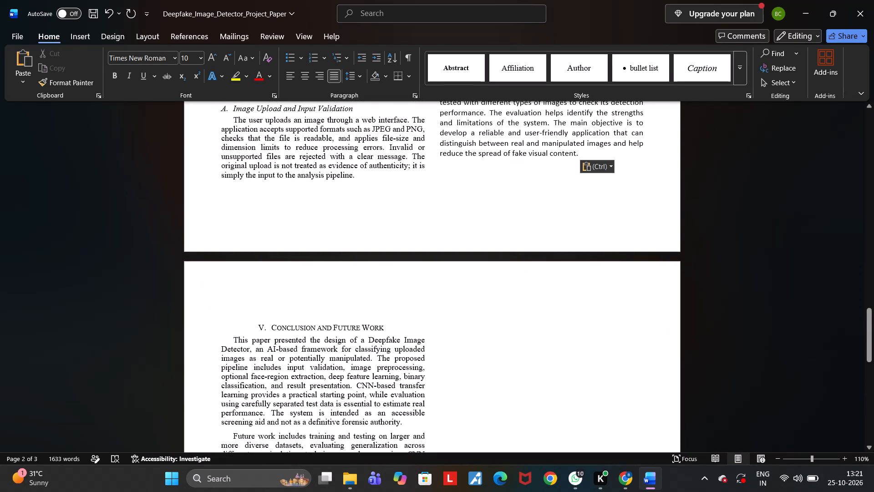
pyautogui.scroll(2, 538, 356)
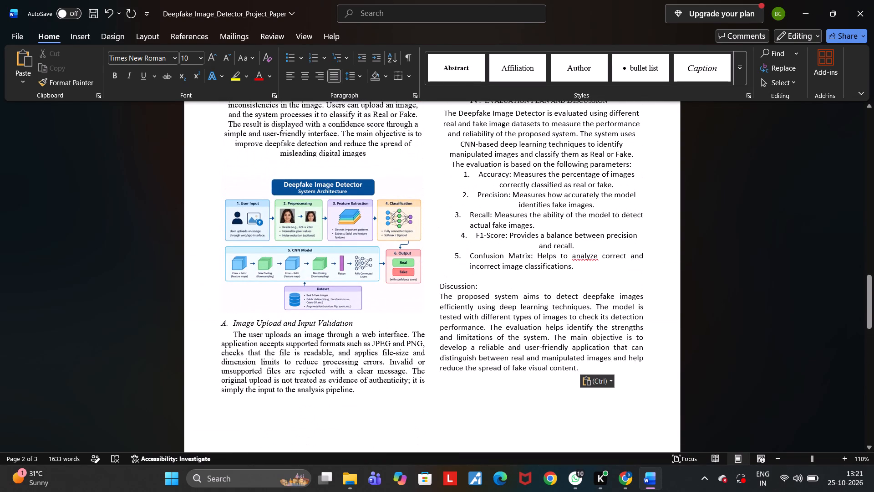
pyautogui.scroll(-4, 538, 356)
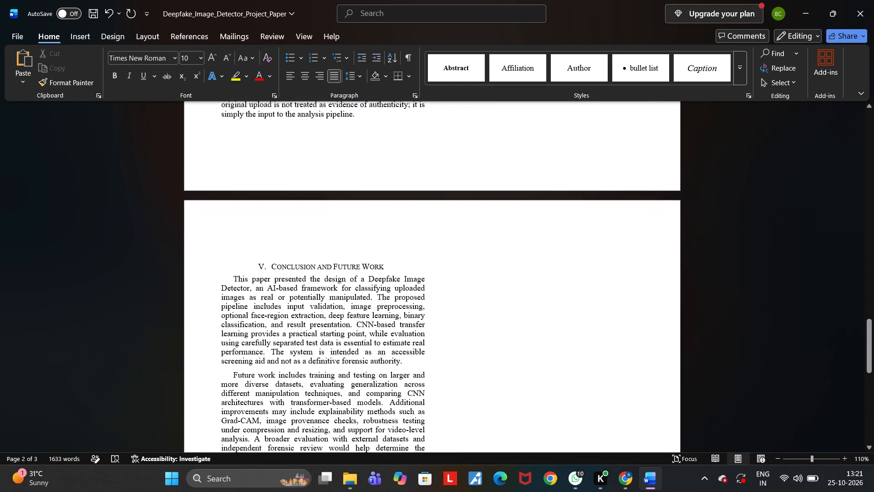
pyautogui.scroll(-4, 538, 356)
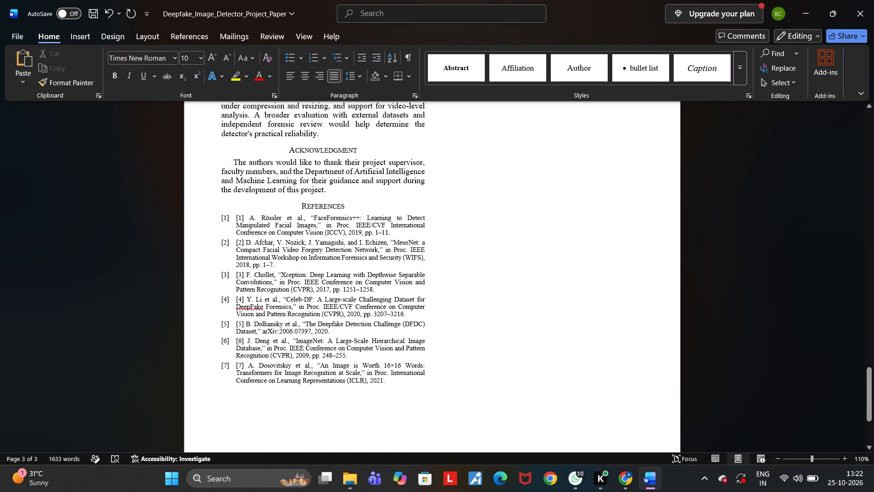
# Insert an unnumbered blank line between the FaceForensics++ and MesoNet entries in the References list.
pyautogui.click(393, 232)
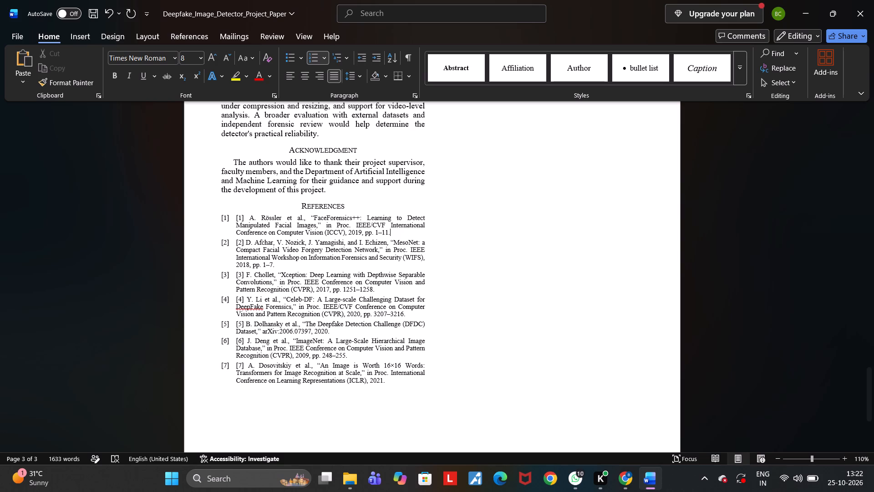
pyautogui.press('Return')
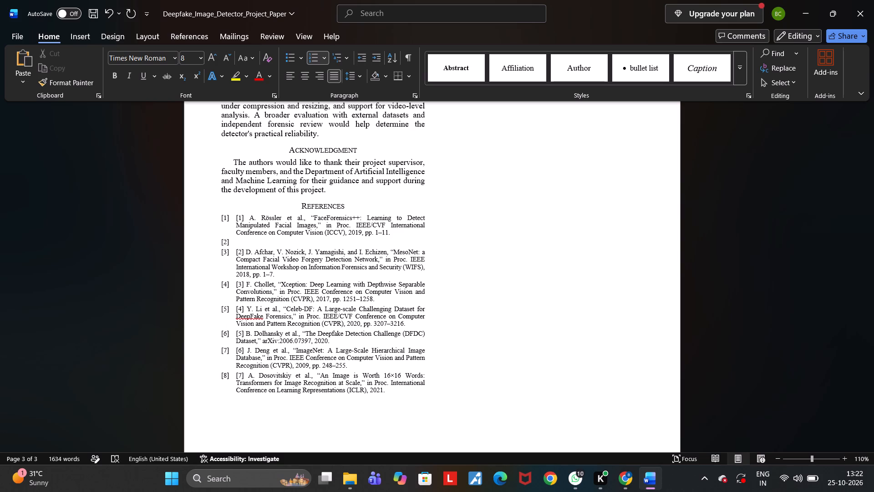
pyautogui.click(229, 241)
pyautogui.moveTo(229, 241); pyautogui.dragTo(269, 274)
pyautogui.press('BackSpace')
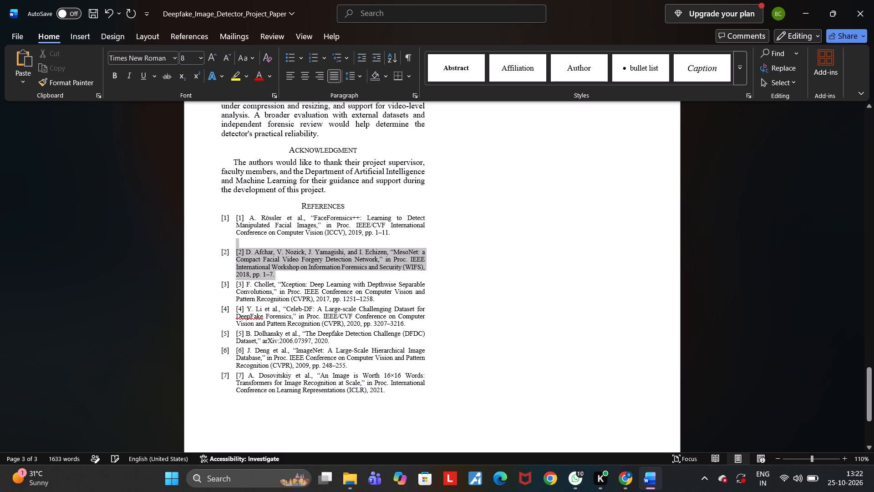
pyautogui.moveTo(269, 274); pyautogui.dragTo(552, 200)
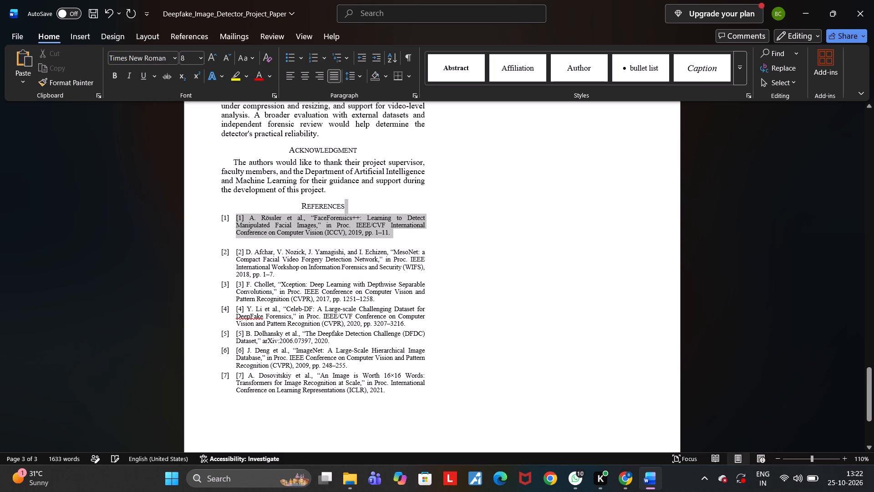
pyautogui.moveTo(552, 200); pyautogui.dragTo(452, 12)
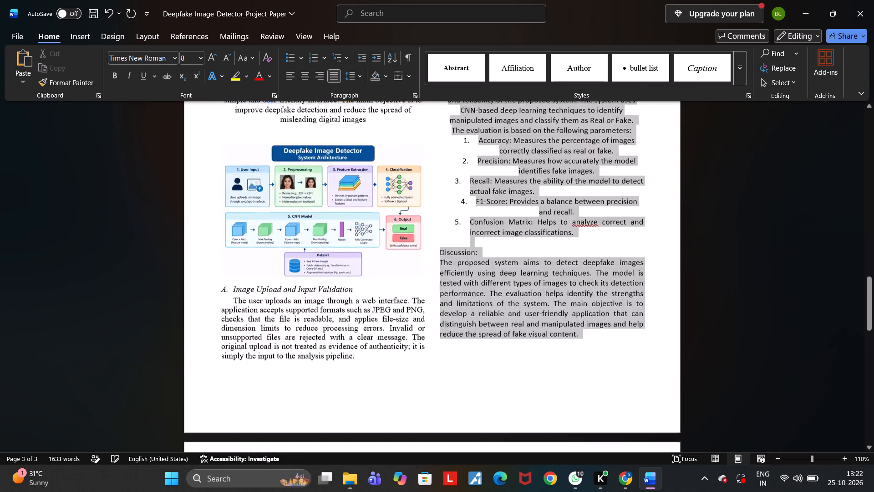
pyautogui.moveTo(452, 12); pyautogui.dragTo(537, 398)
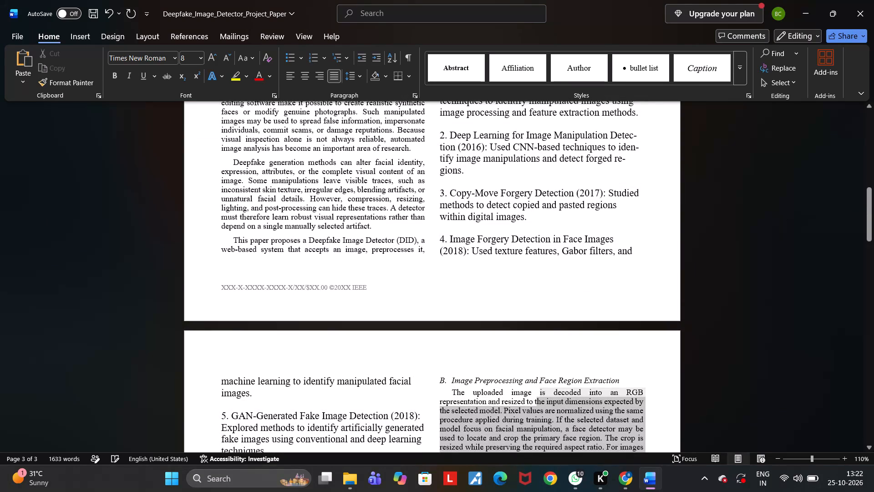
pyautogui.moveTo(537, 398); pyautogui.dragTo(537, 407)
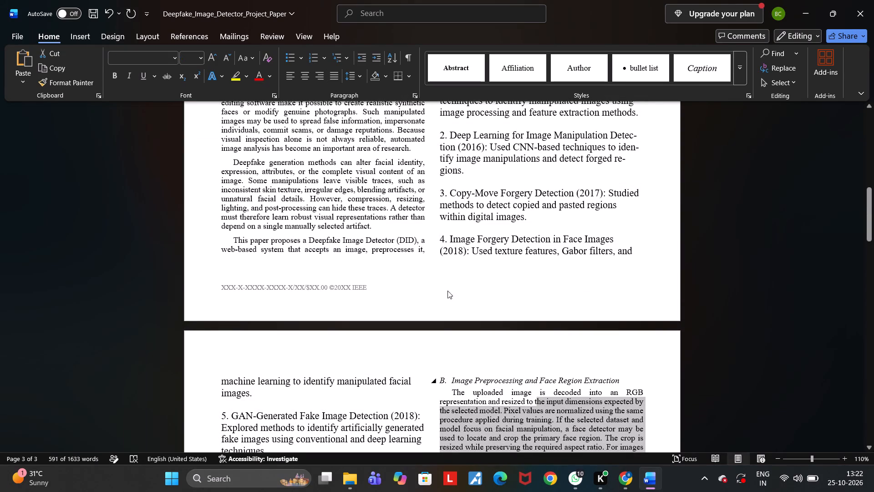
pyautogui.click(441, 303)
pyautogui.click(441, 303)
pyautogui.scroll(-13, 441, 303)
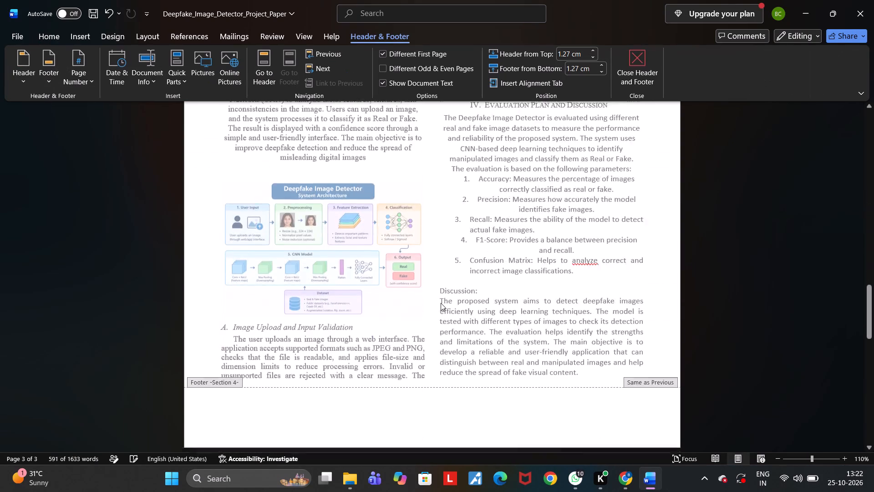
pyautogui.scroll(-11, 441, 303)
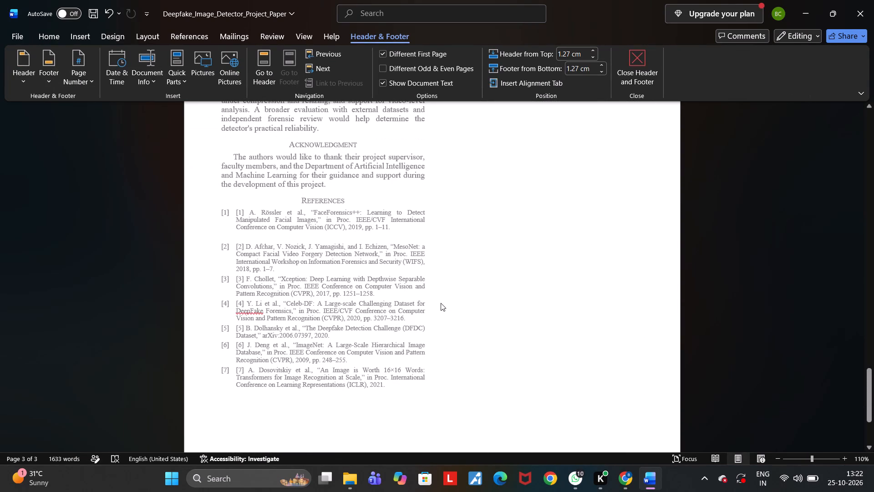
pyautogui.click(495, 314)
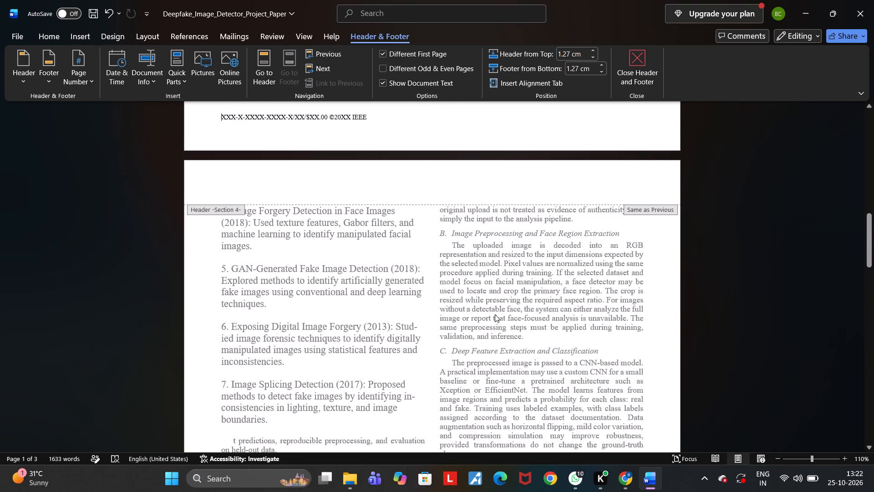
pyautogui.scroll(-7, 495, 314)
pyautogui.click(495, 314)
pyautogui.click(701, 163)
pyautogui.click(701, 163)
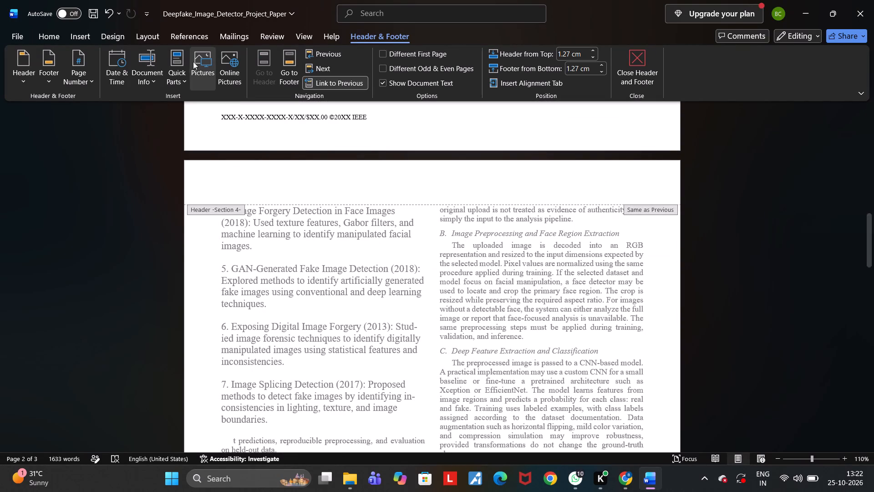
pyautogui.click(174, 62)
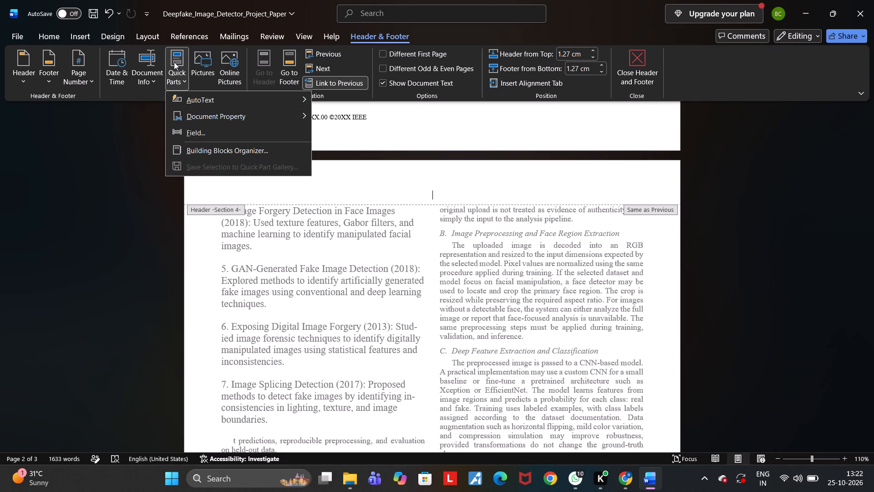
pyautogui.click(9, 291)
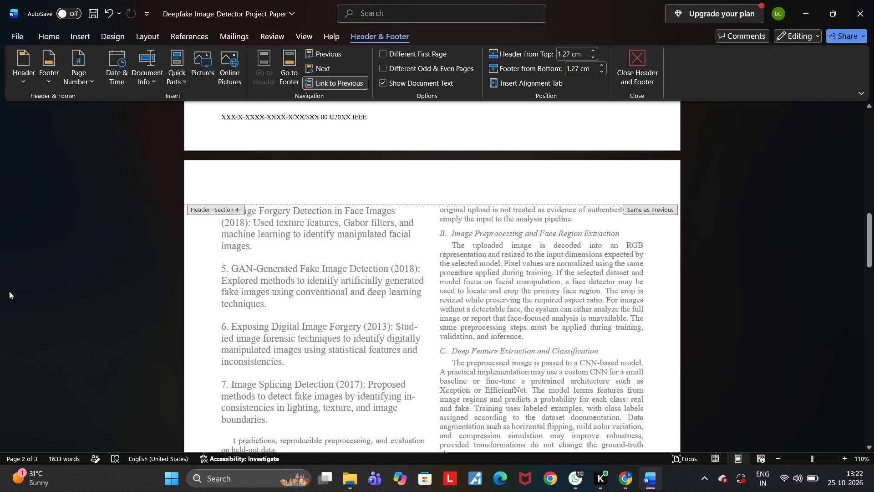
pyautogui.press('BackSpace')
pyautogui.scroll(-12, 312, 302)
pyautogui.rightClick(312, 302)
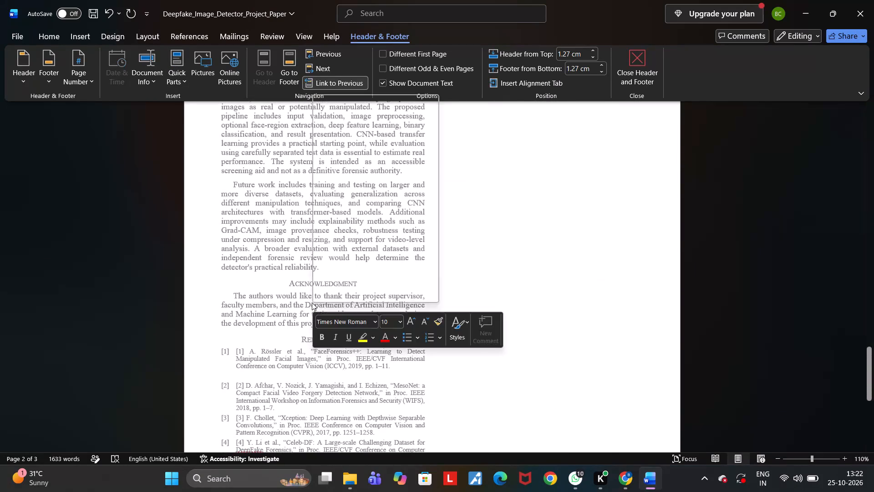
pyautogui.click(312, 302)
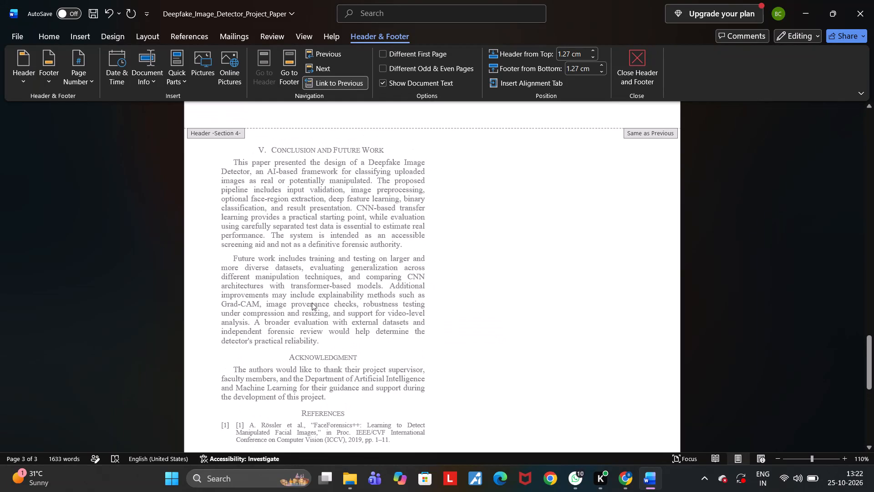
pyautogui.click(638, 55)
# Insert an unnumbered blank line between the MesoNet and Xception entries in the References list.
pyautogui.scroll(-6, 431, 328)
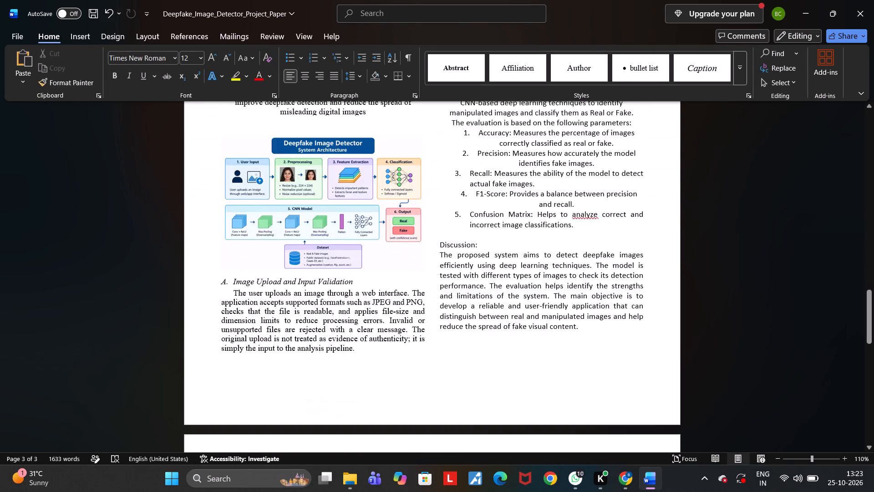
pyautogui.scroll(-8, 431, 328)
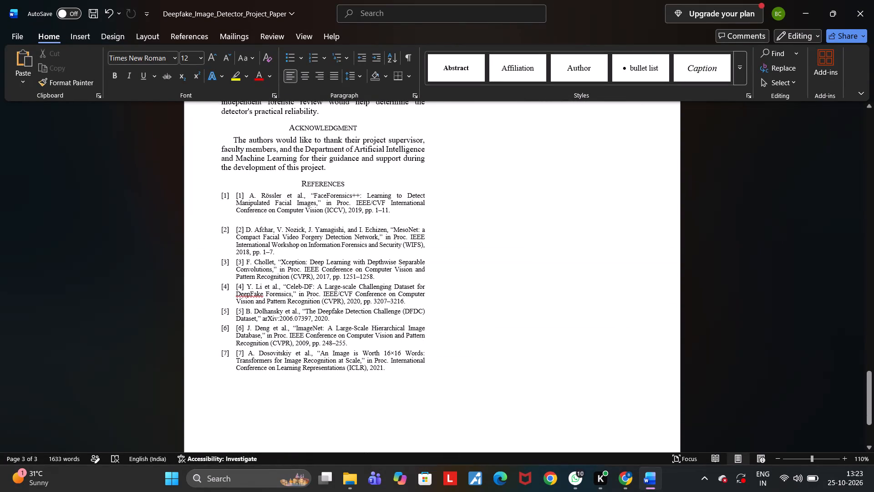
pyautogui.click(284, 255)
pyautogui.press('Return')
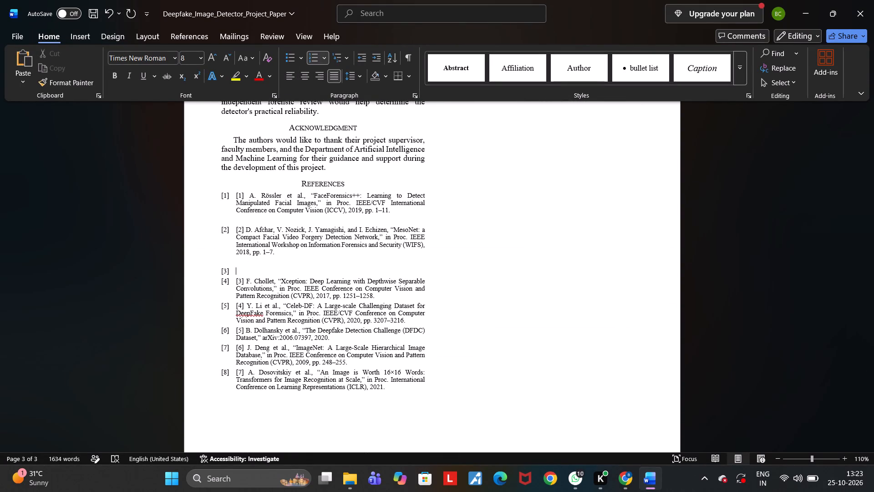
pyautogui.press('BackSpace')
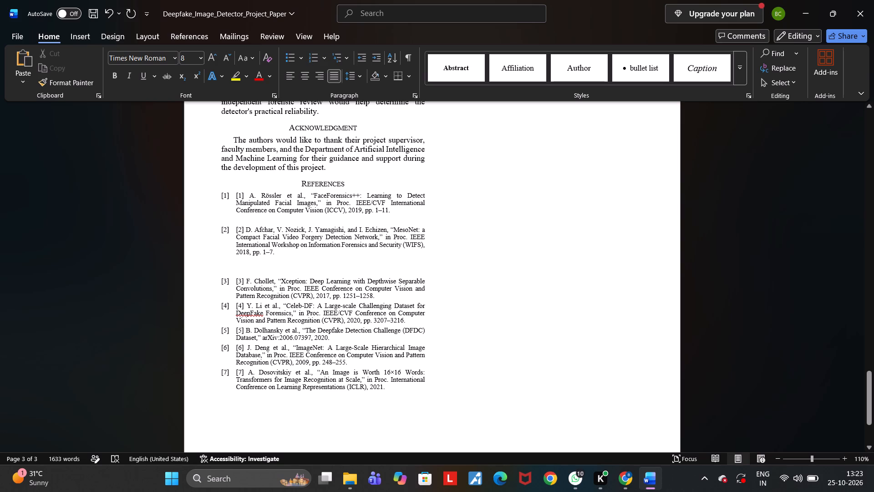
# Insert an unnumbered blank line below both the Xception entry and the Celeb-DF entry in the References list.
pyautogui.click(381, 297)
pyautogui.press('Return')
pyautogui.press('BackSpace')
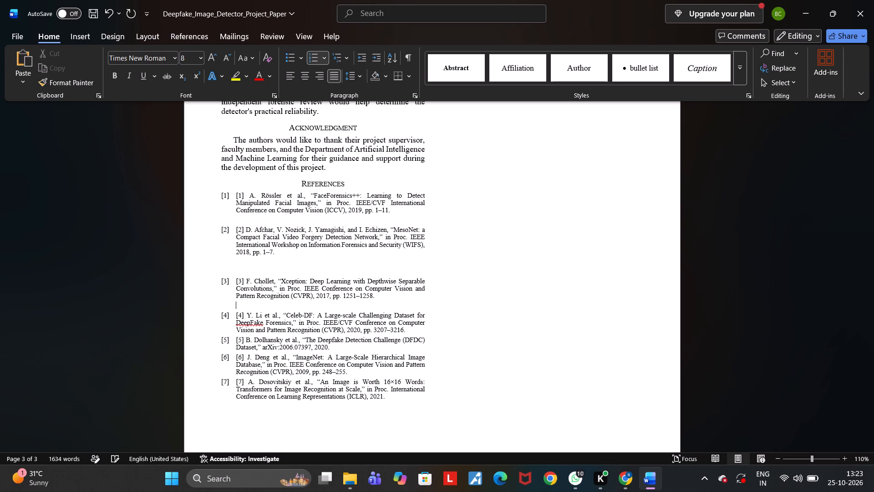
pyautogui.click(407, 330)
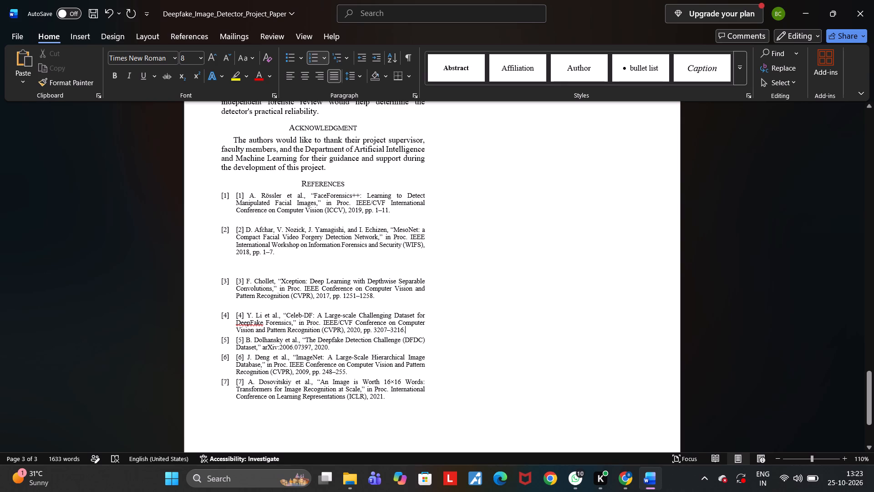
pyautogui.click(407, 330)
pyautogui.click(407, 330)
pyautogui.press('Return')
pyautogui.press('BackSpace')
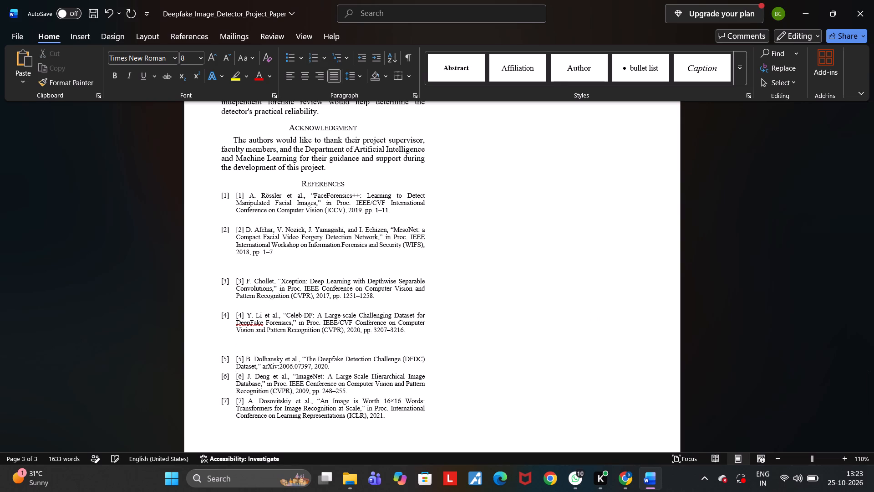
# Remove the extra spacing at the blank lines below the MesoNet and Celeb-DF entries in the References list.
pyautogui.click(337, 368)
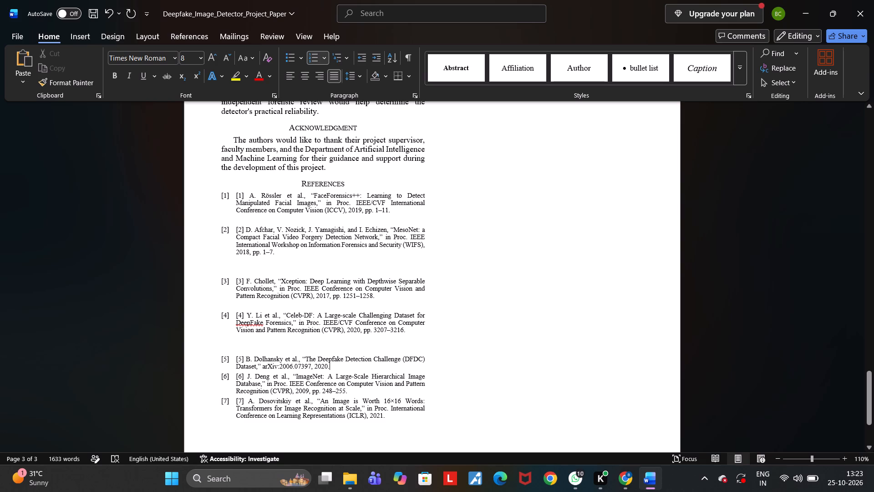
pyautogui.click(238, 274)
pyautogui.press('BackSpace')
pyautogui.press('BackSpace')
pyautogui.press('BackSpace')
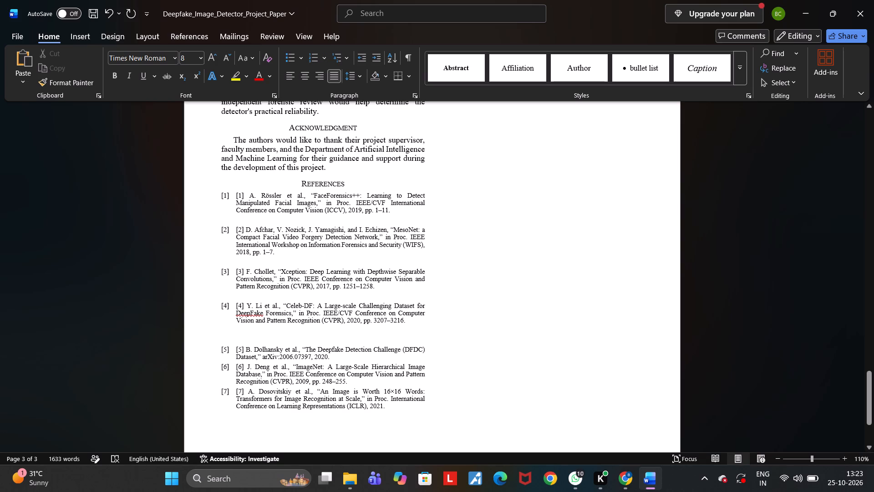
pyautogui.click(234, 335)
pyautogui.press('Down')
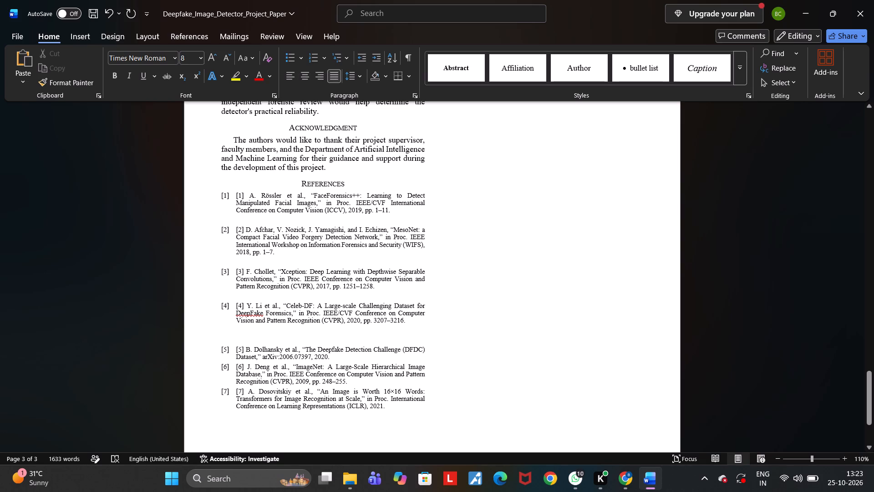
pyautogui.press('BackSpace')
pyautogui.press('BackSpace')
pyautogui.press('BackSpace')
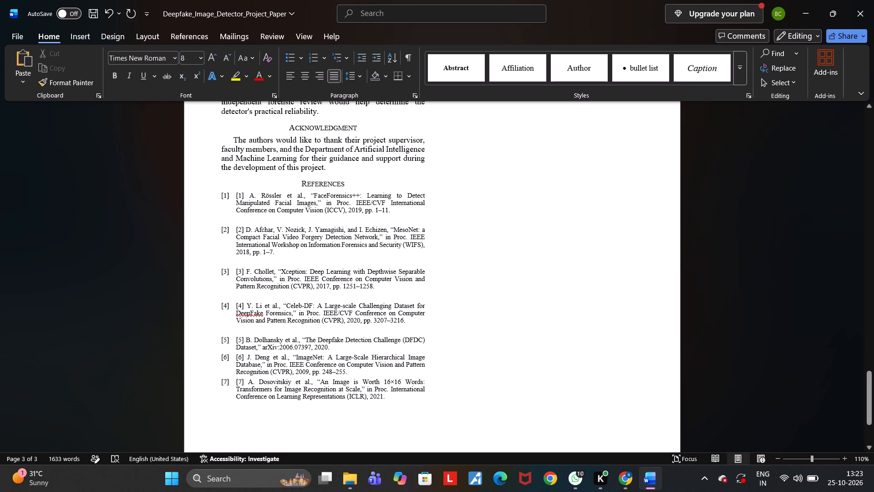
# Insert a compact unnumbered blank line between the Deepfake Detection Challenge and ImageNet entries, without indent or extra spacing.
pyautogui.click(332, 346)
pyautogui.press('Return')
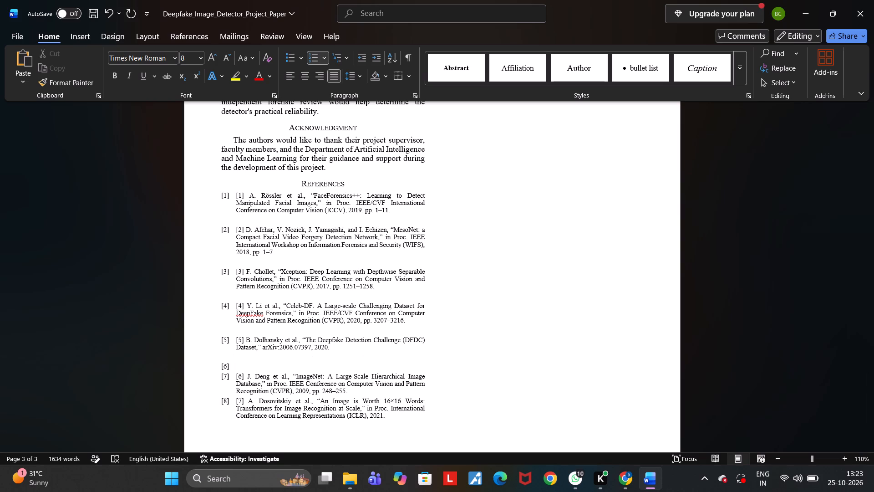
pyautogui.press('BackSpace')
pyautogui.press('BackSpace')
pyautogui.press('BackSpace')
pyautogui.press('BackSpace')
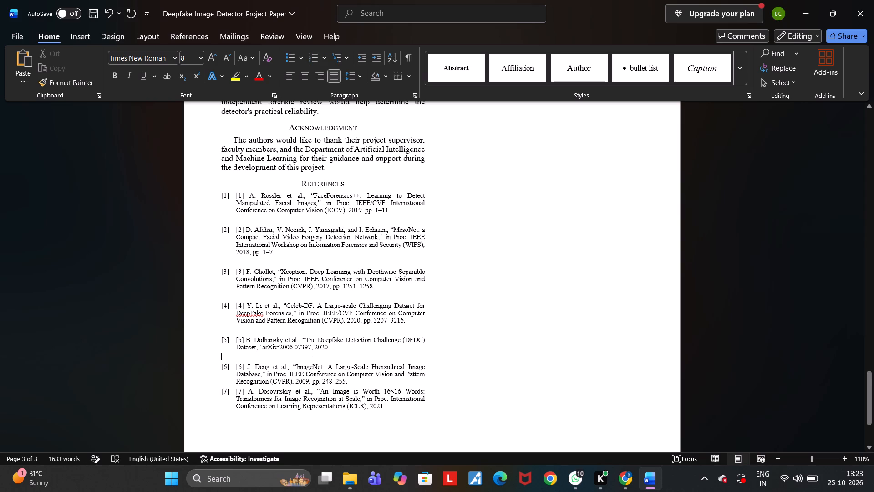
# Insert a compact unnumbered blank line between the ImageNet and "An Image is Worth 16×16 Words" entries, without indent or extra spacing.
pyautogui.click(356, 382)
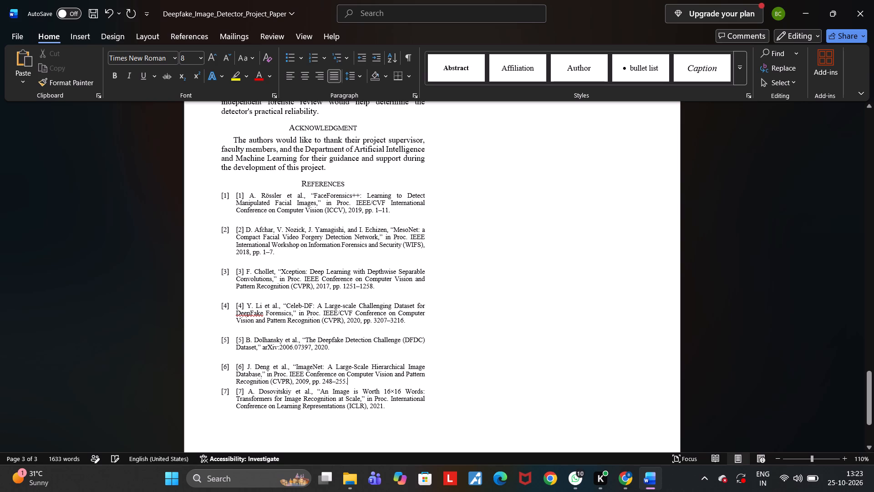
pyautogui.press('Return')
pyautogui.press('BackSpace')
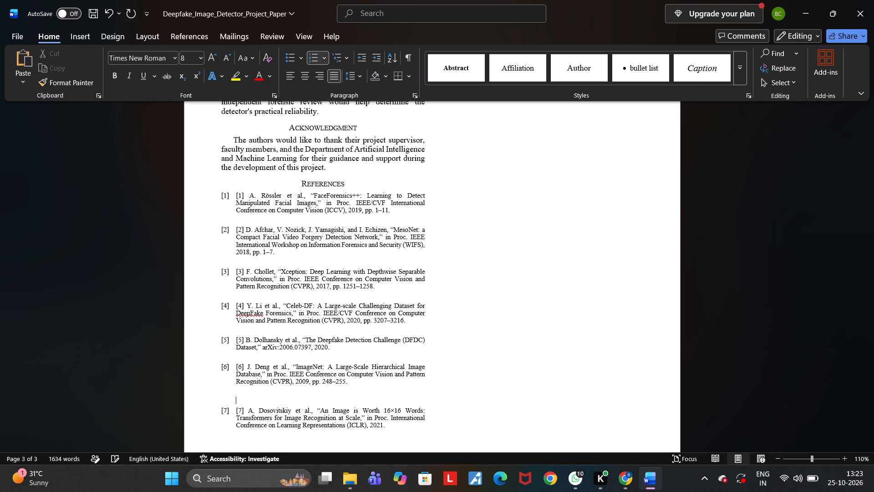
pyautogui.press('BackSpace')
pyautogui.press('BackSpace')
pyautogui.press('BackSpace')
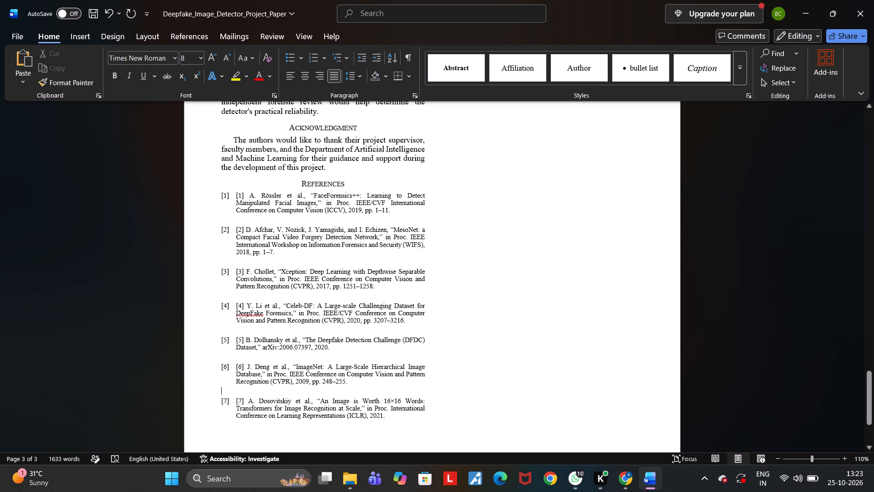
pyautogui.click(535, 233)
# Replace the author name in the second author block of the first row with the new co-author's name, ending in the initial B.
pyautogui.scroll(3, 535, 233)
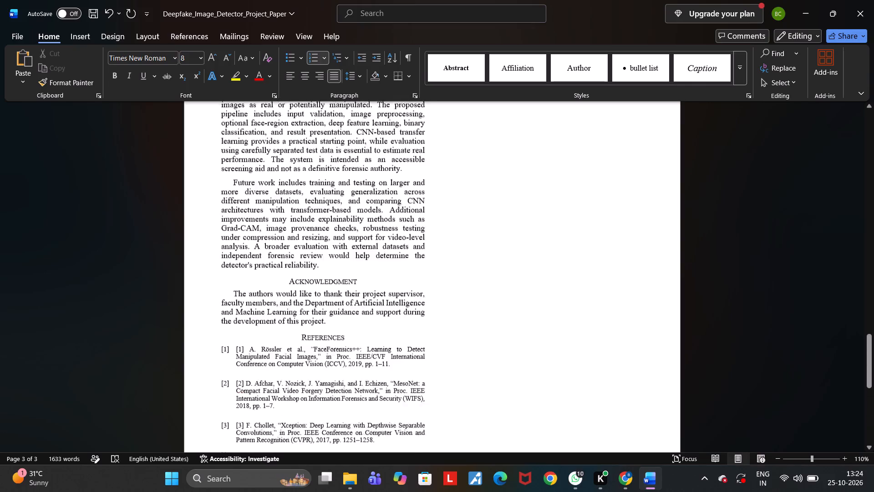
pyautogui.scroll(16, 535, 233)
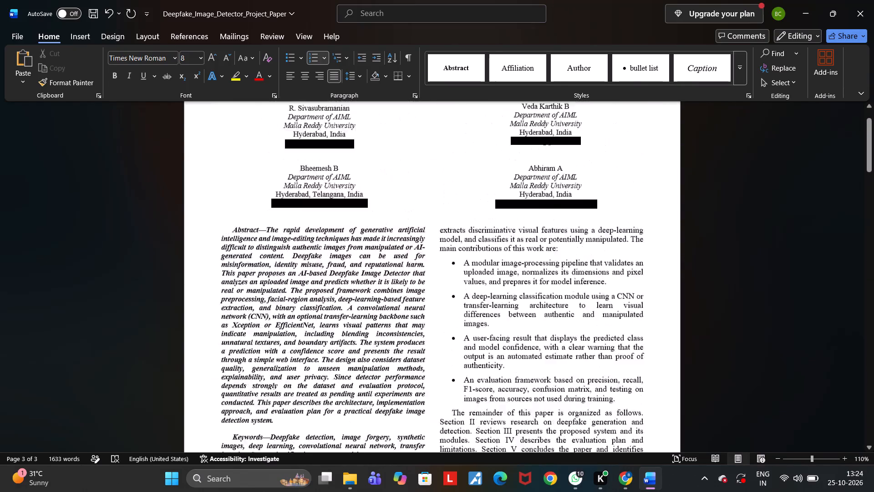
pyautogui.scroll(4, 535, 233)
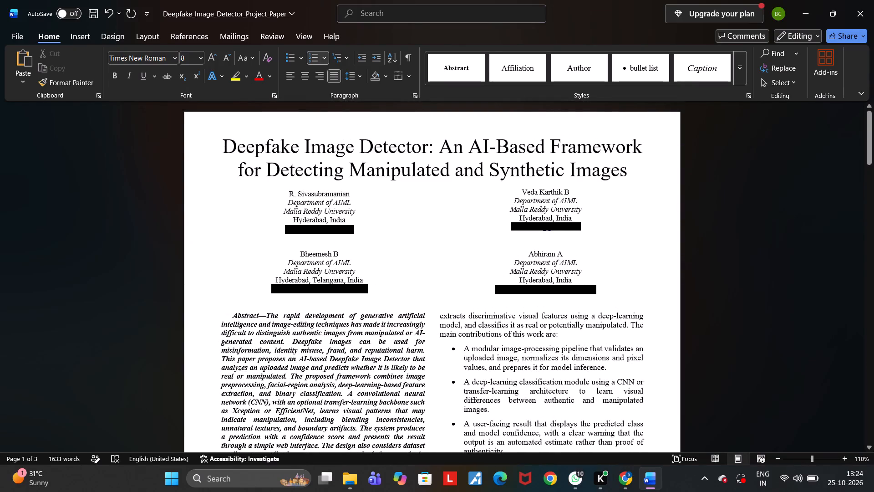
pyautogui.click(568, 191)
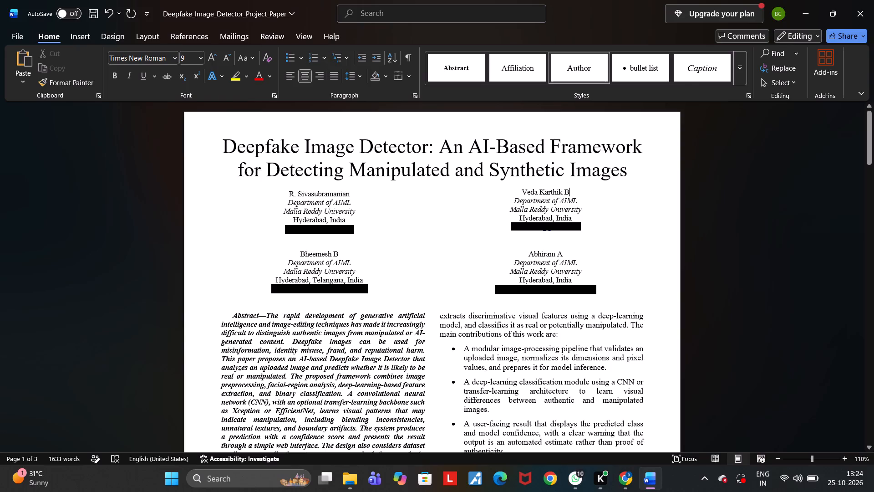
pyautogui.press('BackSpace')
pyautogui.press('BackSpace')
pyautogui.press('BackSpace')
pyautogui.press('BackSpace')
pyautogui.press('BackSpace')
pyautogui.press('BackSpace')
pyautogui.press('BackSpace')
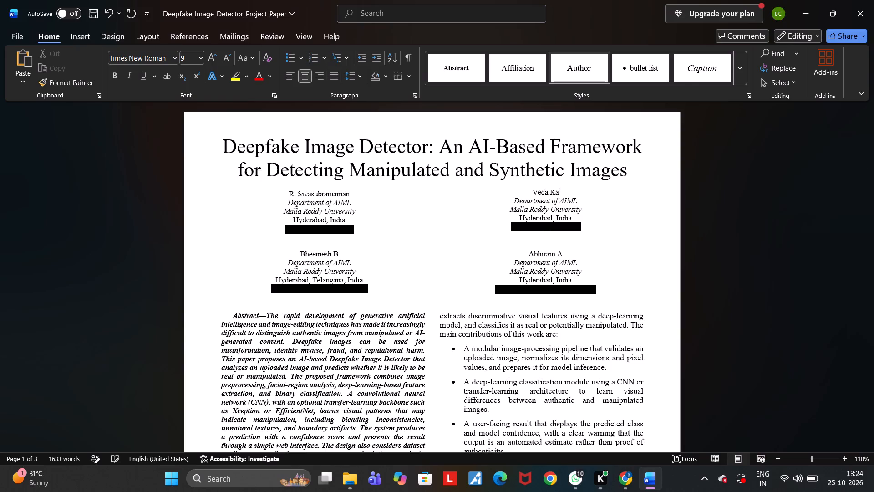
pyautogui.press('BackSpace')
pyautogui.press('BackSpace')
pyautogui.press('BackSpace')
pyautogui.press('BackSpace')
pyautogui.press('BackSpace')
pyautogui.press('BackSpace')
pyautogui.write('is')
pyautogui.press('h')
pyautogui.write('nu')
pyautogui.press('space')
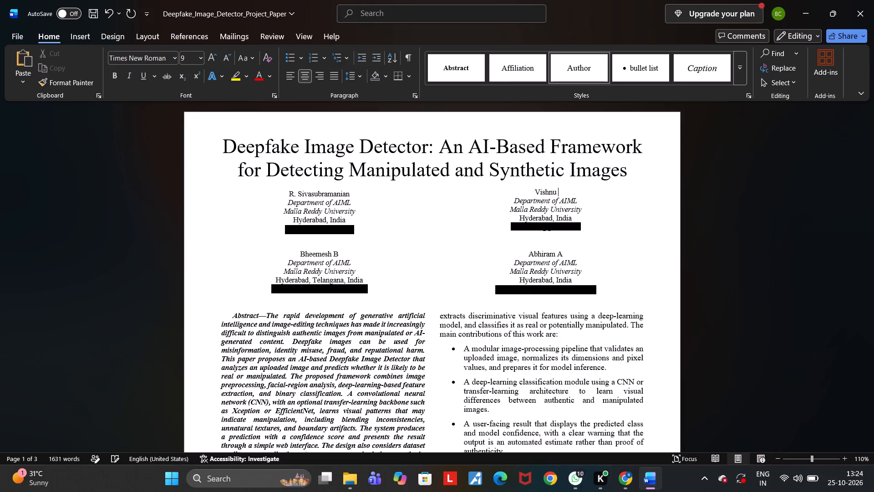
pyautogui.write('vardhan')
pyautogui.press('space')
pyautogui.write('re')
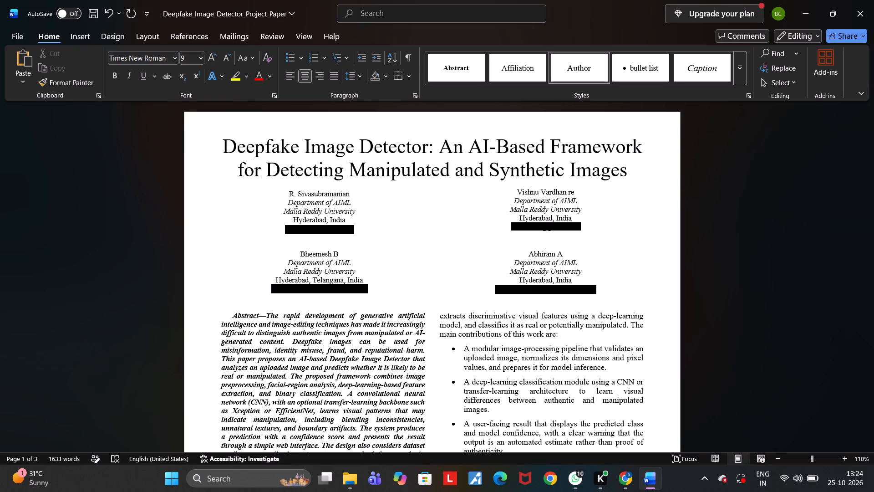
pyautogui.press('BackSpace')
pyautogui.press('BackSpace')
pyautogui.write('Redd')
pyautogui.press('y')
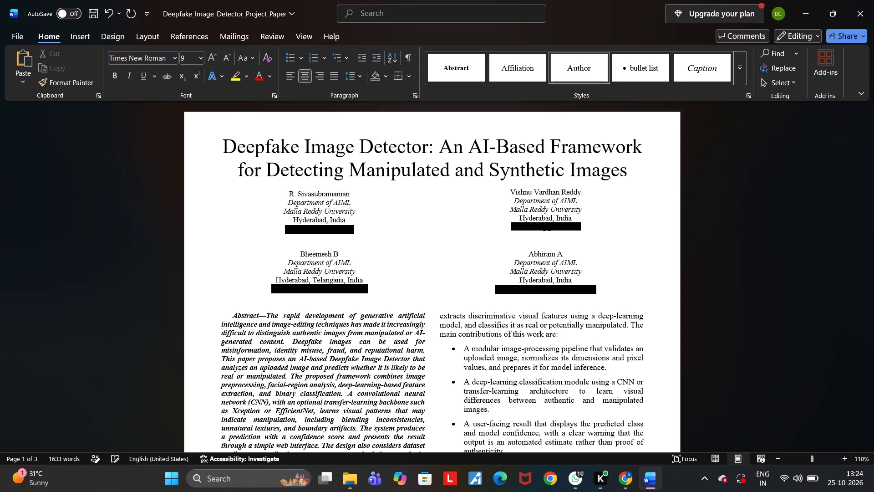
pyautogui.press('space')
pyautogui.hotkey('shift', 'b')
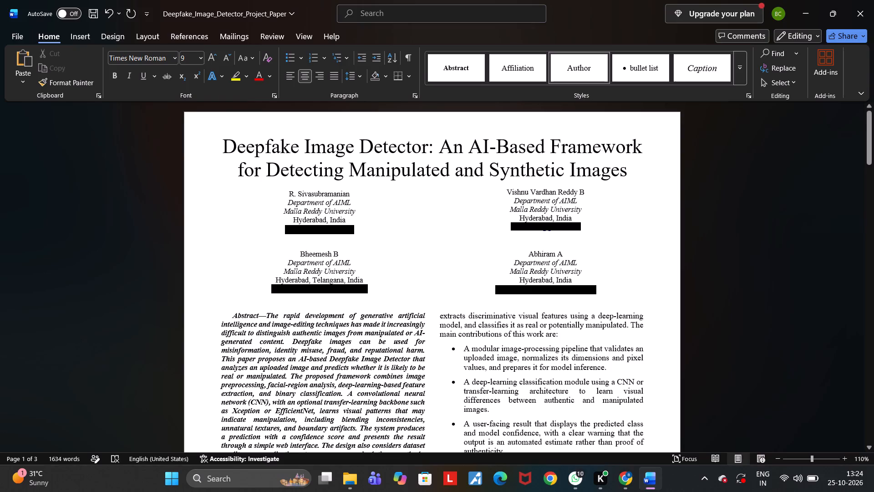
# Replace the given name in the first author block of the second row with the new two-word capitalised name, keeping the initial B.
pyautogui.click(339, 253)
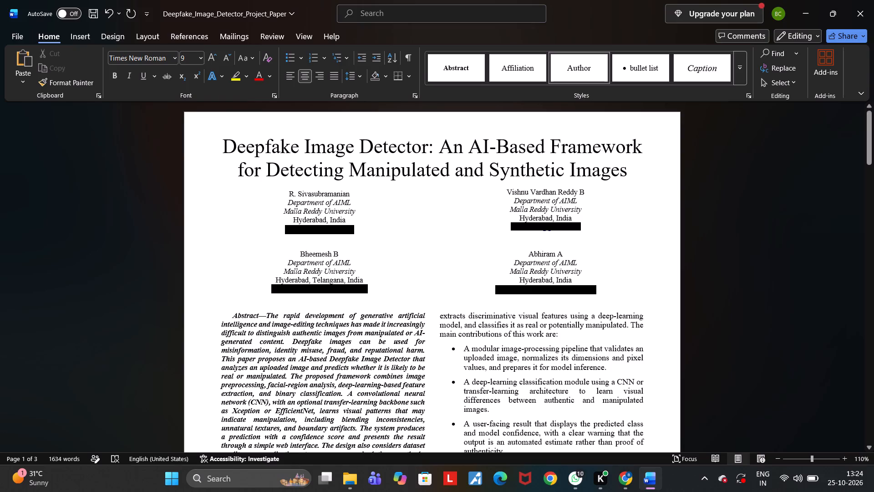
pyautogui.click(330, 253)
pyautogui.press('BackSpace')
pyautogui.press('BackSpace')
pyautogui.press('BackSpace')
pyautogui.press('BackSpace')
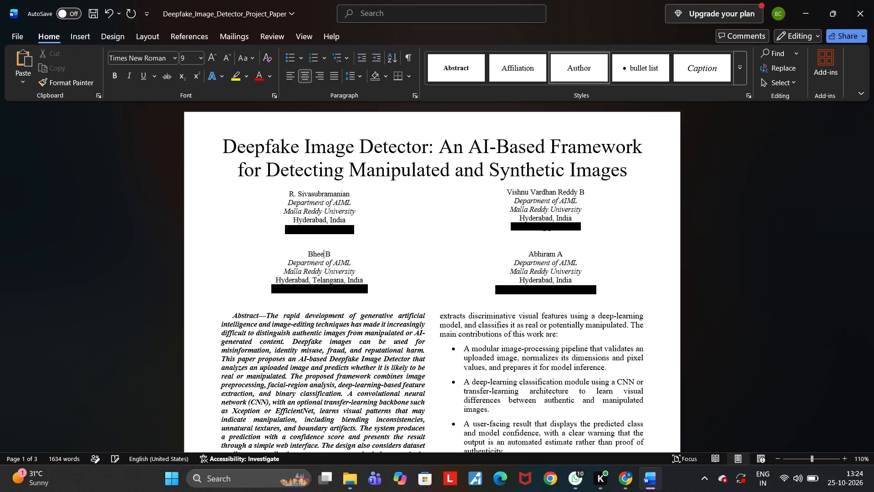
pyautogui.press('BackSpace')
pyautogui.press('BackSpace')
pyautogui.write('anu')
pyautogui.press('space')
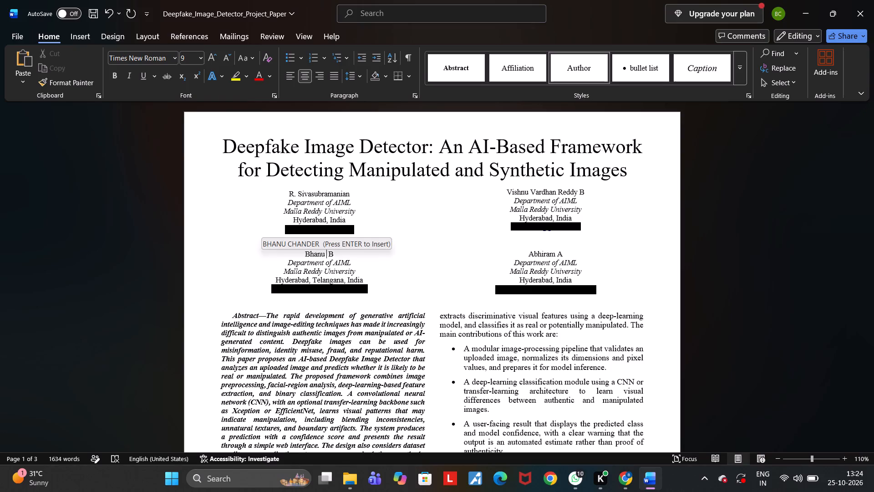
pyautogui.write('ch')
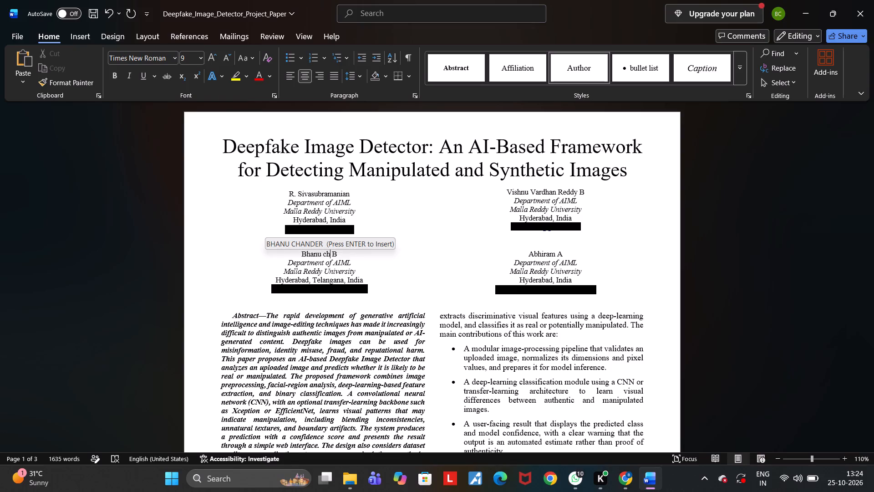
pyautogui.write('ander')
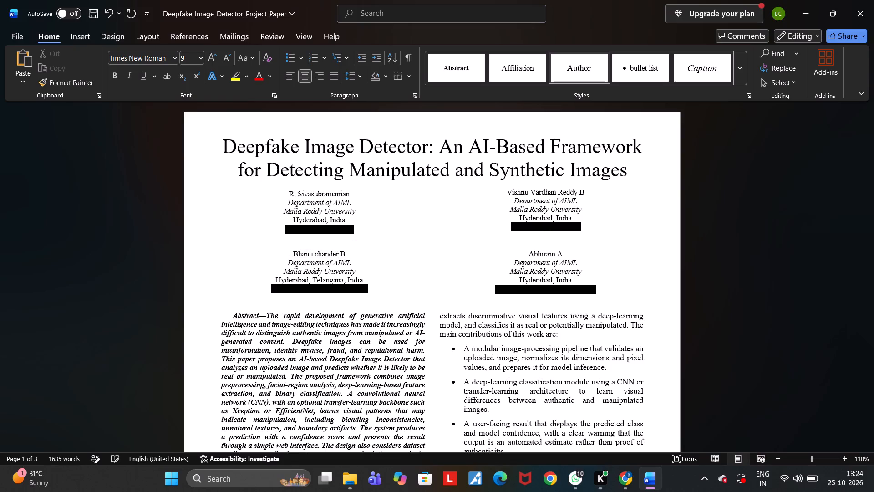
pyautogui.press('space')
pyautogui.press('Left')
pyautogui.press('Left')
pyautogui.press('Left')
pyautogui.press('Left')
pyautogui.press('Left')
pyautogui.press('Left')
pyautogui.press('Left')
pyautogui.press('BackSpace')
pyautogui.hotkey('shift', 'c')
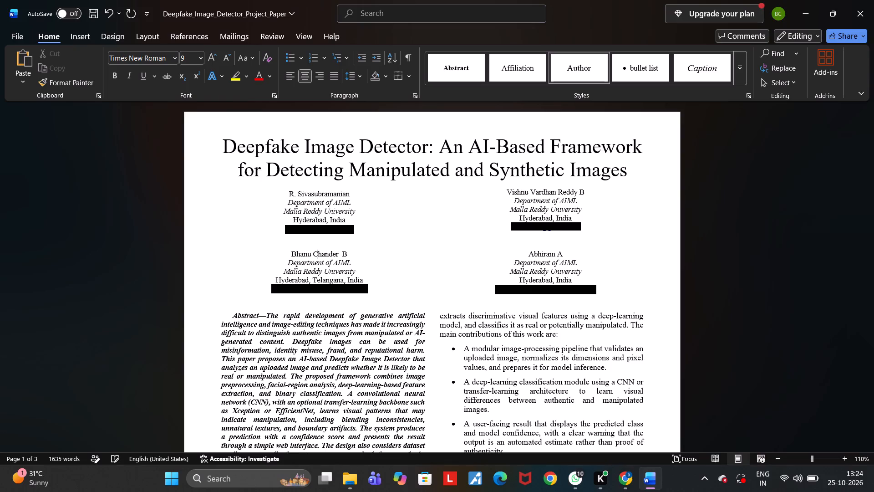
# Replace the given name in the second author block of the second row with the new author's given name, keeping the initial A.
pyautogui.click(557, 254)
pyautogui.press('BackSpace')
pyautogui.press('BackSpace')
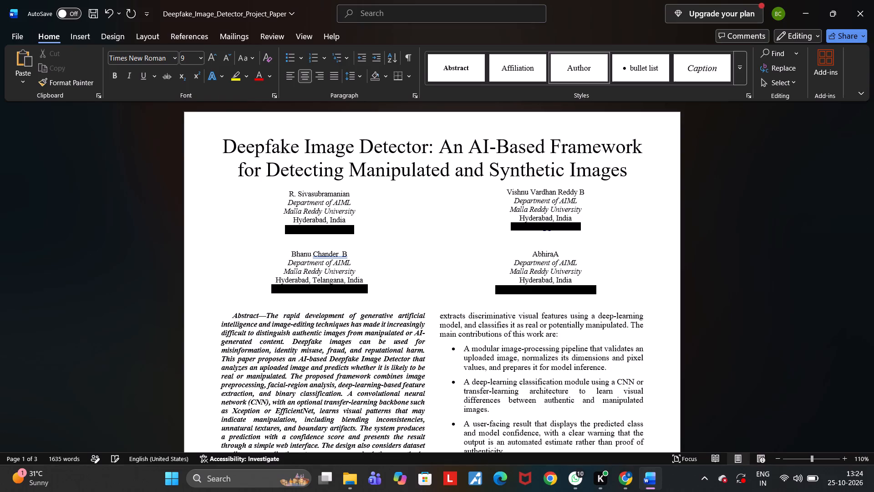
pyautogui.press('BackSpace')
pyautogui.press('BackSpace')
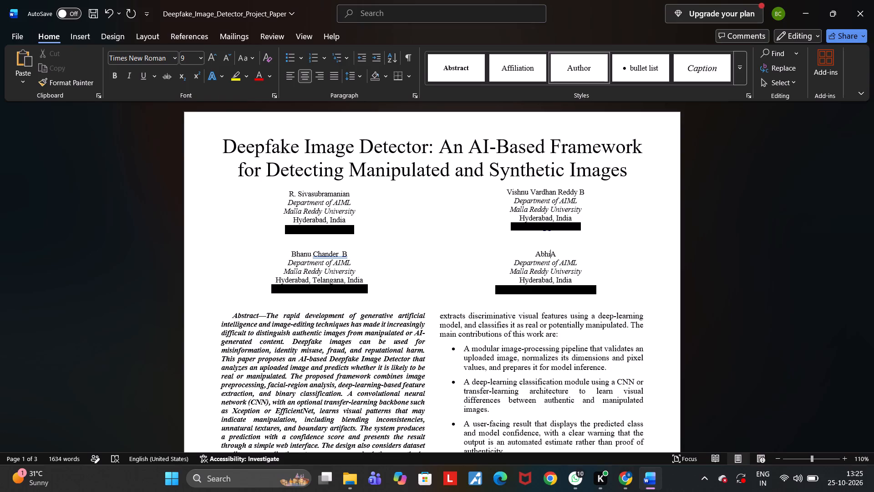
pyautogui.press('Left')
pyautogui.press('Left')
pyautogui.press('BackSpace')
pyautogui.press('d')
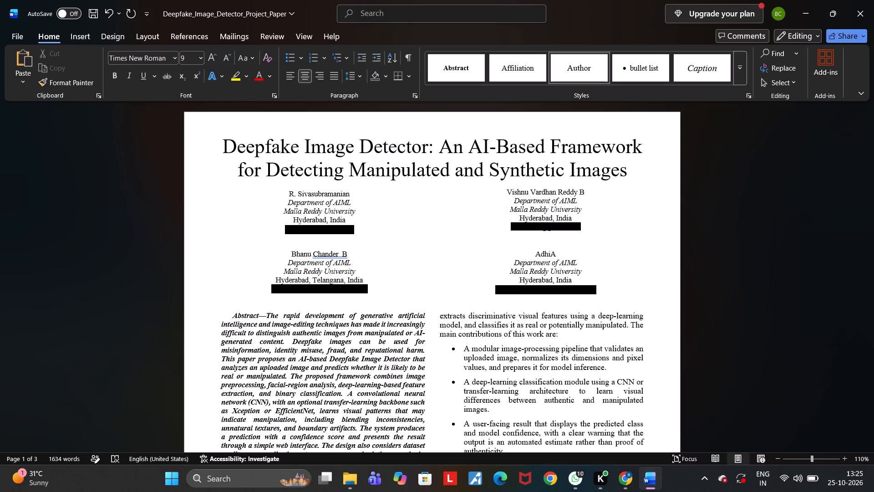
pyautogui.press('Right')
pyautogui.press('Right')
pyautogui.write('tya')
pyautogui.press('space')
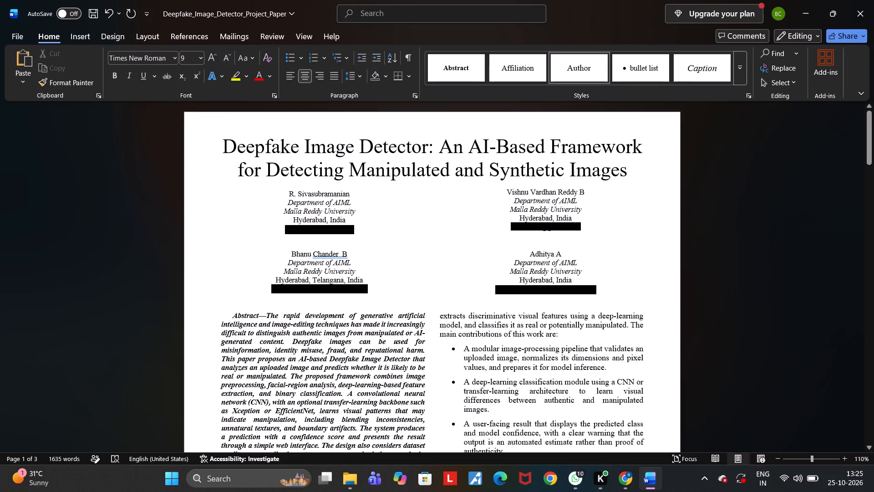
# Remove the extra space before the initial B in the second row's first author name.
pyautogui.click(364, 290)
pyautogui.click(341, 253)
pyautogui.press('BackSpace')
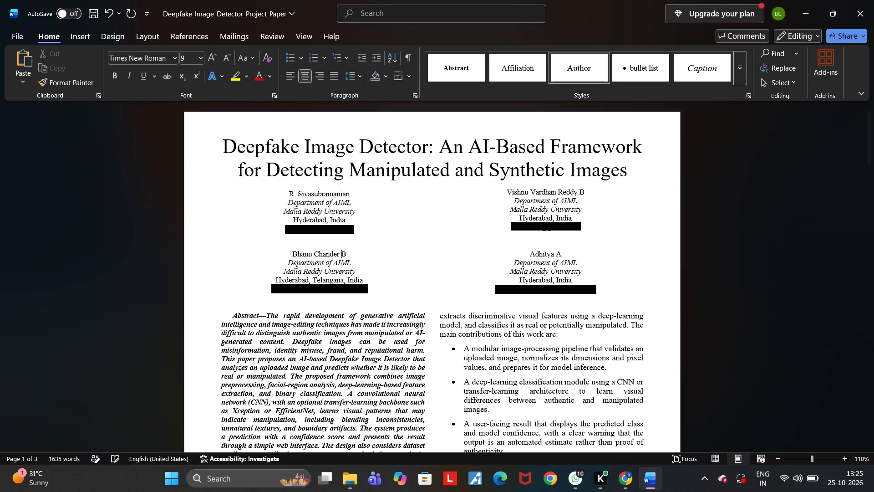
# Delete the old e-mail address from the first author block of the second row.
pyautogui.click(368, 291)
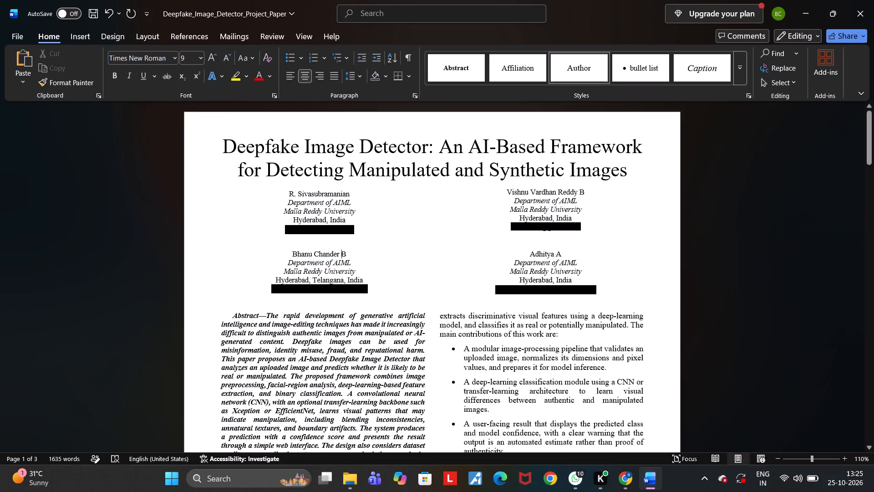
pyautogui.press('BackSpace')
pyautogui.press('BackSpace')
pyautogui.press('BackSpace')
pyautogui.press('BackSpace')
pyautogui.press('BackSpace')
pyautogui.press('BackSpace')
pyautogui.press('BackSpace')
pyautogui.press('BackSpace')
pyautogui.press('BackSpace')
pyautogui.press('BackSpace')
pyautogui.press('BackSpace')
pyautogui.press('BackSpace')
pyautogui.press('BackSpace')
pyautogui.press('BackSpace')
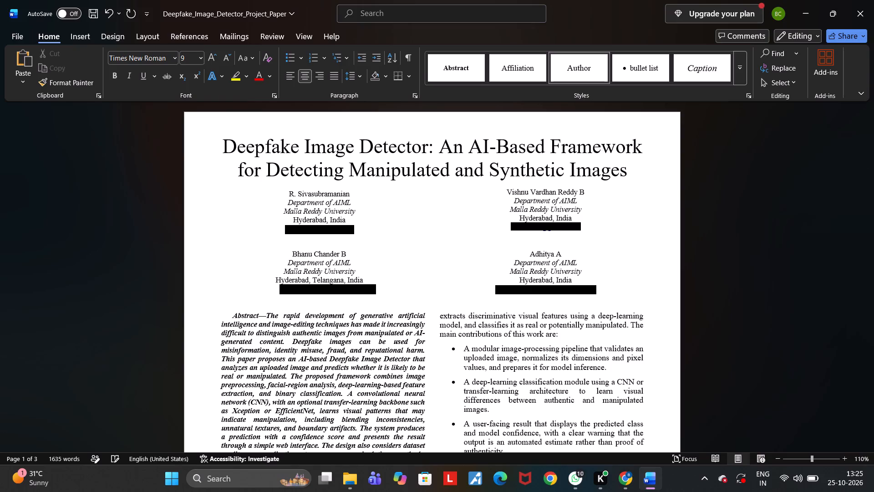
pyautogui.press('BackSpace')
pyautogui.press('BackSpace')
pyautogui.press('BackSpace')
pyautogui.press('BackSpace')
pyautogui.press('BackSpace')
pyautogui.press('BackSpace')
pyautogui.press('BackSpace')
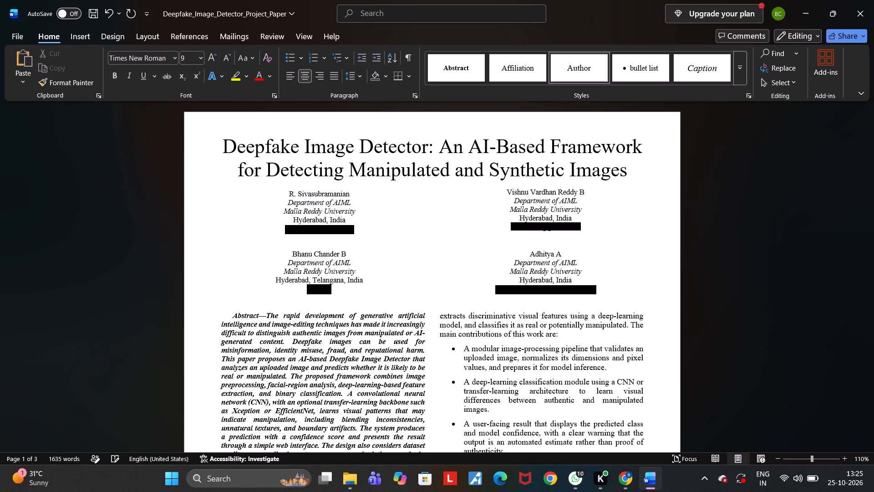
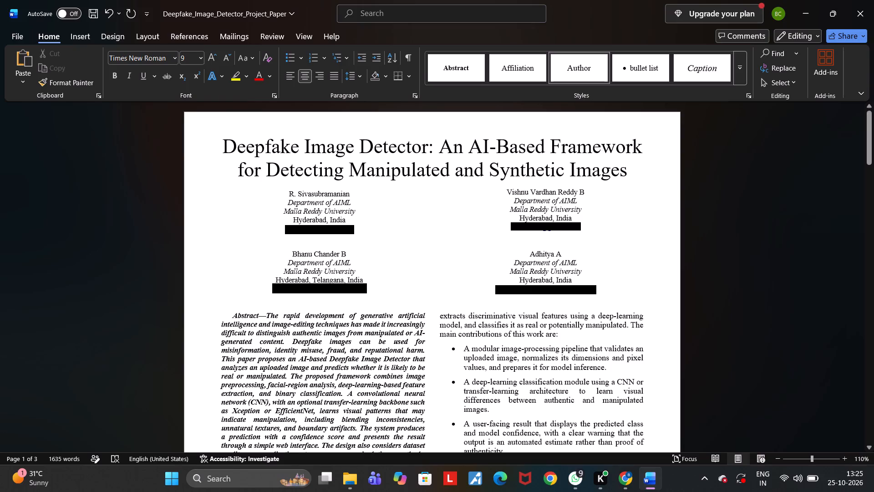
# Replace the fourth author's e-mail address below "Hyderabad, India" with that author's new Gmail address.
pyautogui.press('BackSpace')
pyautogui.press('BackSpace')
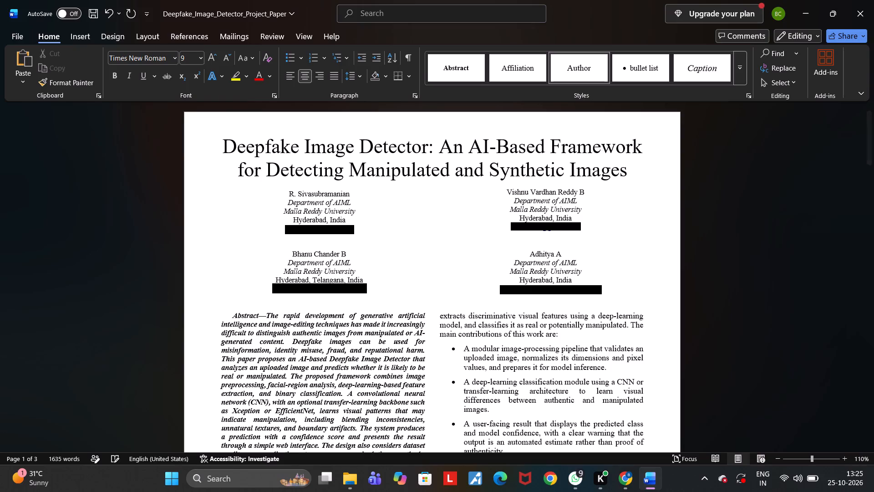
pyautogui.press('BackSpace')
pyautogui.press('BackSpace')
pyautogui.press('BackSpace')
pyautogui.press('BackSpace')
pyautogui.press('BackSpace')
pyautogui.press('BackSpace')
pyautogui.press('BackSpace')
pyautogui.press('BackSpace')
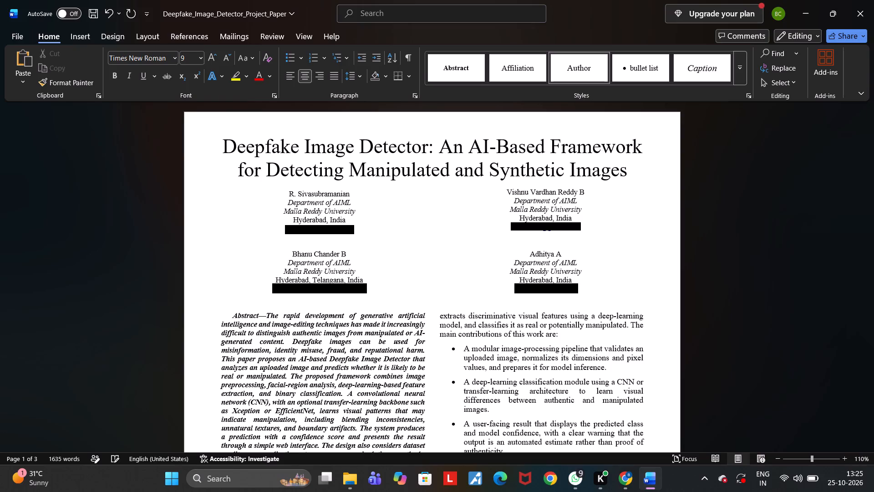
pyautogui.press('BackSpace')
pyautogui.press('BackSpace')
pyautogui.press('BackSpace')
pyautogui.press('BackSpace')
pyautogui.press('BackSpace')
pyautogui.press('BackSpace')
pyautogui.press('BackSpace')
pyautogui.press('BackSpace')
pyautogui.press('BackSpace')
pyautogui.press('BackSpace')
pyautogui.press('BackSpace')
pyautogui.press('BackSpace')
pyautogui.press('BackSpace')
pyautogui.press('BackSpace')
pyautogui.press('BackSpace')
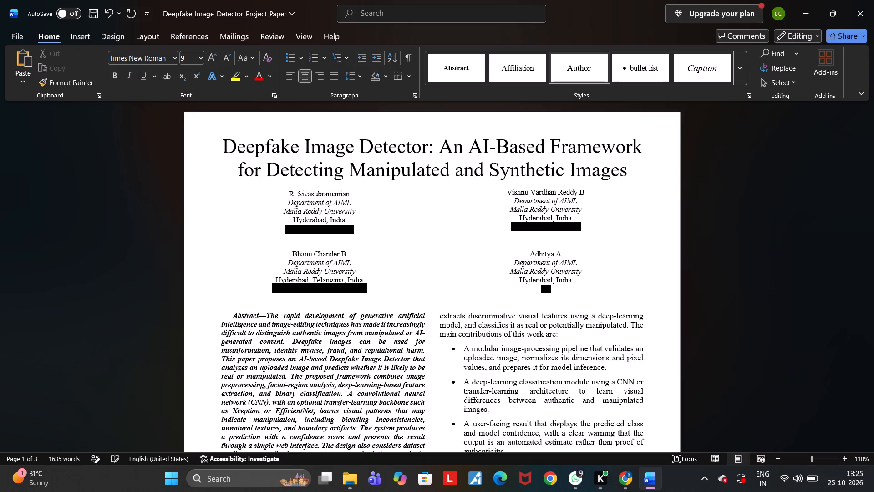
pyautogui.press('BackSpace')
pyautogui.press('BackSpace')
pyautogui.press('BackSpace')
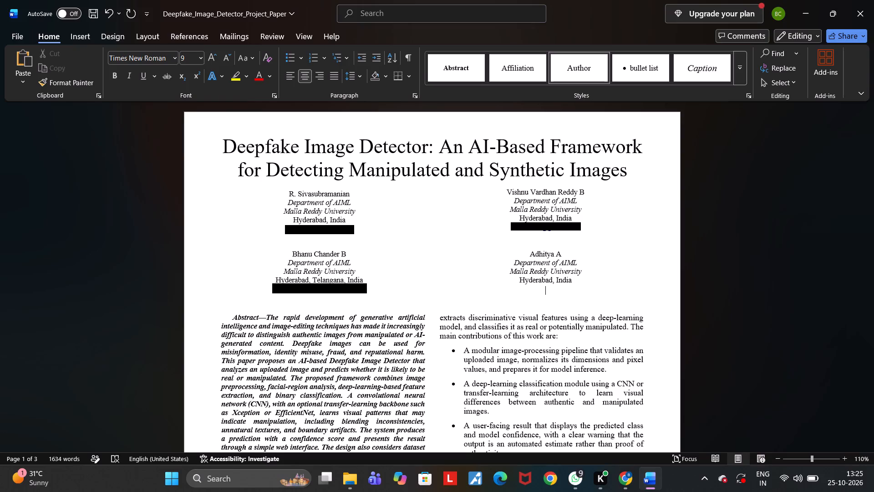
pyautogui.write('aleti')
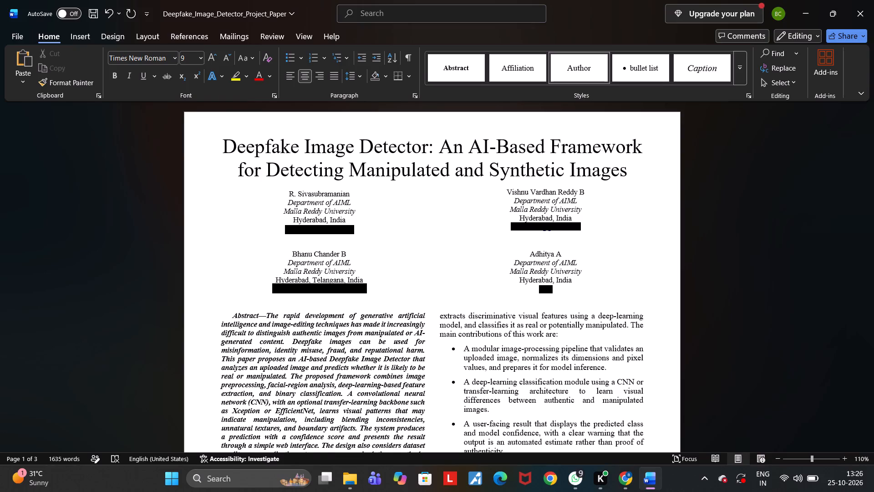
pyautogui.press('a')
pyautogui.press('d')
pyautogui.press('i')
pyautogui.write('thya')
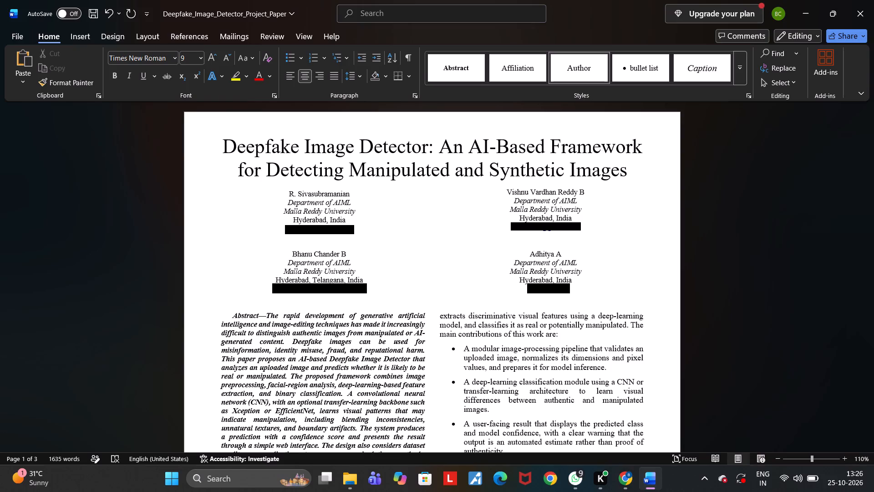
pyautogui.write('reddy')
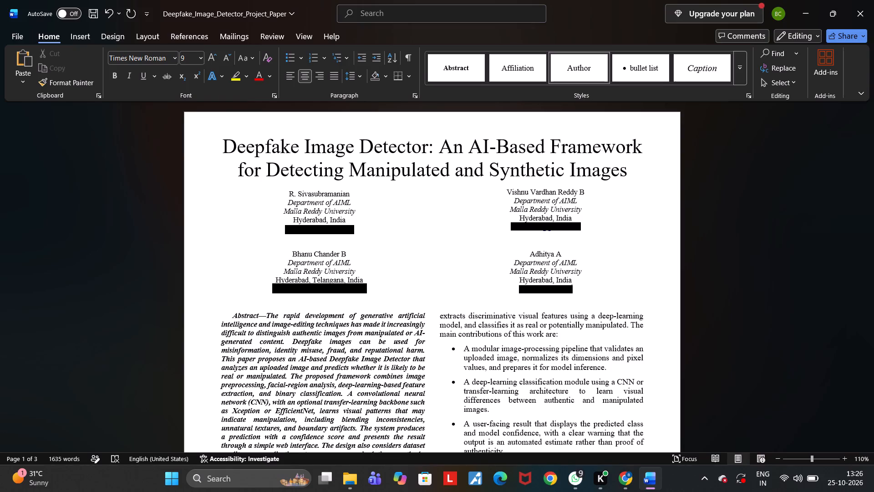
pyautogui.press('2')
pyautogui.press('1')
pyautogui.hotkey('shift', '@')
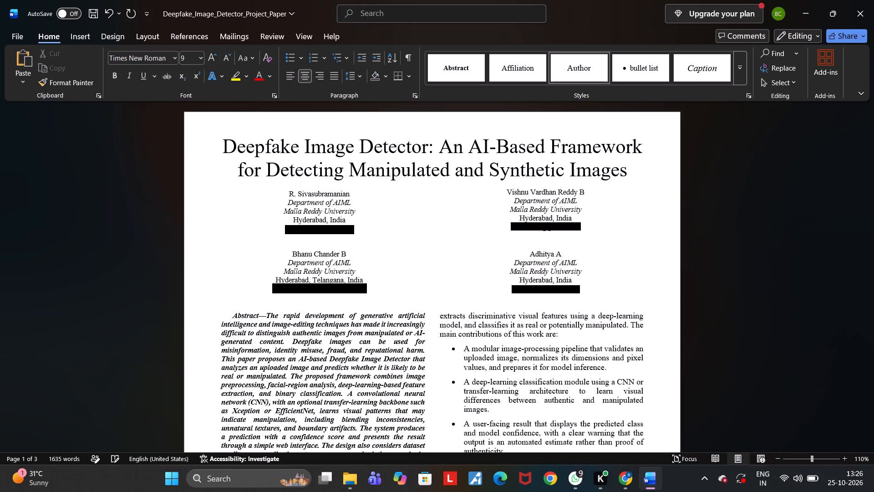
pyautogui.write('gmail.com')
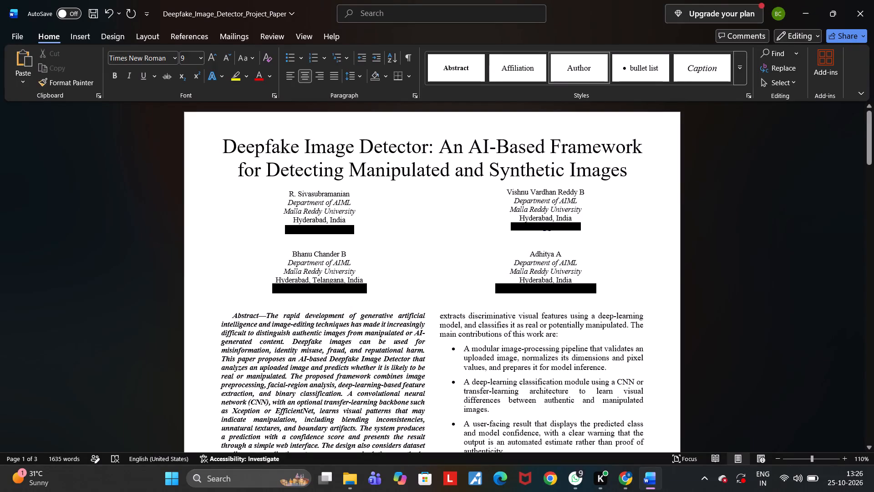
# Correct the spelling of the fourth author's first name by moving the letter h to directly after the t.
pyautogui.click(544, 253)
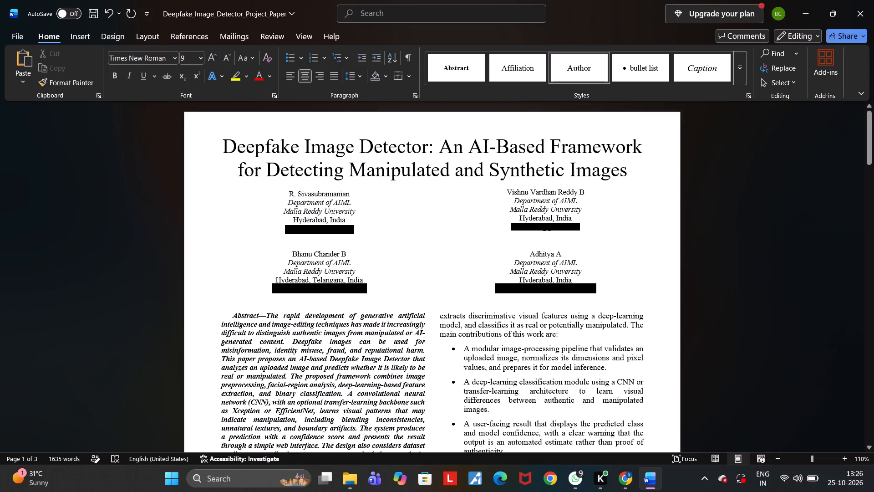
pyautogui.press('BackSpace')
pyautogui.press('Right')
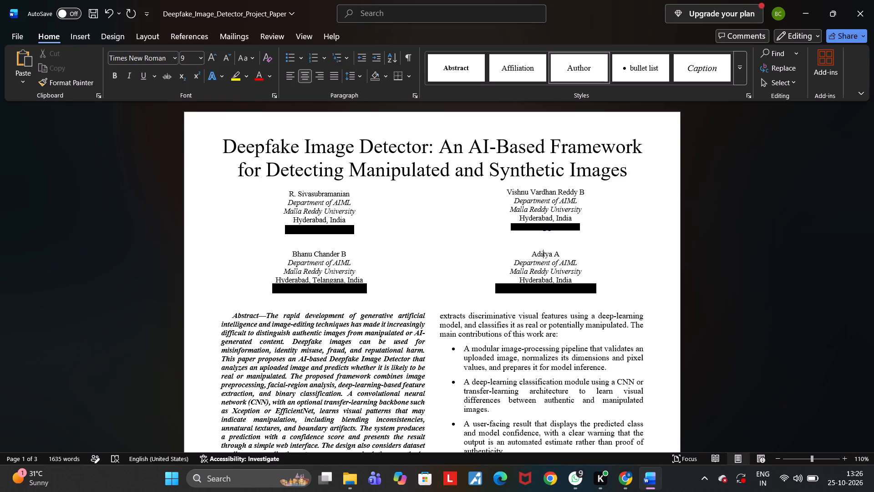
pyautogui.press('Right')
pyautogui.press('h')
# Insert "Reddy" between the fourth author's first name and the initial A.
pyautogui.scroll(-1, 544, 253)
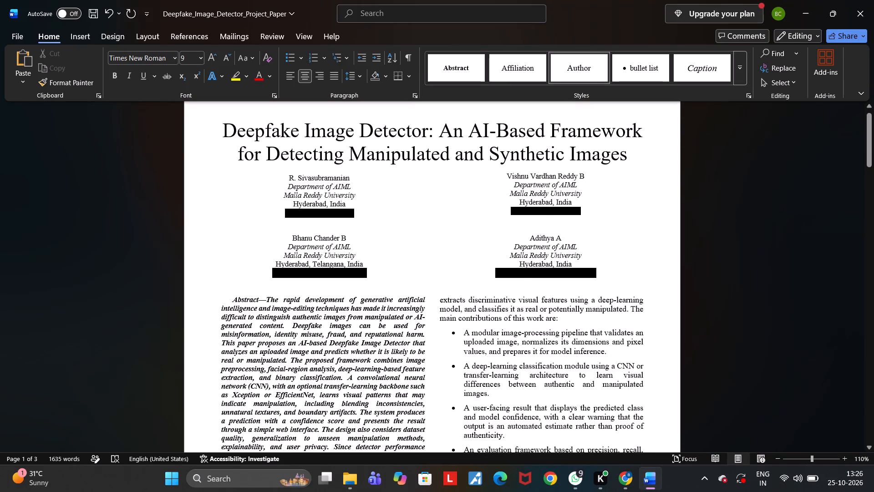
pyautogui.click(553, 238)
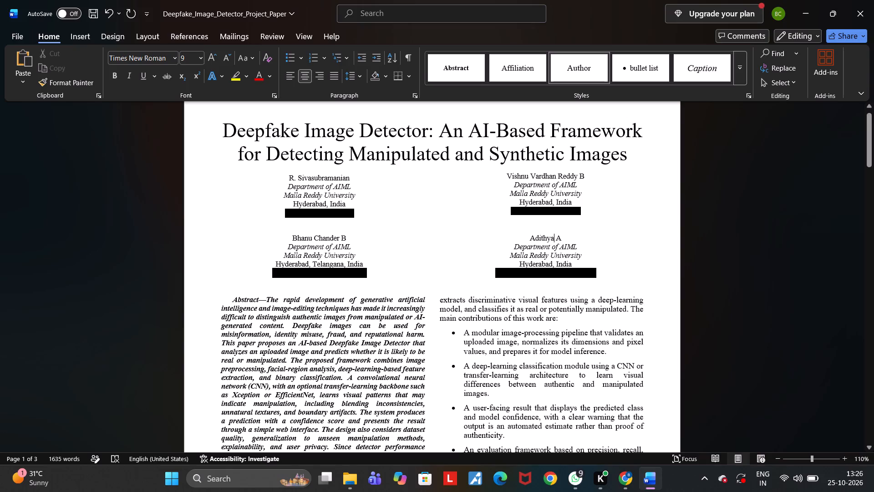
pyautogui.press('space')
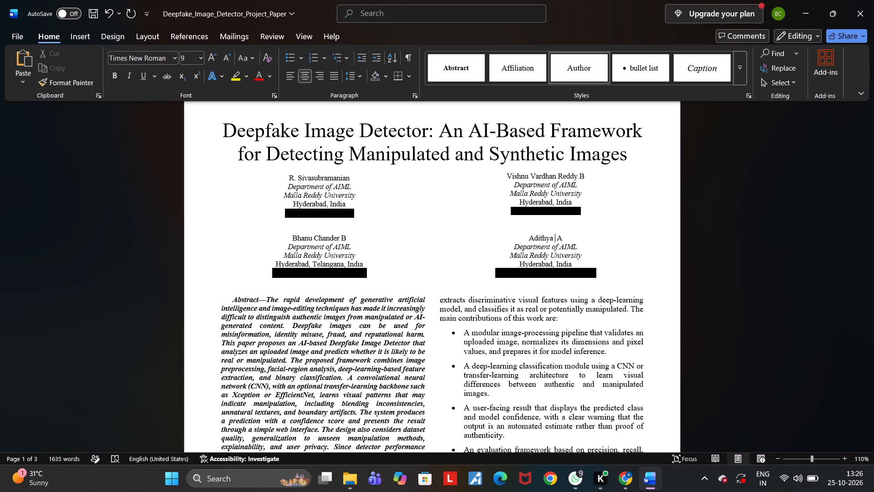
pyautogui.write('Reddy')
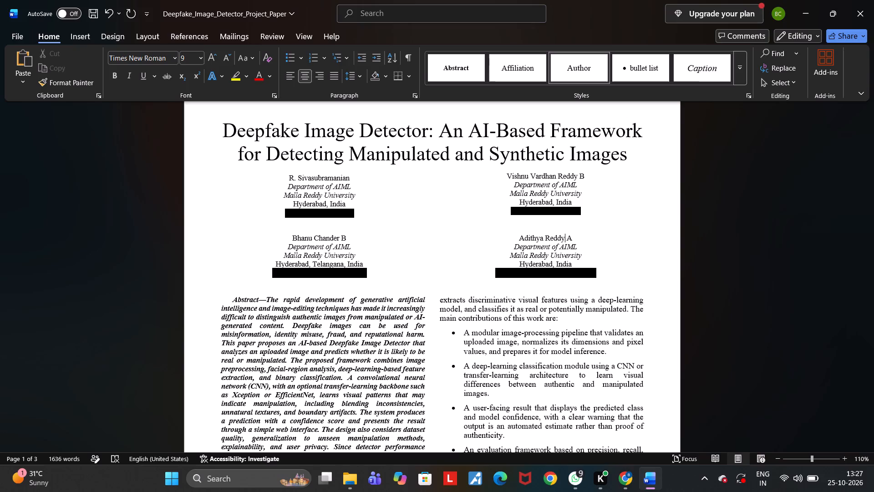
# Review the layout and content of the whole paper, from the literature survey through the proposed system, evaluation, conclusion and references.
pyautogui.scroll(-8, 503, 133)
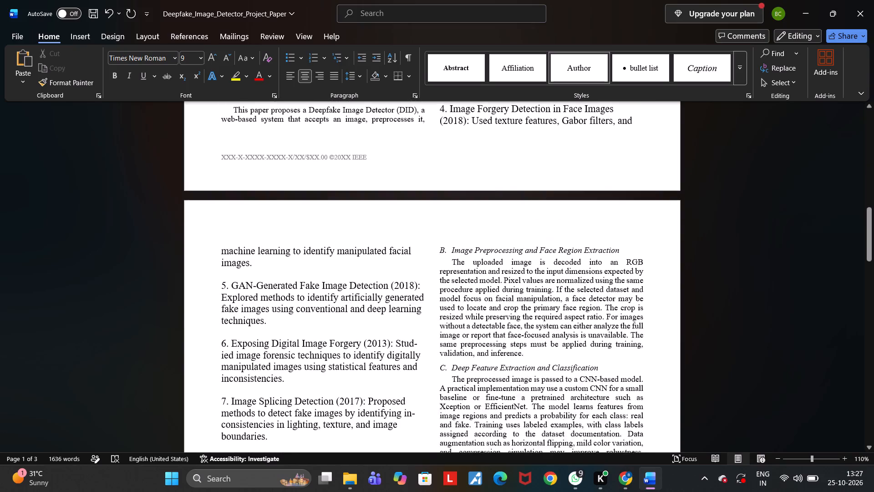
pyautogui.scroll(-2, 503, 133)
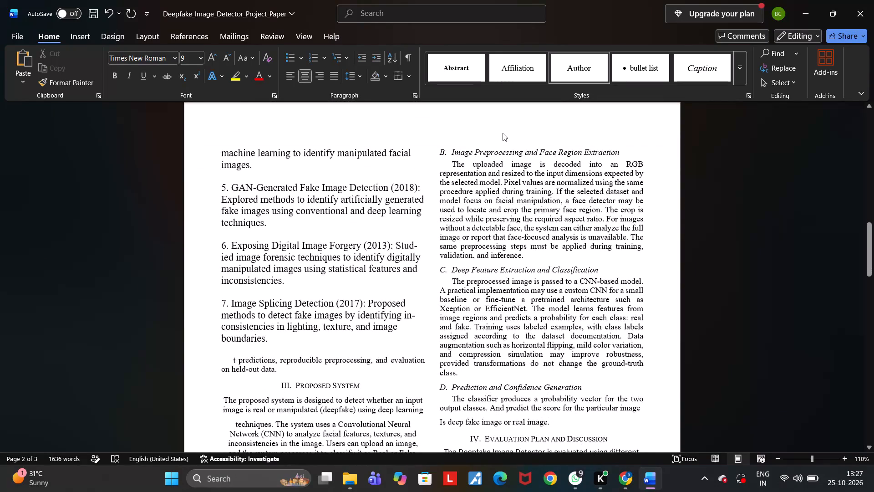
pyautogui.scroll(2, 503, 133)
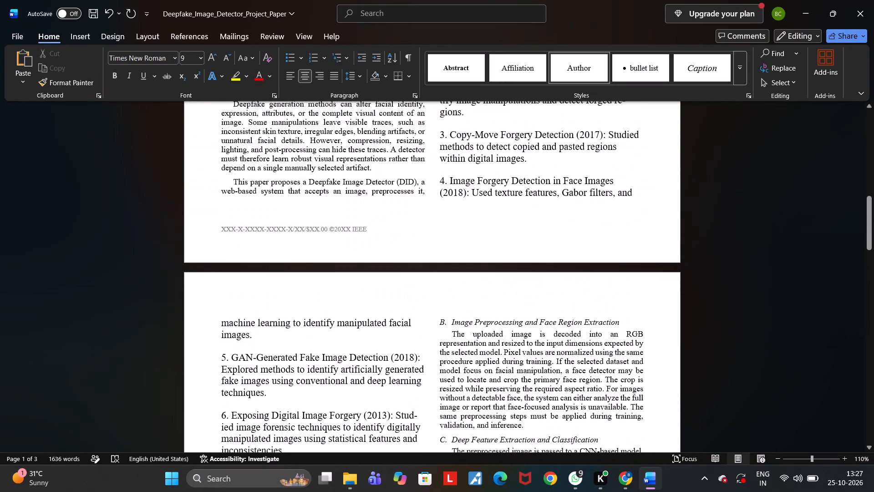
pyautogui.hscroll(2, 503, 133)
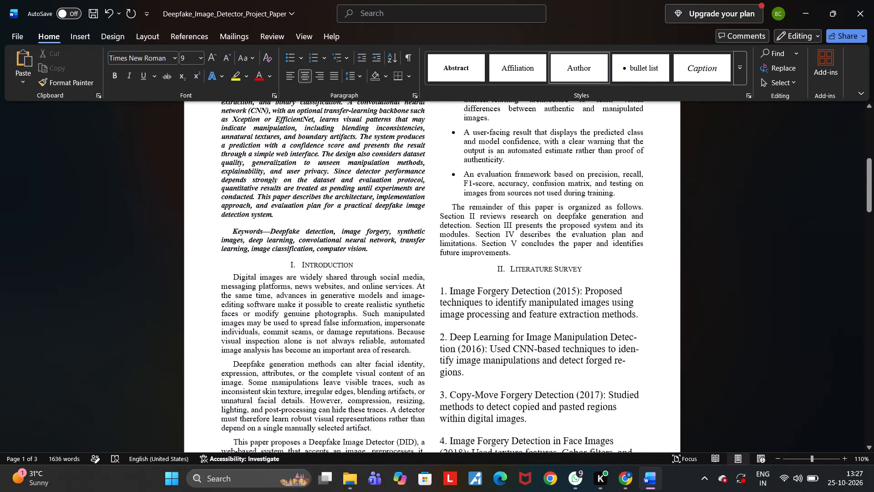
pyautogui.hscroll(1, 503, 133)
pyautogui.scroll(-3, 503, 133)
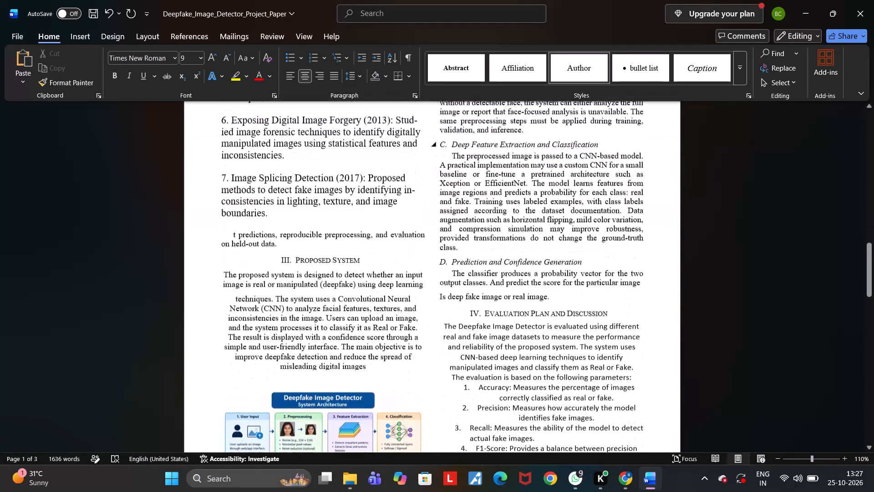
pyautogui.scroll(-2, 503, 133)
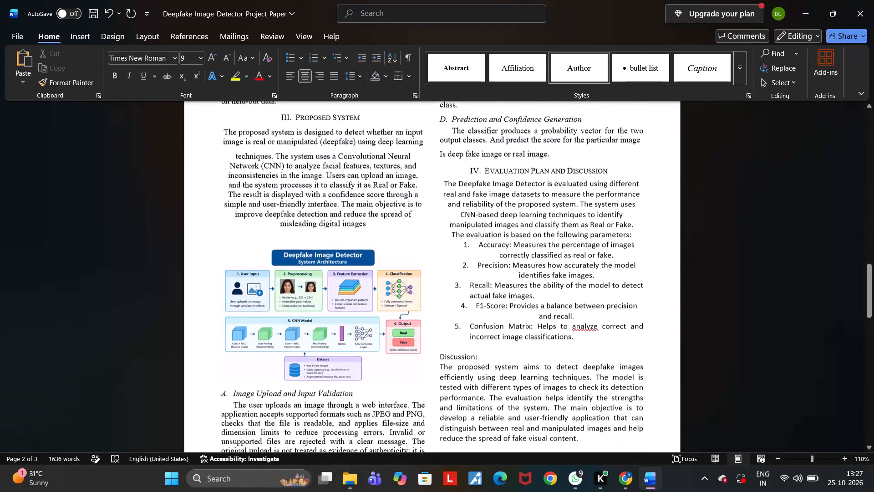
pyautogui.scroll(-5, 503, 133)
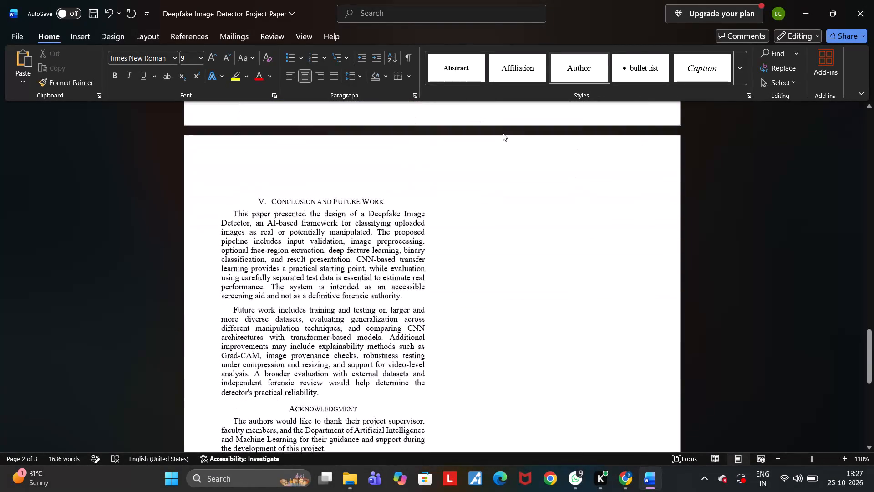
pyautogui.scroll(-4, 503, 133)
pyautogui.scroll(2, 503, 133)
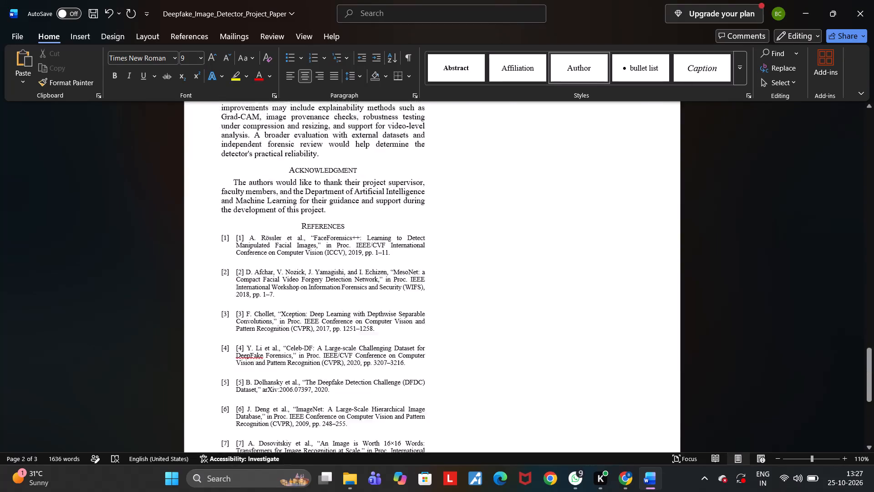
pyautogui.scroll(8, 503, 133)
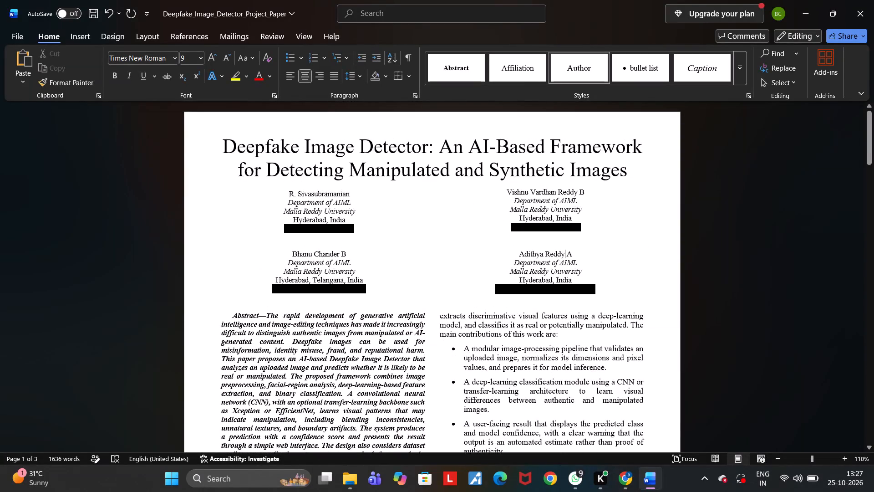
# Place the text cursor at the end of the second author's e-mail line.
pyautogui.click(586, 225)
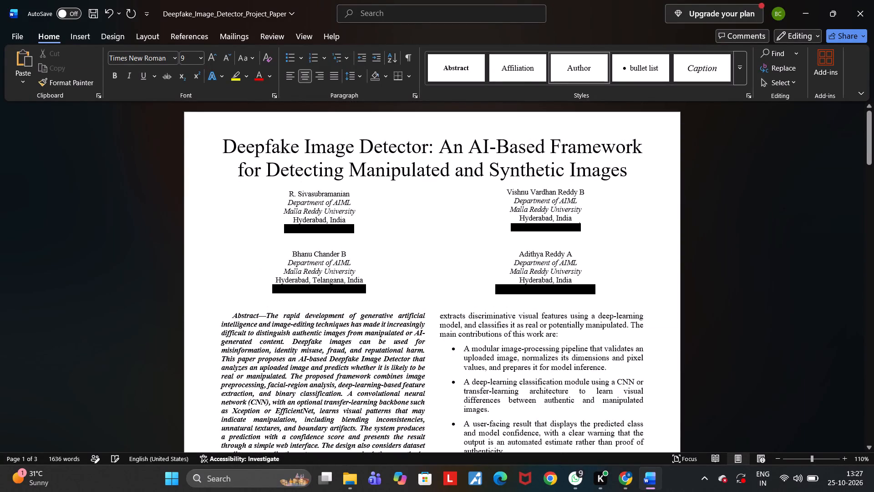
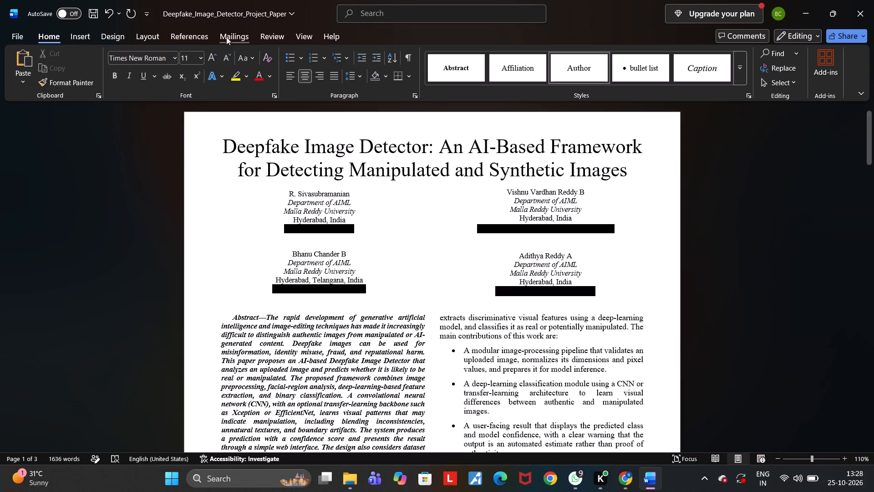
# Set the font at the text cursor, at the end of the second author's e-mail line, to Calibri (Body).
pyautogui.click(173, 59)
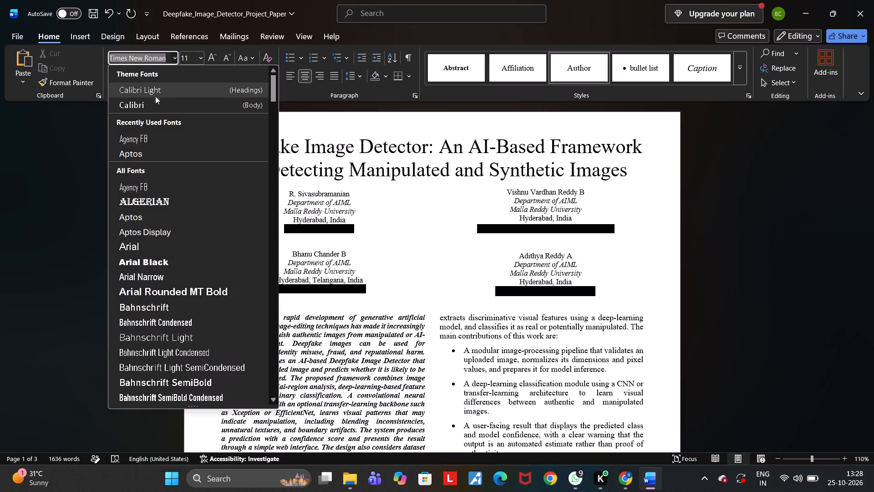
pyautogui.click(152, 102)
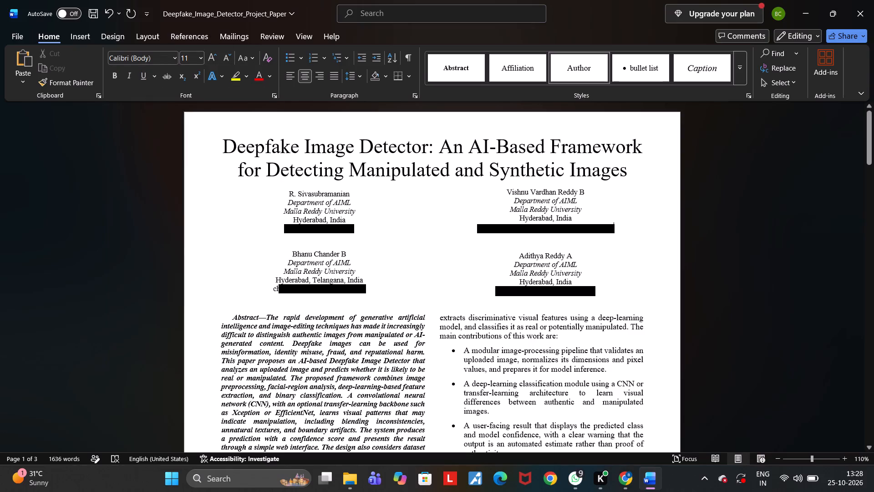
# Copy and delete the second author's e-mail address, set the font there to Calibri (Body), and paste the address back.
pyautogui.moveTo(616, 227); pyautogui.dragTo(503, 234)
pyautogui.moveTo(503, 234); pyautogui.dragTo(475, 231)
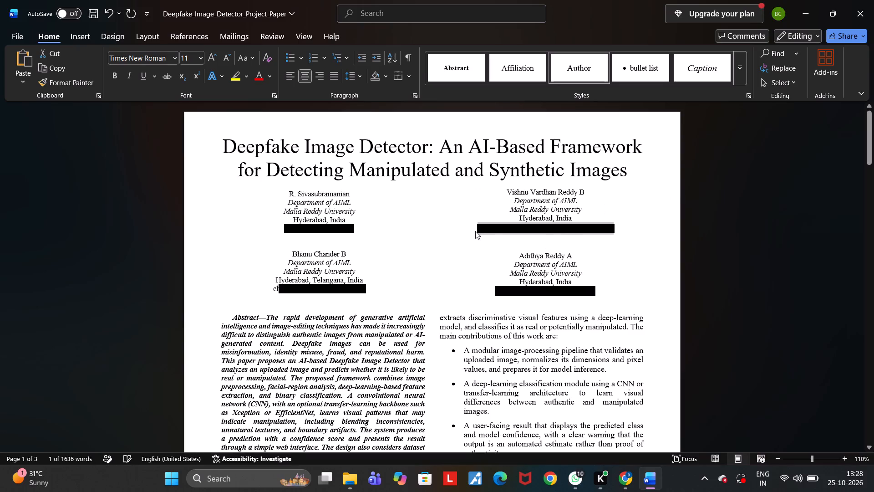
pyautogui.hotkey('ctrl', 'c')
pyautogui.press('BackSpace')
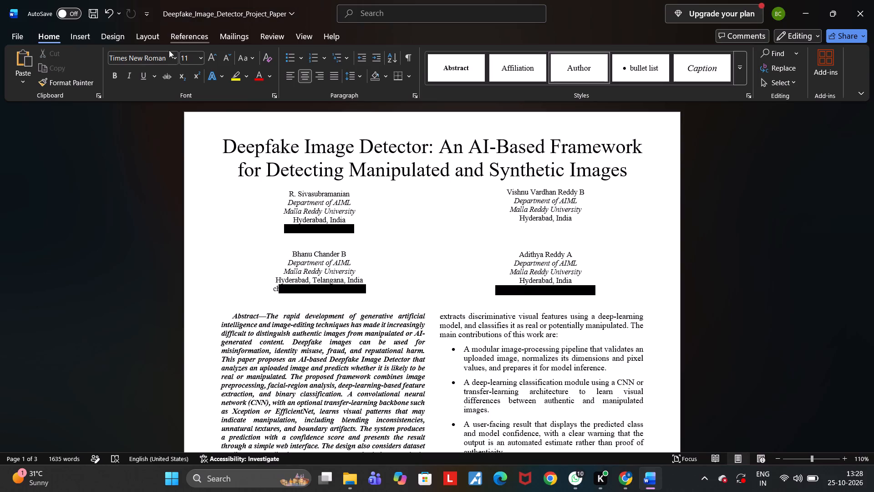
pyautogui.click(168, 54)
pyautogui.click(168, 54)
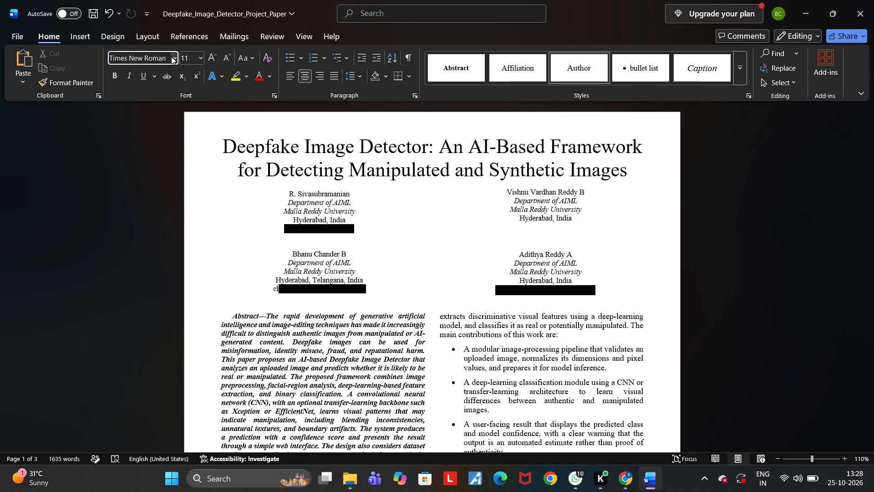
pyautogui.click(171, 56)
pyautogui.click(155, 102)
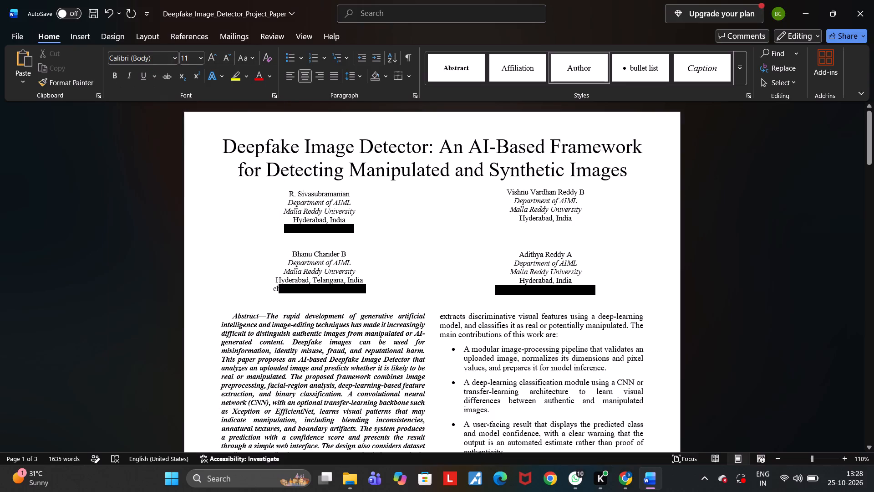
pyautogui.hotkey('ctrl', 'v')
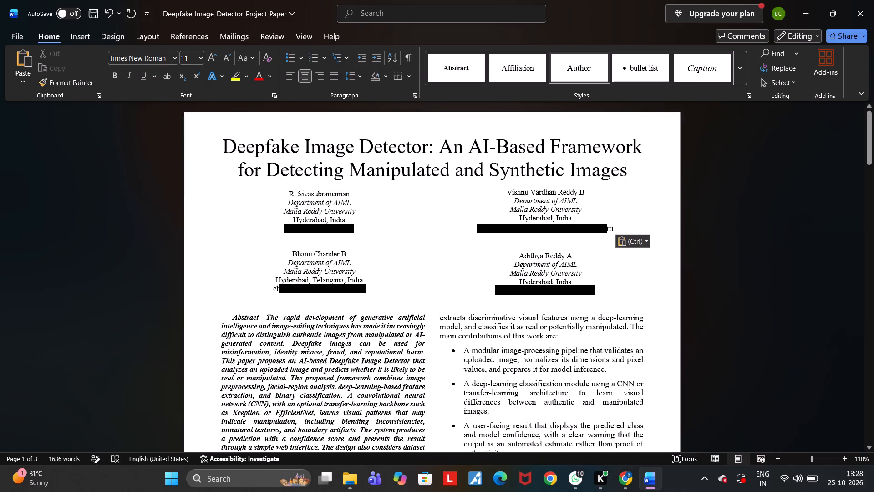
# Save a copy of the paper in the Downloads folder as a Word document named Deepfake_Image_Detector_Project_Paper-1.
pyautogui.scroll(-12, 267, 278)
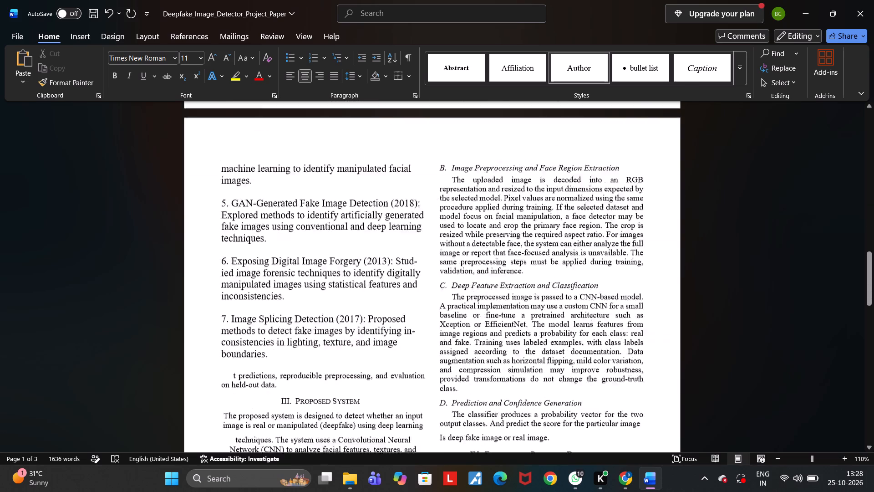
pyautogui.scroll(-13, 267, 278)
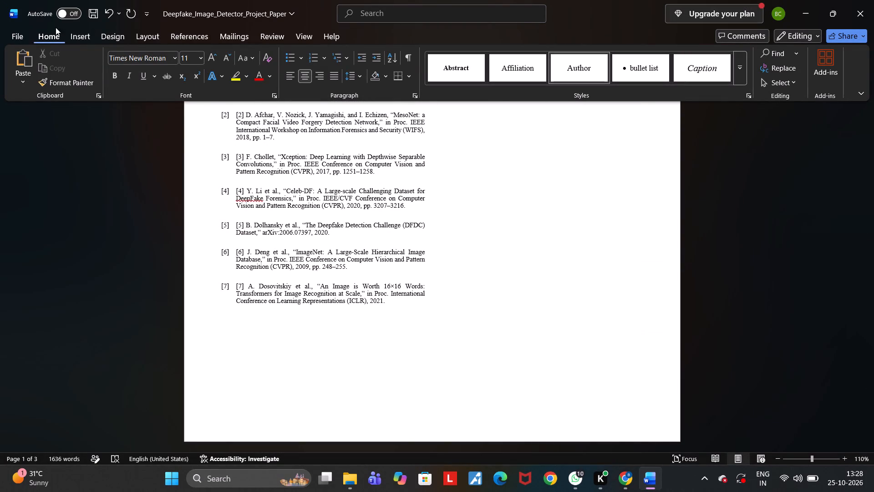
pyautogui.click(20, 38)
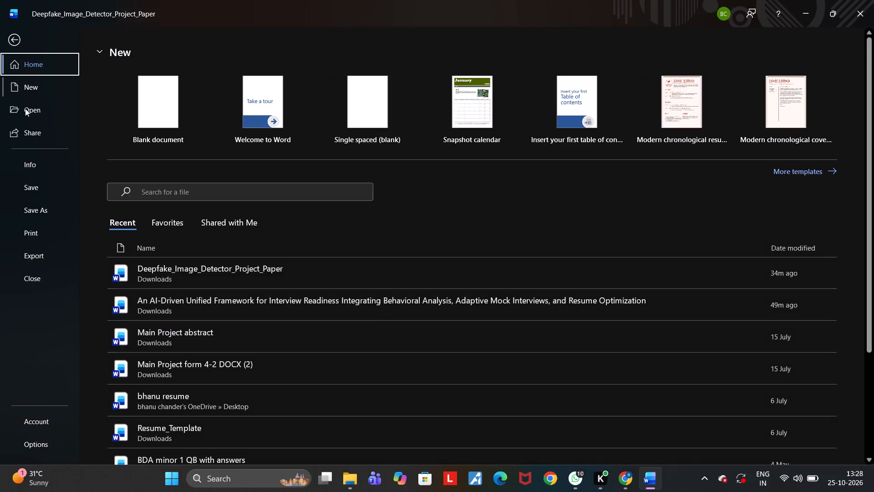
pyautogui.click(41, 211)
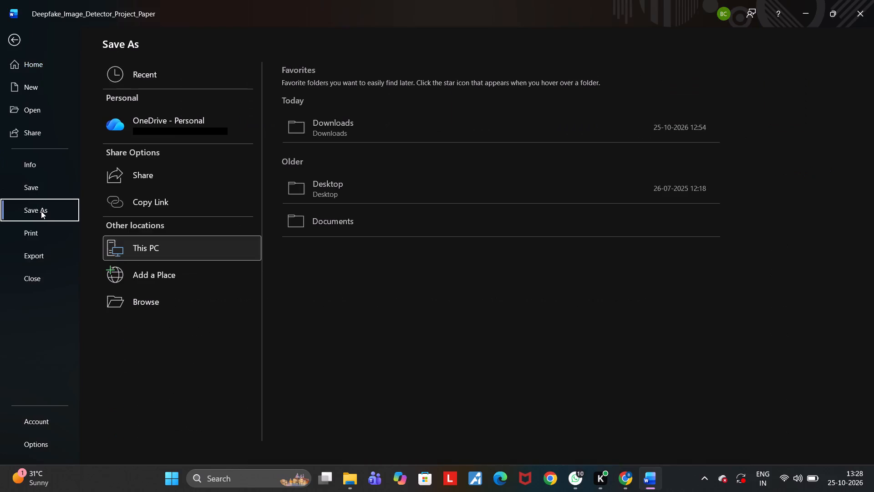
pyautogui.click(334, 118)
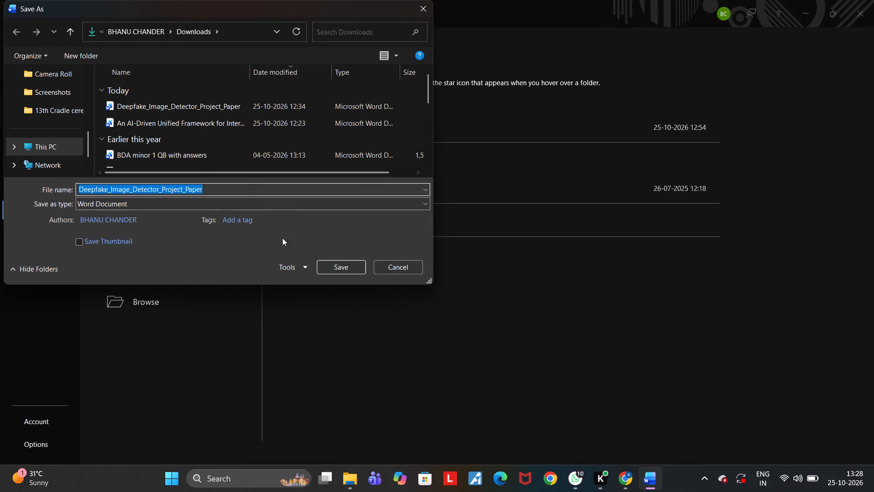
pyautogui.click(239, 192)
pyautogui.click(239, 192)
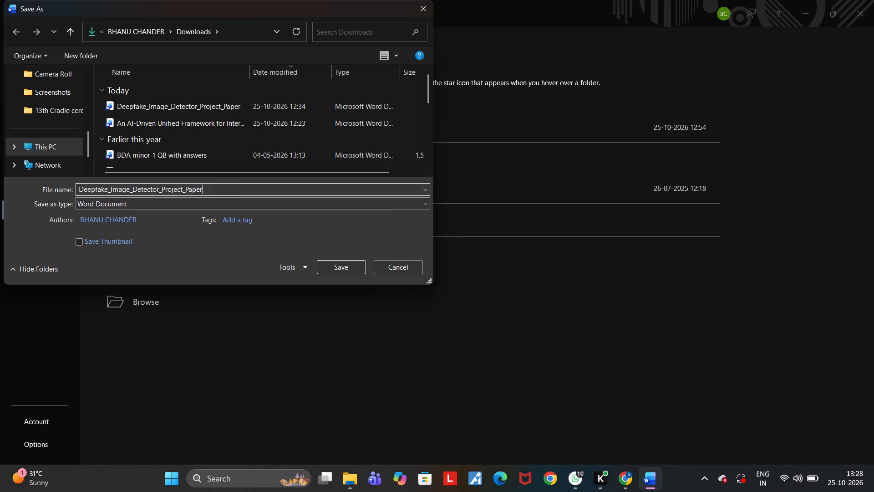
pyautogui.write('-2')
pyautogui.press('BackSpace')
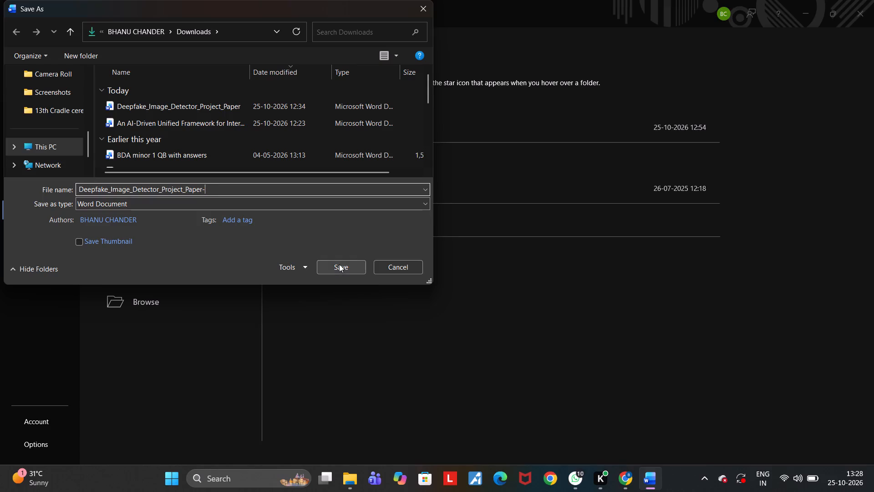
pyautogui.press('1')
pyautogui.click(344, 266)
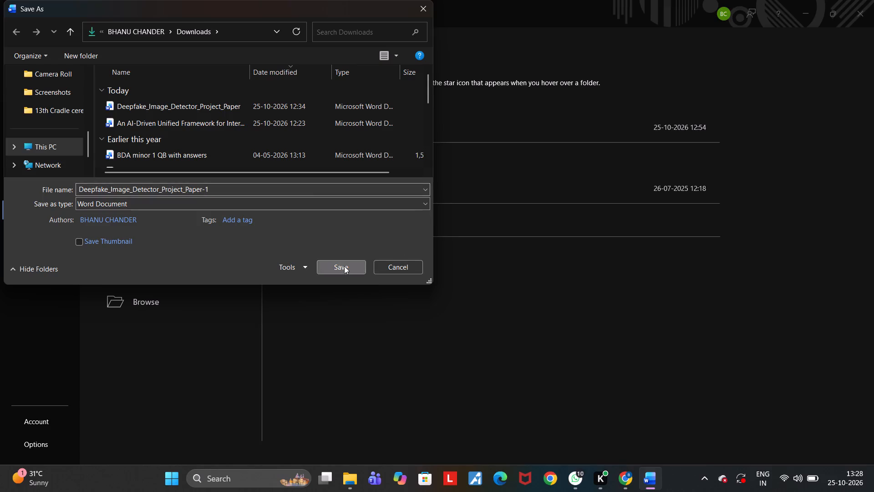
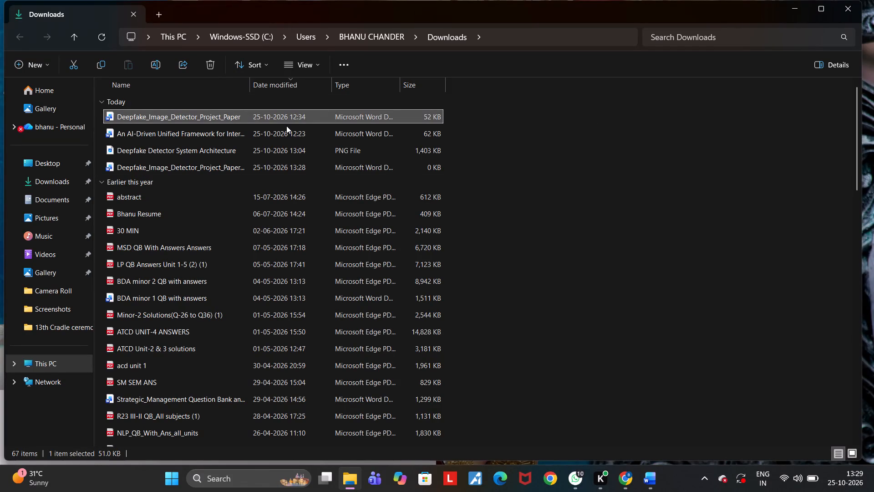
# Open the original Deepfake_Image_Detector_Project_Paper document from the Downloads folder, view its first page, and close it.
pyautogui.click(254, 168)
pyautogui.doubleClick(250, 119)
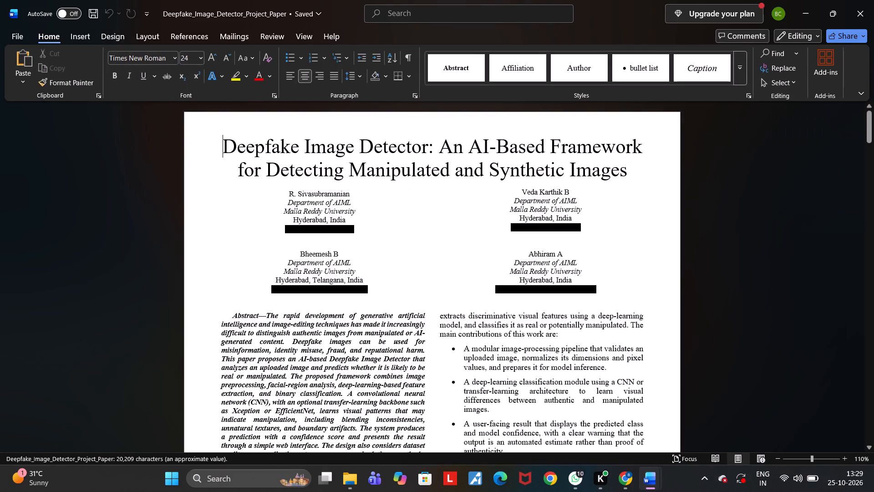
pyautogui.click(855, 6)
# Place the text cursor at the end of the first author's name in the Deepfake_Image_Detector_Project_Paper-1 copy.
pyautogui.scroll(7, 445, 302)
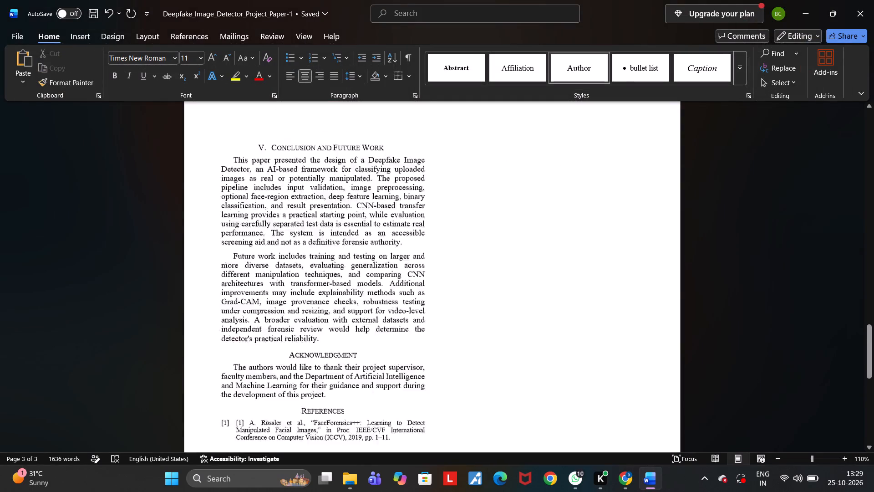
pyautogui.scroll(20, 445, 302)
pyautogui.scroll(2, 445, 302)
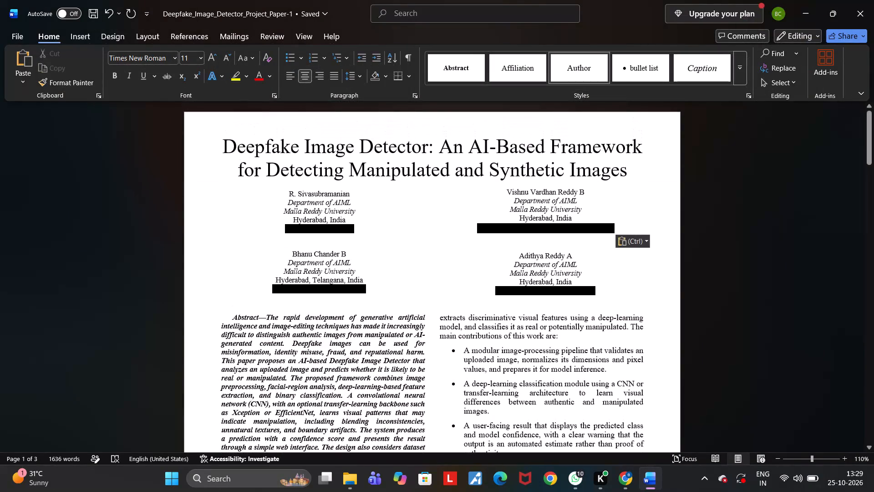
pyautogui.click(352, 195)
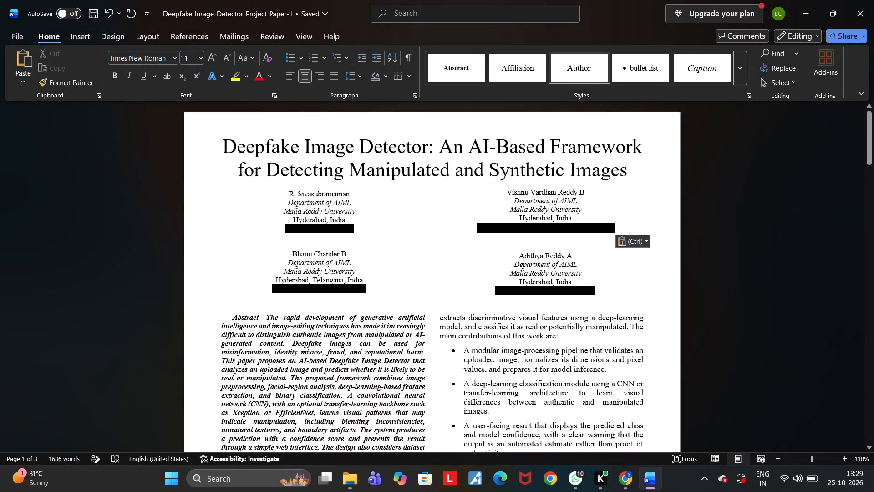
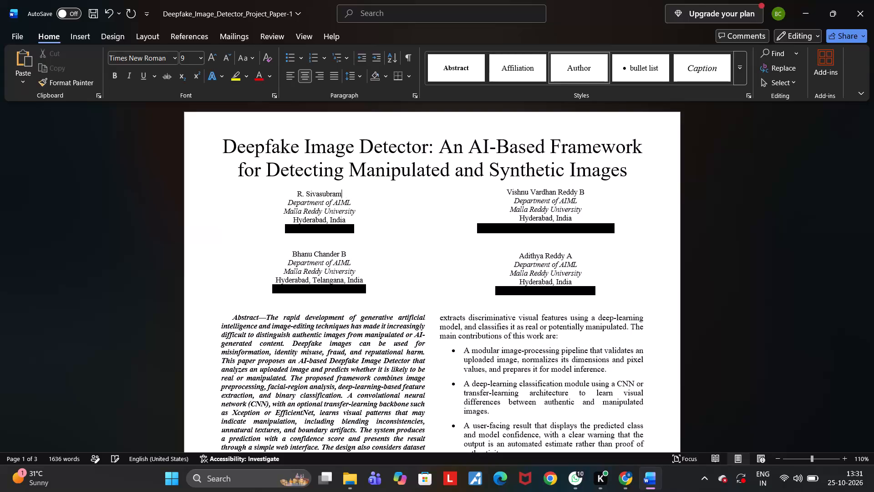
# Delete the first author's name above the Department of AIML line in the author block.
pyautogui.press('BackSpace')
pyautogui.press('BackSpace')
pyautogui.press('BackSpace')
pyautogui.press('BackSpace')
pyautogui.press('BackSpace')
pyautogui.press('BackSpace')
pyautogui.press('BackSpace')
pyautogui.press('BackSpace')
pyautogui.press('BackSpace')
pyautogui.press('BackSpace')
pyautogui.press('BackSpace')
pyautogui.press('BackSpace')
pyautogui.press('BackSpace')
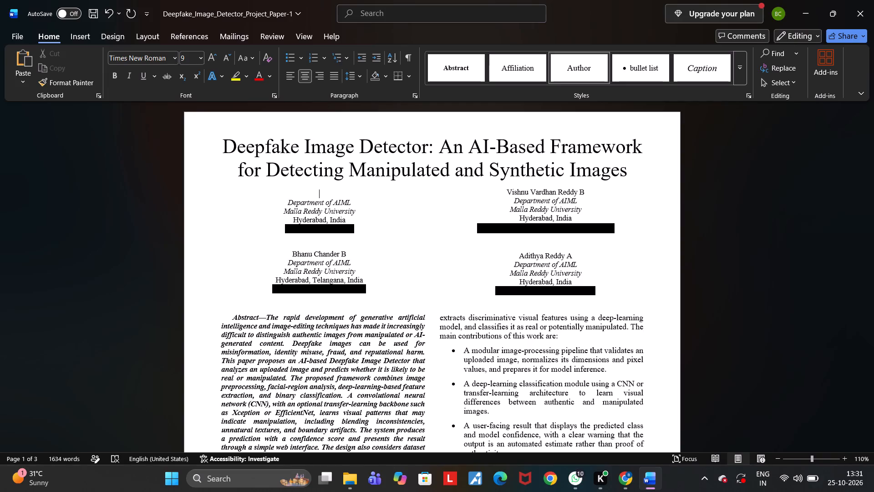
# Enter the replacement first author's name with the title "Dr." and an initial, keeping spaces between title, initial and name.
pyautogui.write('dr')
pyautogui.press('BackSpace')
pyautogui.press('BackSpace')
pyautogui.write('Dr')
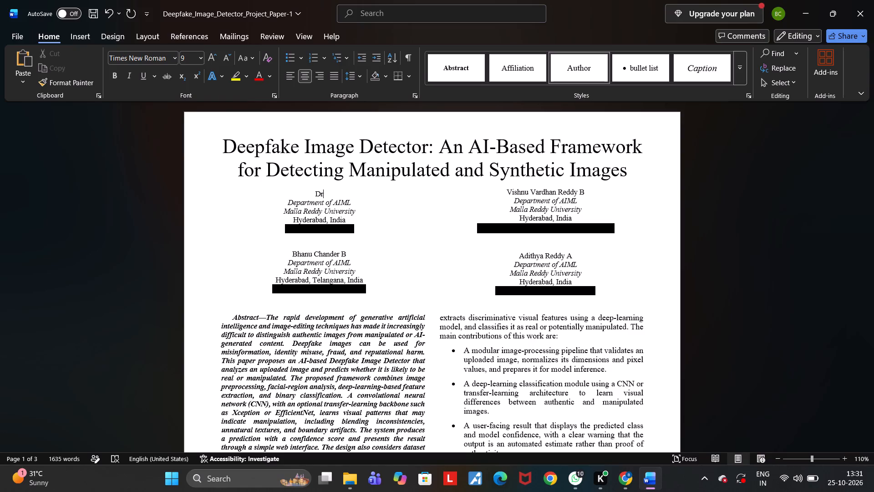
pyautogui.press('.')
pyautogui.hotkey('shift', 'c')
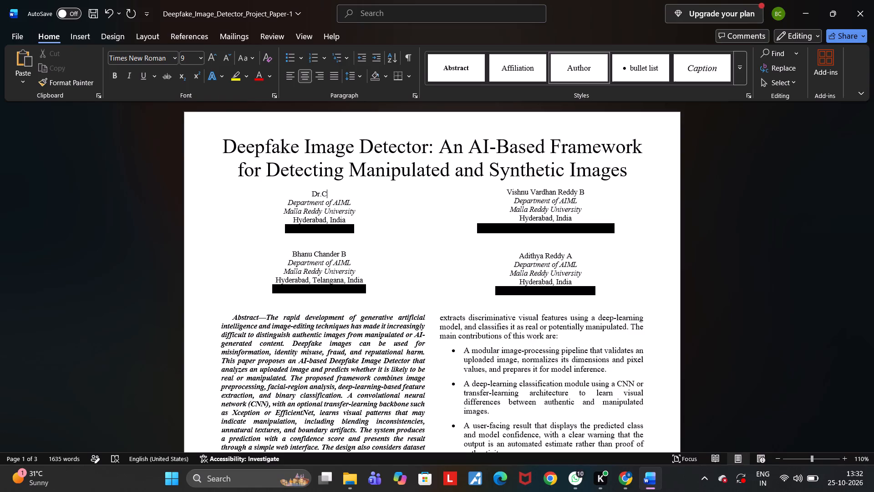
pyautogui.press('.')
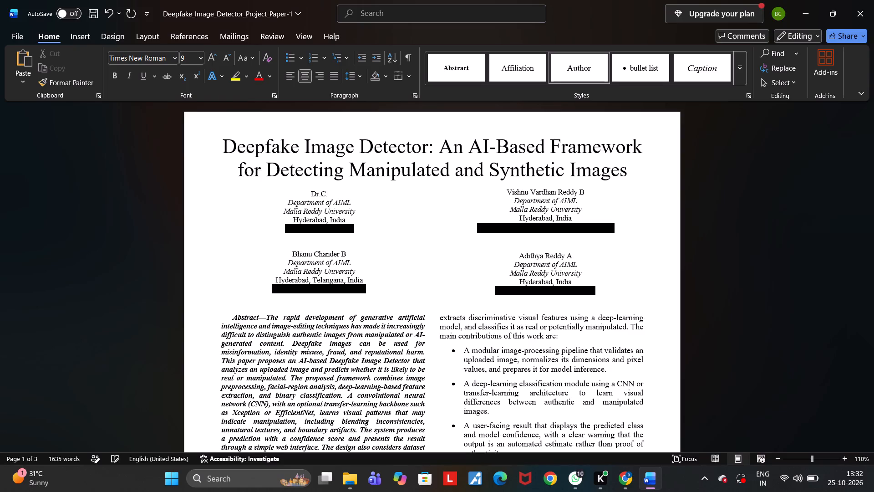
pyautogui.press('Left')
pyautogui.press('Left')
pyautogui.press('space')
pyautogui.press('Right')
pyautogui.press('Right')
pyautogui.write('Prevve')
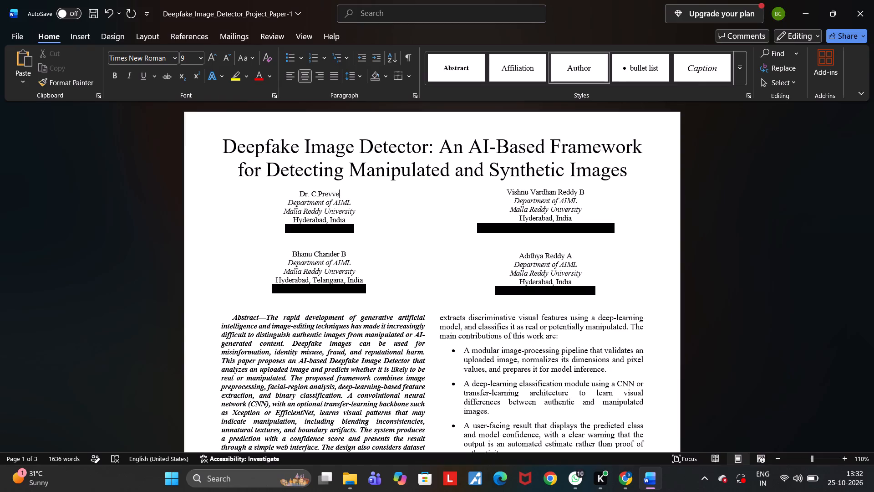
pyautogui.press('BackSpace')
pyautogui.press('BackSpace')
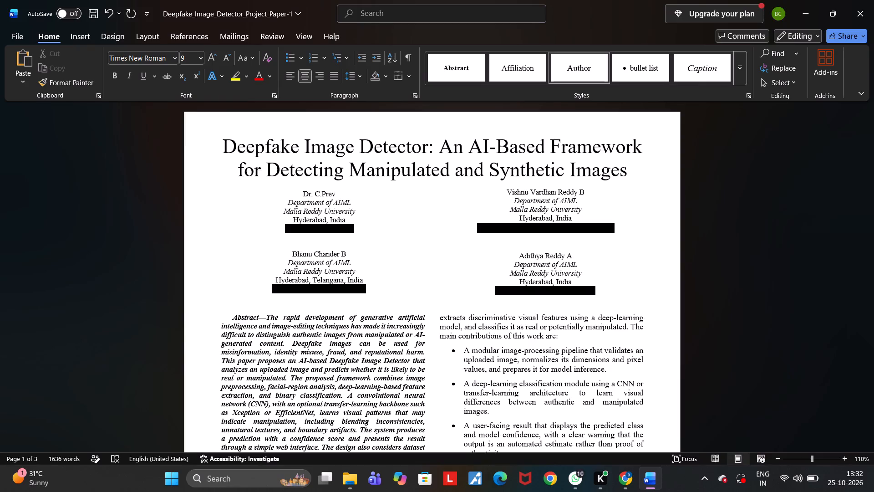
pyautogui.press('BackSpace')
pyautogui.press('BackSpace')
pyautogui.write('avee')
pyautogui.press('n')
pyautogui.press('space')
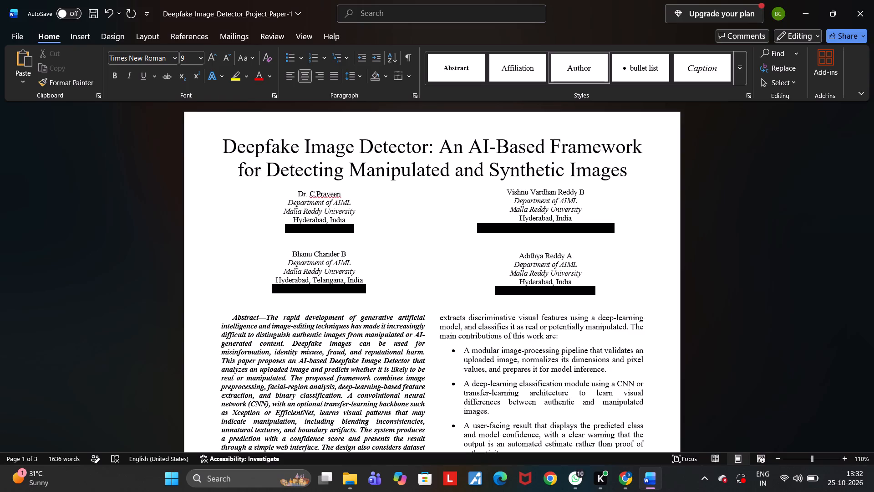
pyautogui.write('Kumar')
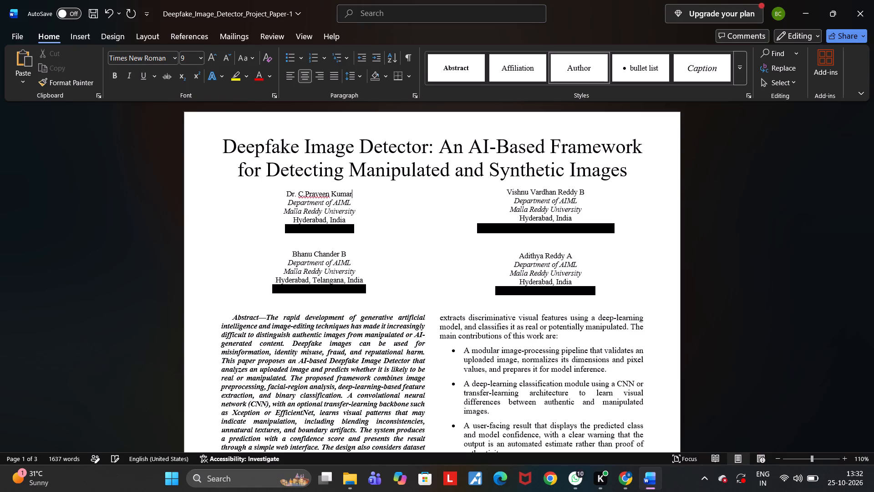
pyautogui.click(305, 196)
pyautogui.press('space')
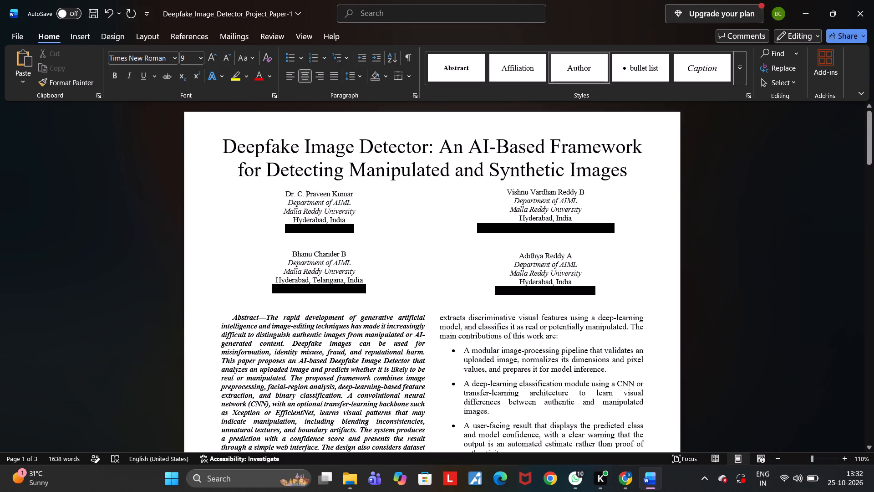
# Delete the first author's contact line below "Hyderabad, India".
pyautogui.click(360, 232)
pyautogui.press('BackSpace')
pyautogui.press('BackSpace')
pyautogui.press('BackSpace')
pyautogui.press('BackSpace')
pyautogui.press('BackSpace')
pyautogui.press('BackSpace')
pyautogui.press('BackSpace')
pyautogui.press('BackSpace')
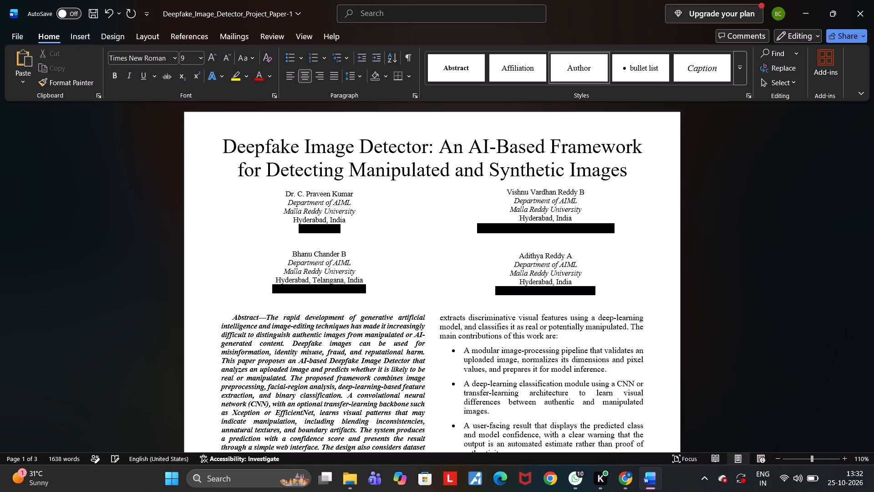
pyautogui.press('BackSpace')
pyautogui.press('BackSpace')
pyautogui.press('BackSpace')
pyautogui.press('BackSpace')
pyautogui.press('BackSpace')
pyautogui.press('BackSpace')
pyautogui.press('BackSpace')
pyautogui.press('BackSpace')
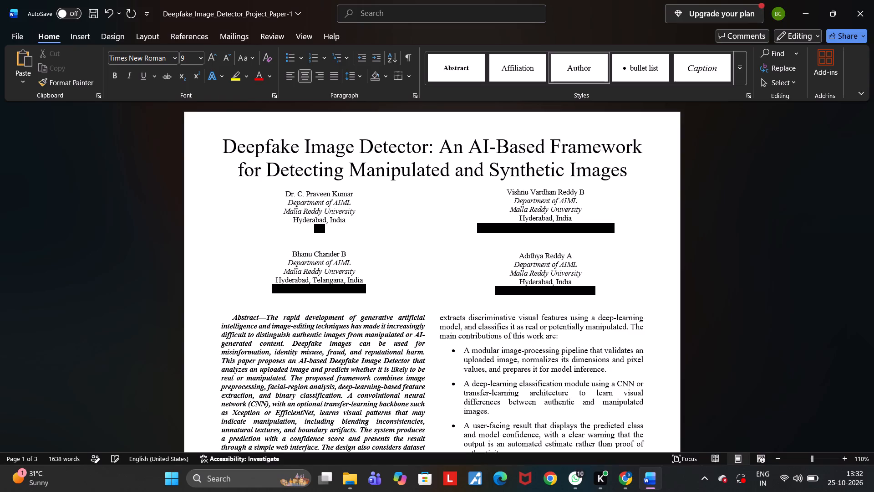
pyautogui.press('BackSpace')
pyautogui.press('BackSpace')
pyautogui.press('BackSpace')
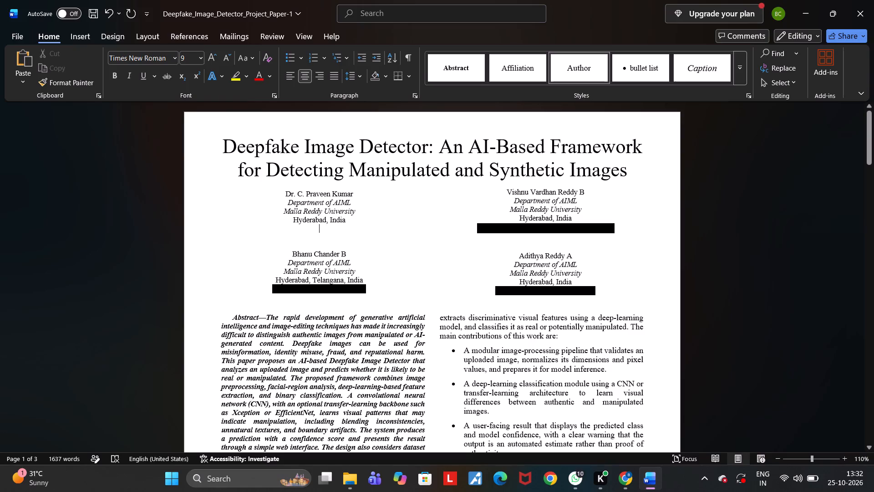
# Save the changes to Deepfake_Image_Detector_Project_Paper-1 under its existing name.
pyautogui.click(18, 32)
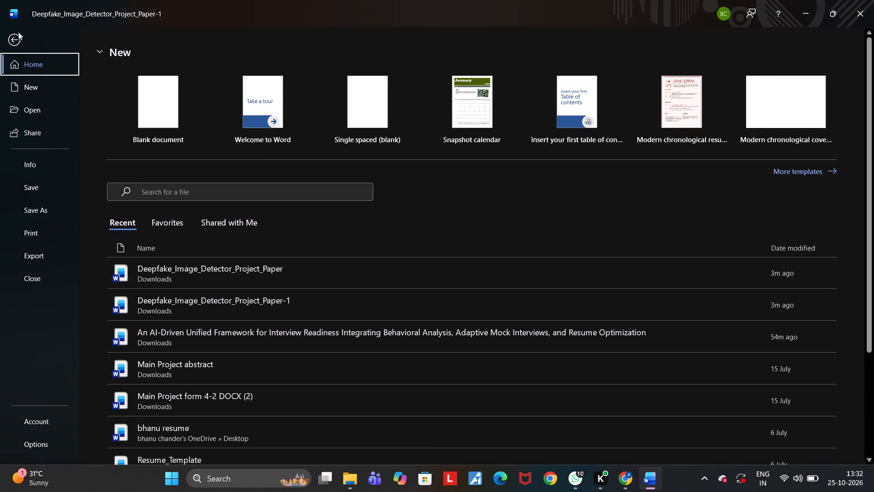
pyautogui.click(36, 211)
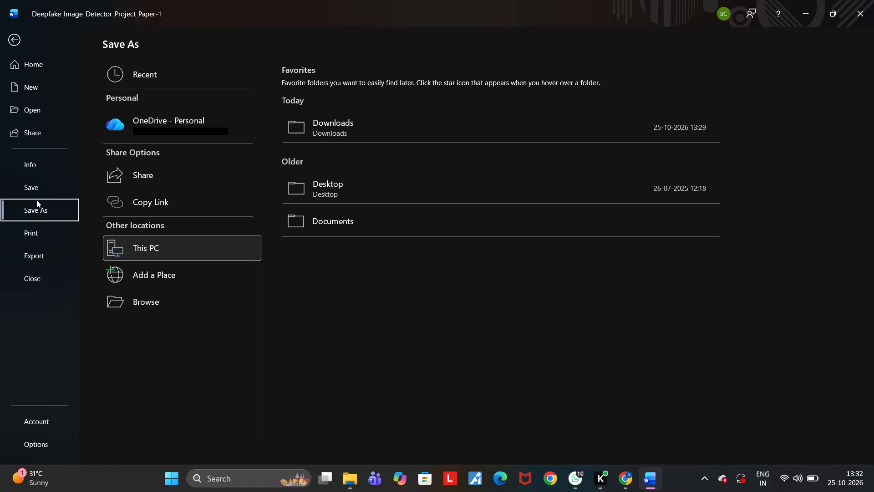
pyautogui.click(39, 186)
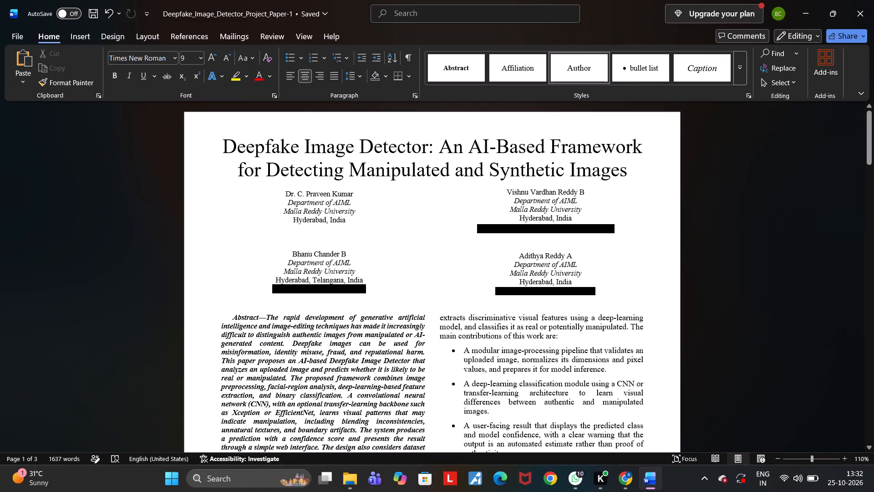
# Bring up Deepfake_Image_Detector_Project_Paper-1 from the Downloads folder, view its first page, and close the document.
pyautogui.click(356, 470)
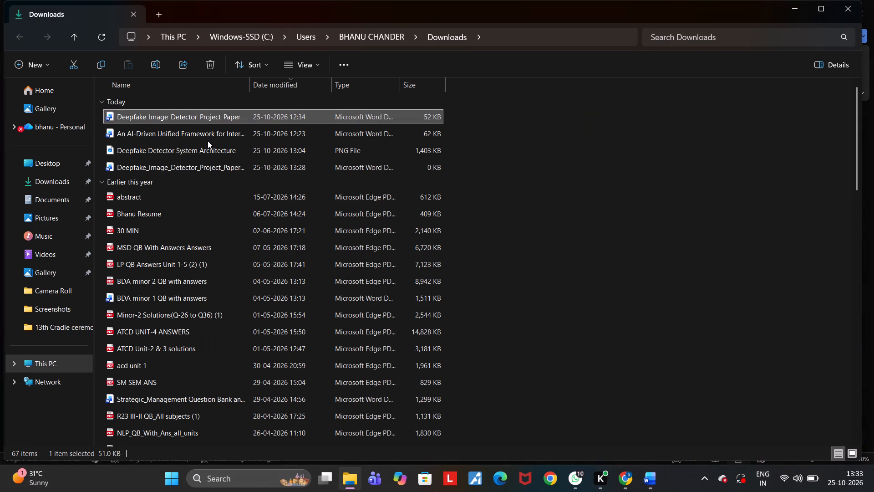
pyautogui.doubleClick(214, 168)
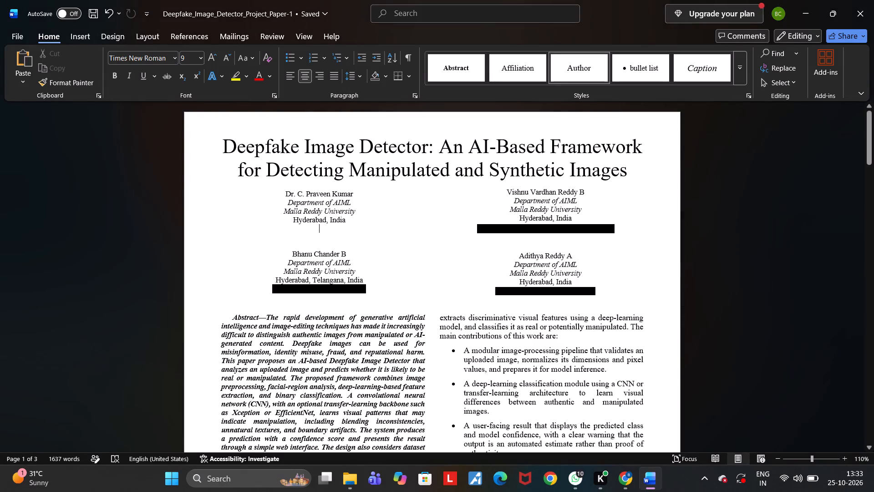
pyautogui.hscroll(2, 518, 223)
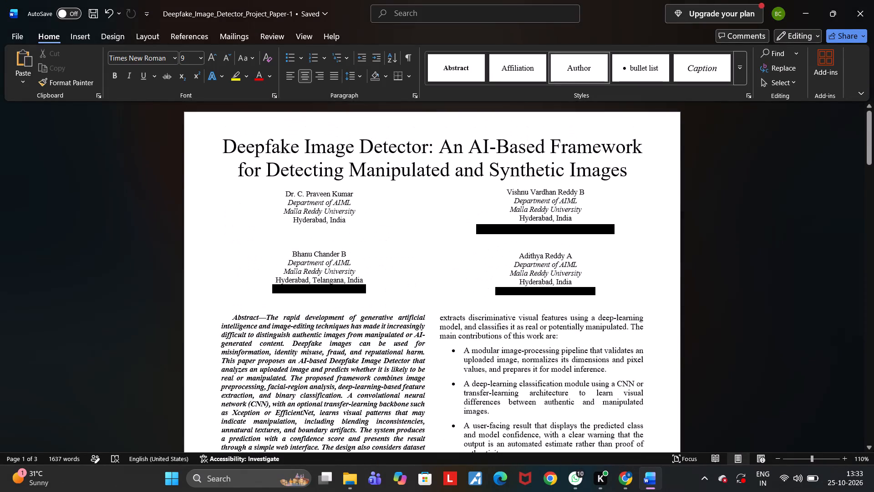
pyautogui.click(849, 0)
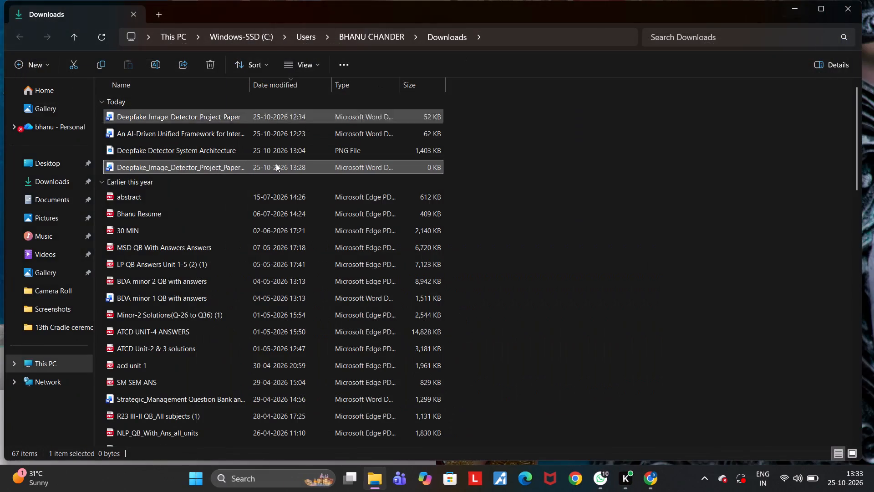
# Reopen the Deepfake_Image_Detector_Project_Paper-1 document from the Downloads folder.
pyautogui.doubleClick(261, 166)
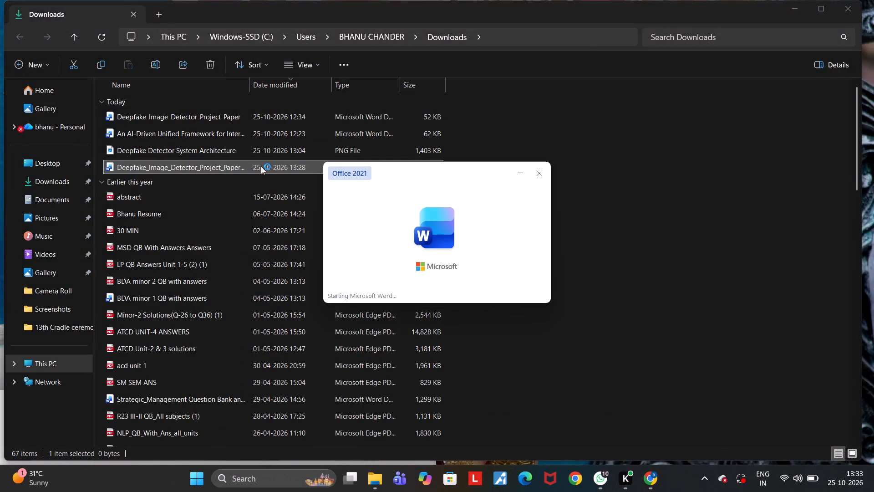
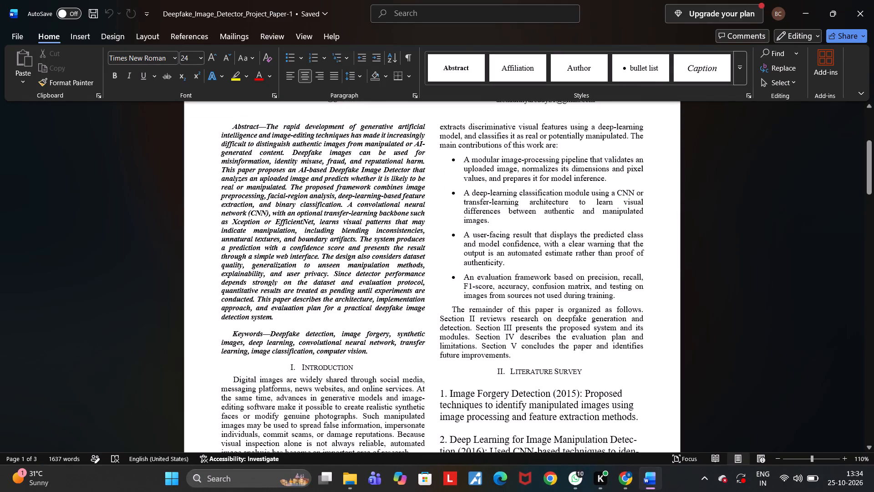
# Review the reopened paper's body from the abstract through the Conclusion, checking the layout of the Proposed System and Evaluation sections.
pyautogui.scroll(-4, 312, 168)
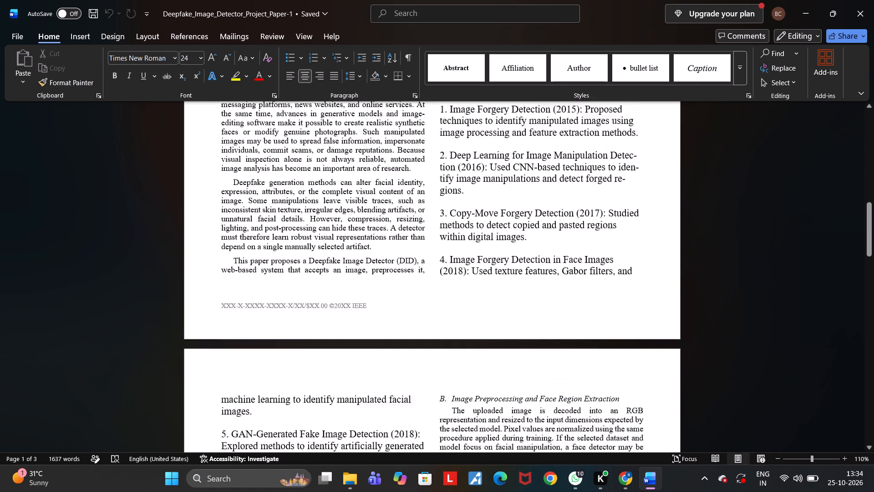
pyautogui.scroll(-3, 312, 168)
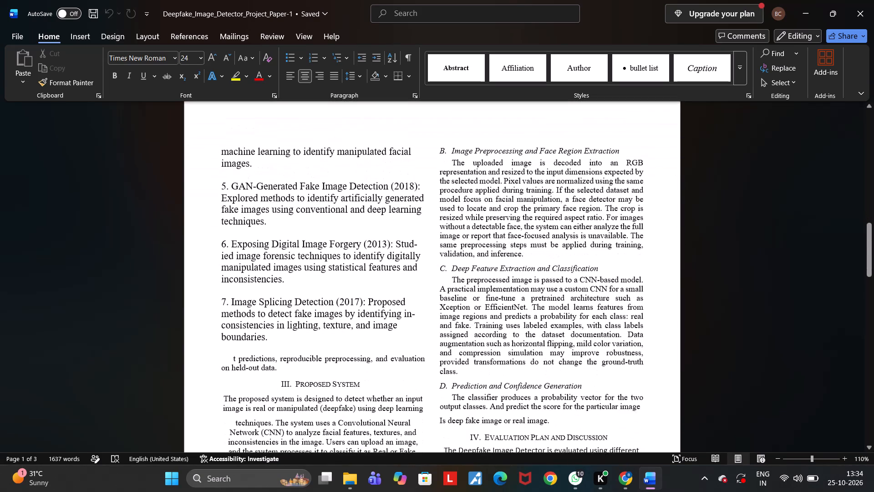
pyautogui.scroll(-1, 312, 168)
pyautogui.scroll(2, 312, 168)
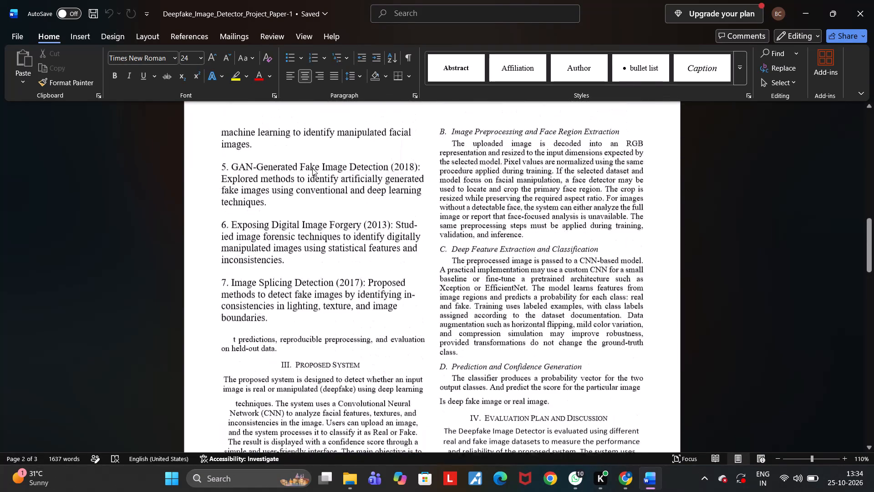
pyautogui.scroll(1, 312, 168)
pyautogui.scroll(-5, 312, 168)
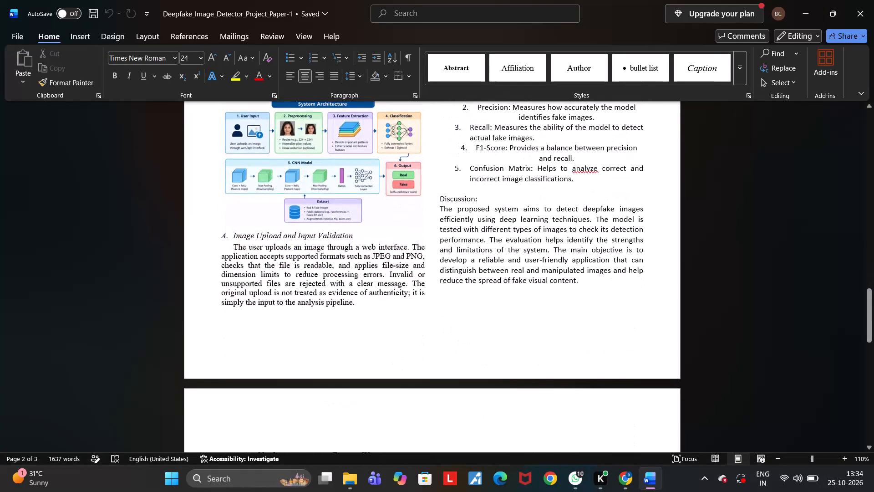
pyautogui.scroll(3, 312, 168)
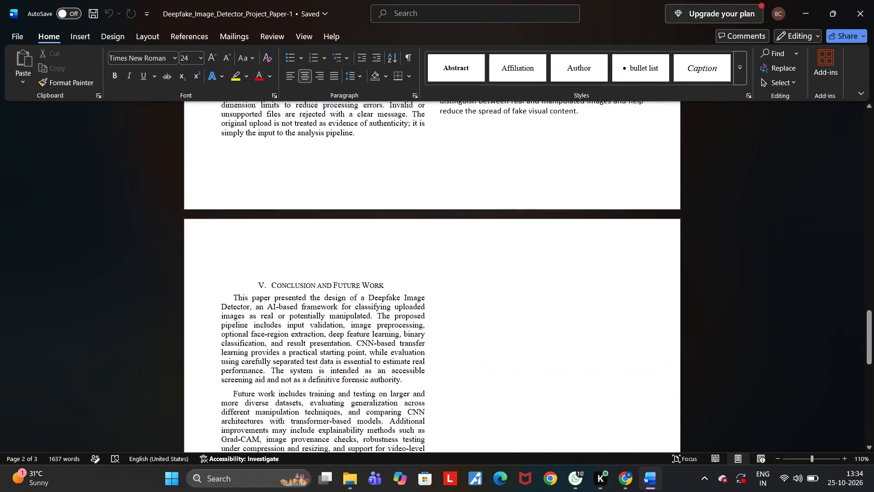
pyautogui.scroll(3, 312, 168)
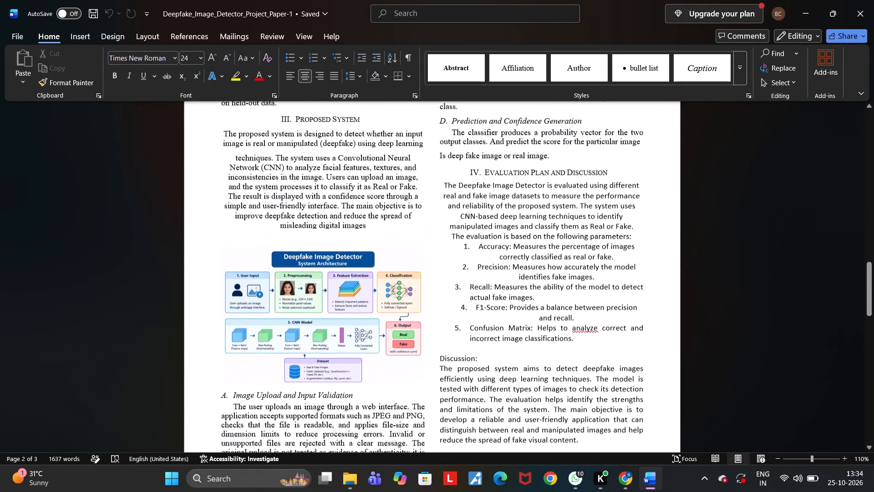
pyautogui.scroll(1, 312, 168)
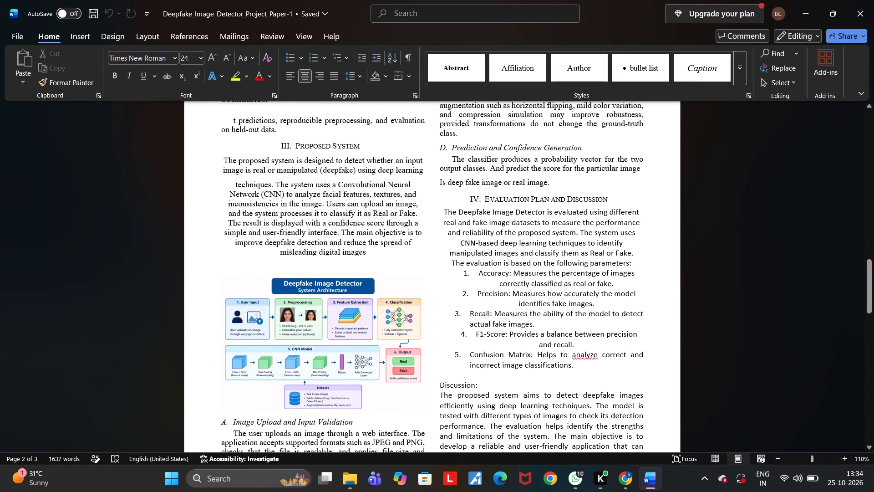
# Insert a blank line before "The evaluation is based on the following parameters:" in Section IV.
pyautogui.click(640, 252)
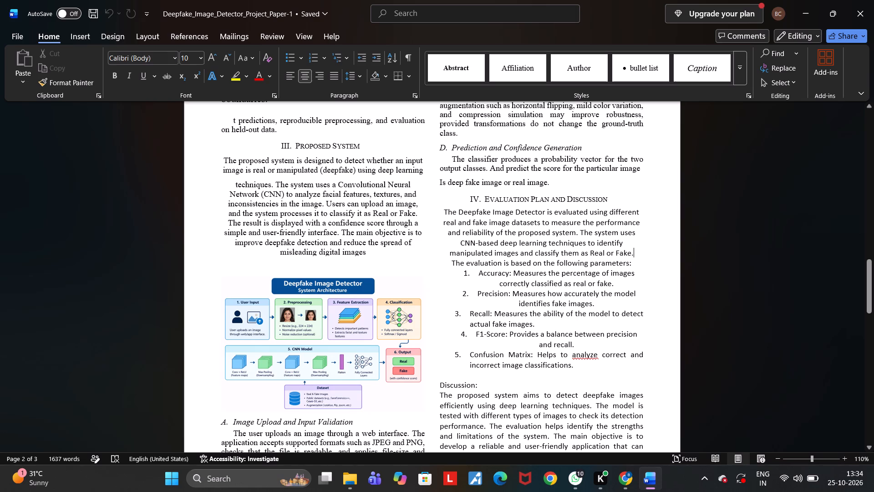
pyautogui.press('Return')
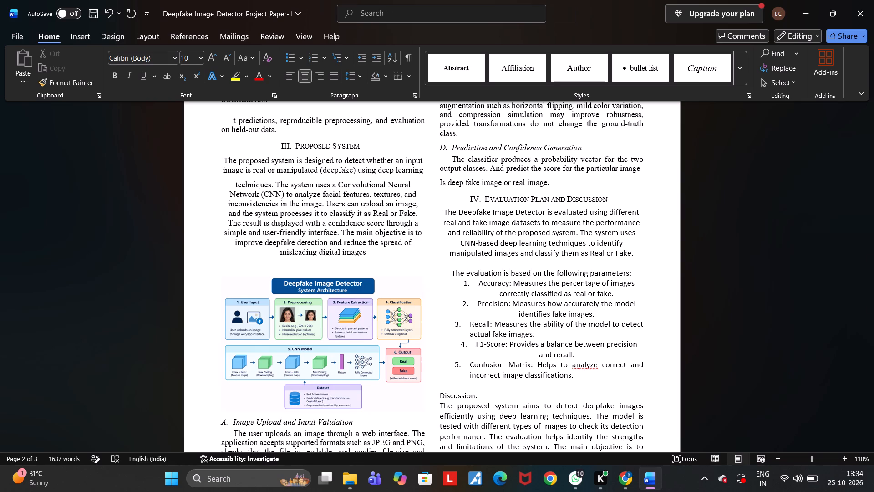
# Replace the automatic list number of the Accuracy item with a plain-text "1." directly before the word.
pyautogui.click(475, 280)
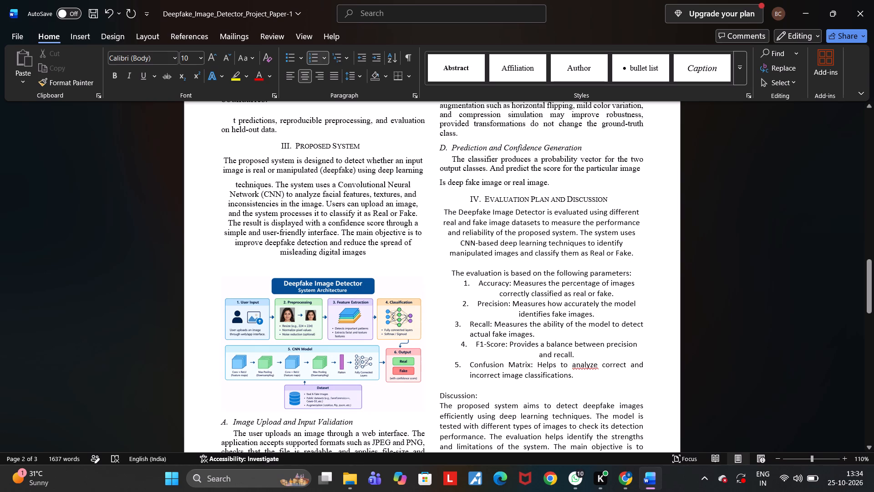
pyautogui.press('BackSpace')
pyautogui.press('1')
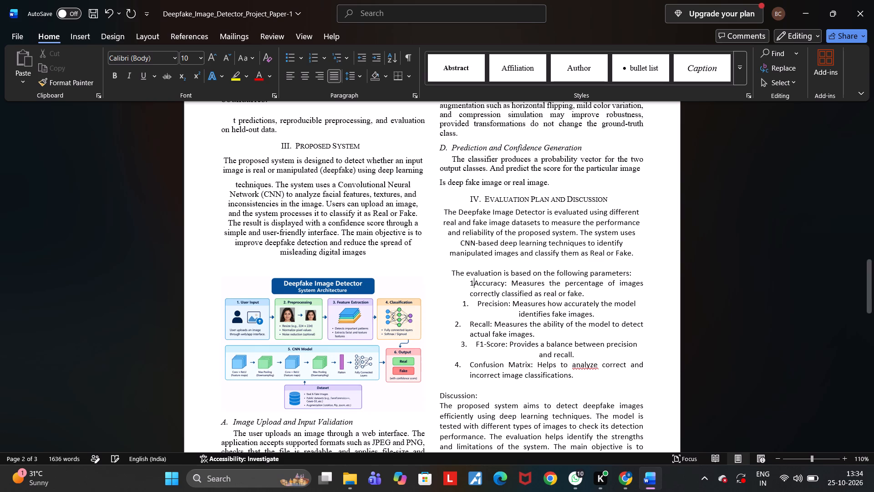
pyautogui.press('.')
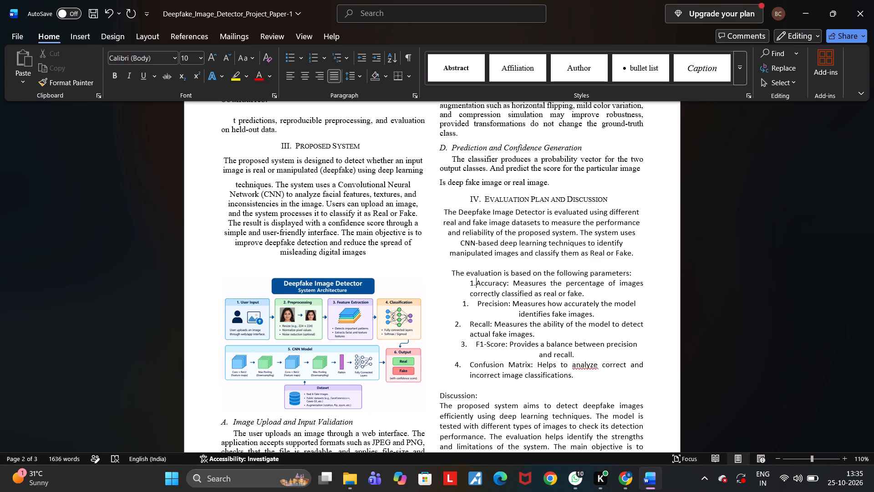
pyautogui.press('space')
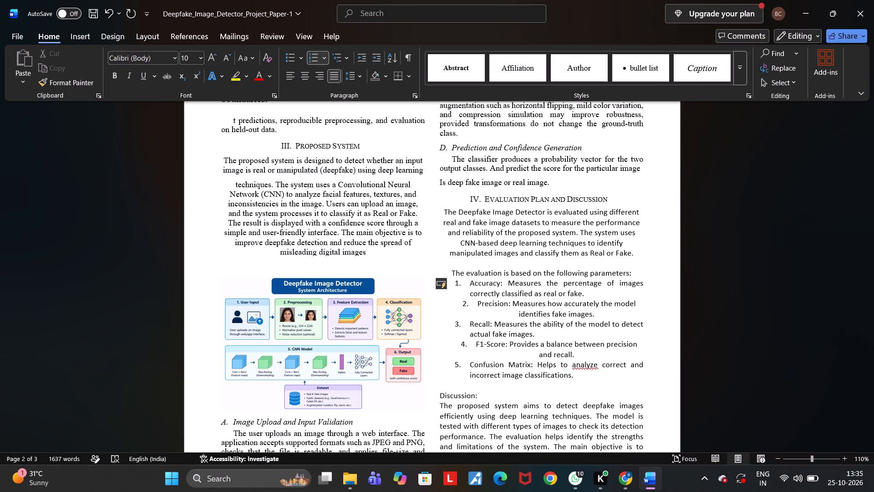
pyautogui.press('BackSpace')
pyautogui.write('1.')
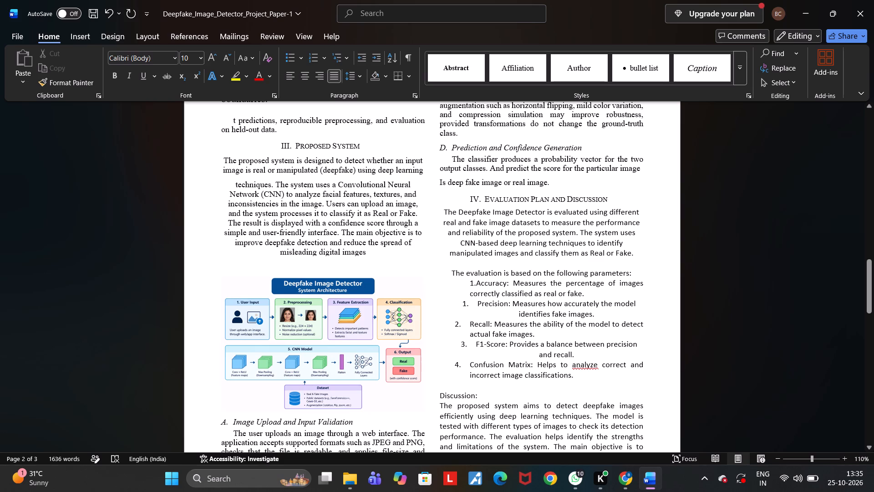
# Replace the automatic numbers of the Precision and Recall items with plain-text "2." and "3.".
pyautogui.click(474, 303)
pyautogui.press('Right')
pyautogui.press('Left')
pyautogui.press('BackSpace')
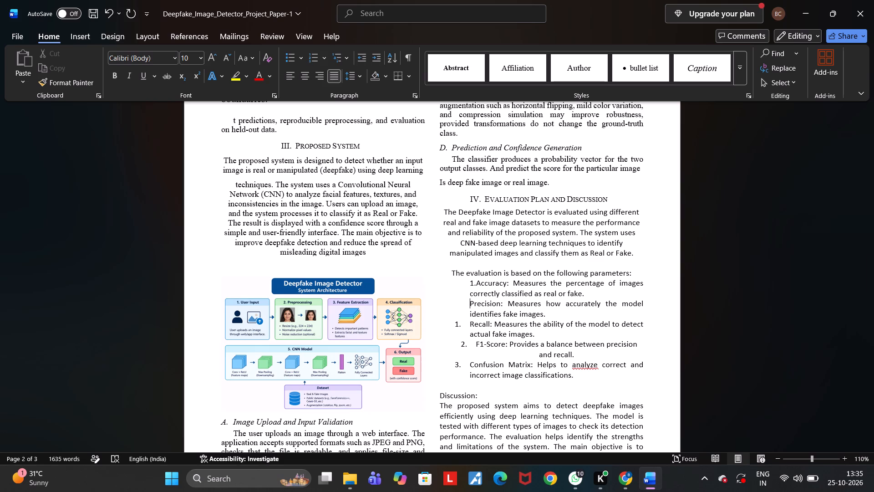
pyautogui.write('2.')
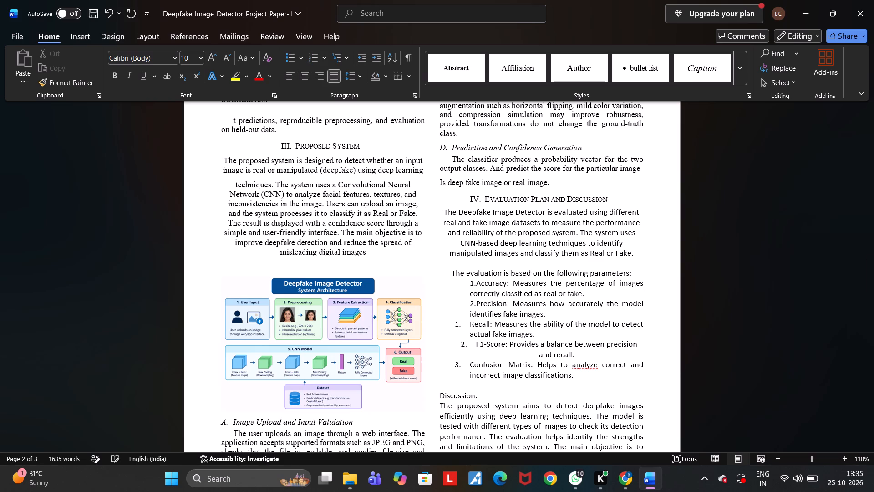
pyautogui.click(467, 325)
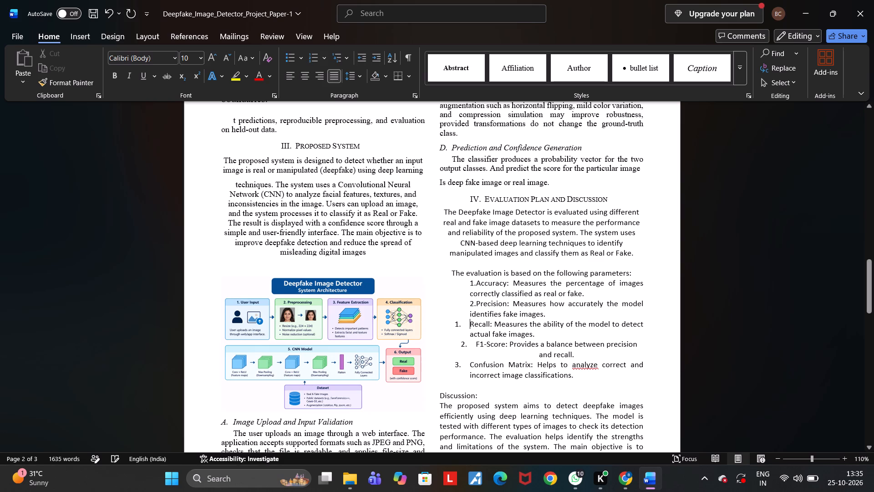
pyautogui.press('BackSpace')
pyautogui.write('3.')
# Replace the automatic numbers of the F1-Score and Confusion Matrix items with plain-text "4." and "5.".
pyautogui.press('Down')
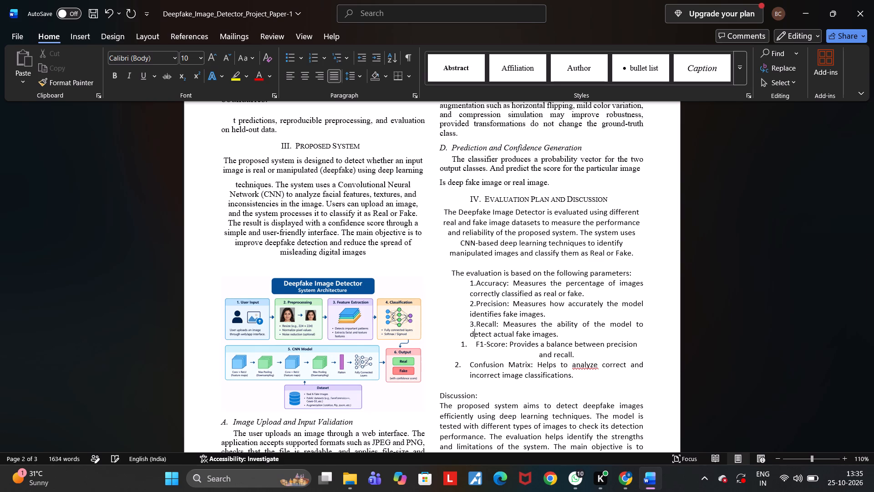
pyautogui.press('Down')
pyautogui.press('BackSpace')
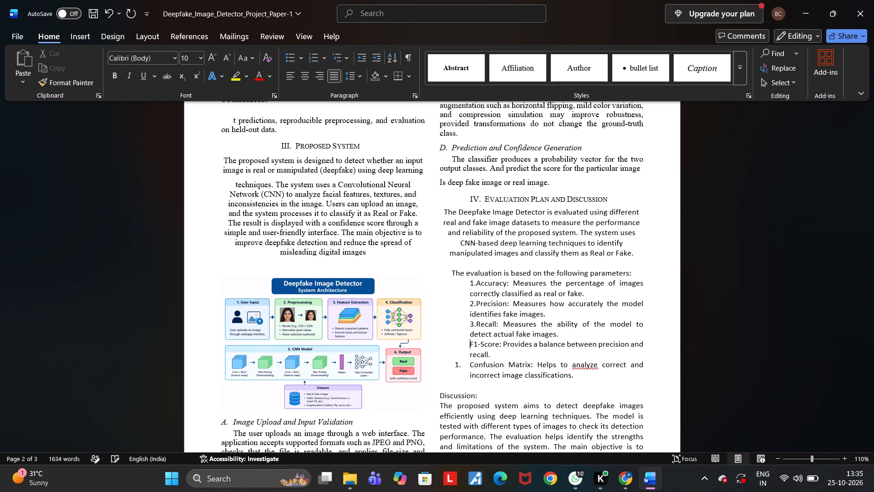
pyautogui.write('4.')
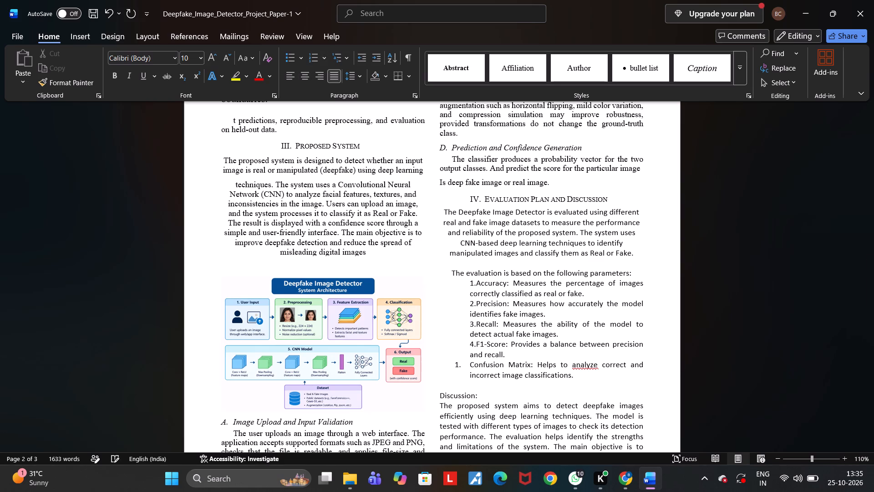
pyautogui.press('Down')
pyautogui.press('Down')
pyautogui.press('Left')
pyautogui.press('BackSpace')
pyautogui.write('5.')
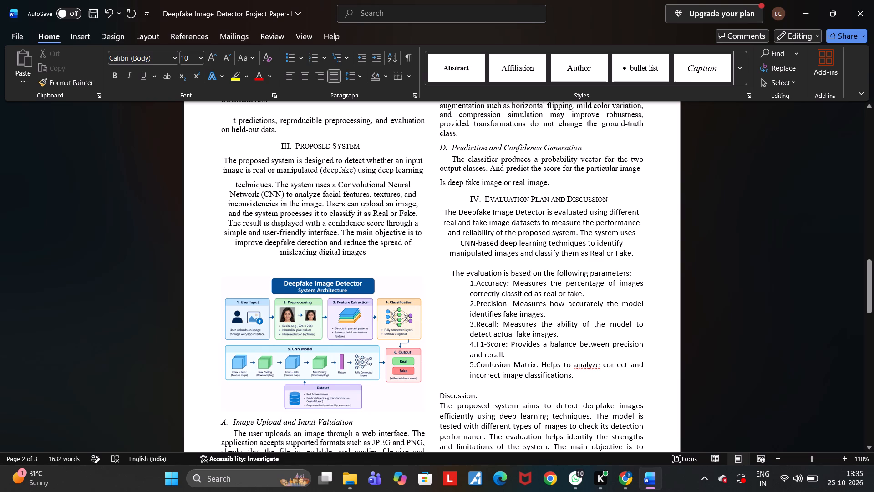
# Examine the paper from the renumbered evaluation list to the References, back to the Introduction, and down again to the Conclusion.
pyautogui.scroll(-2, 589, 287)
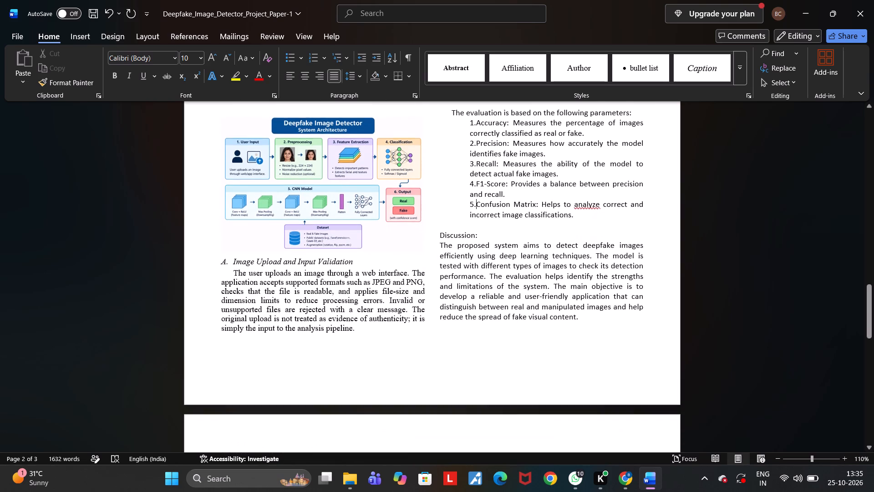
pyautogui.scroll(-6, 589, 287)
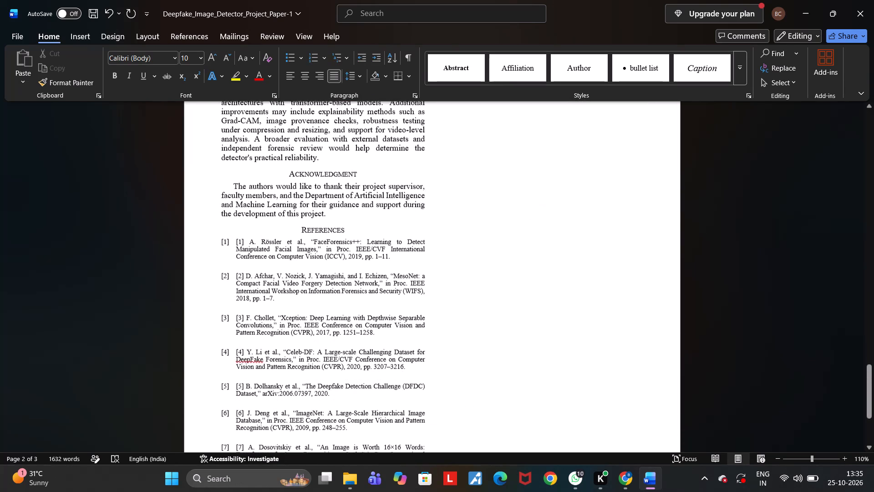
pyautogui.scroll(-1, 589, 287)
pyautogui.scroll(1, 589, 287)
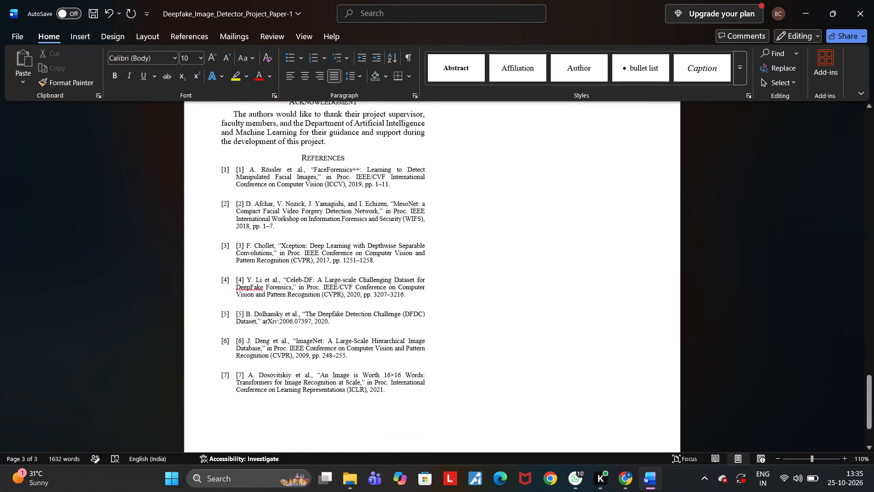
pyautogui.scroll(6, 589, 287)
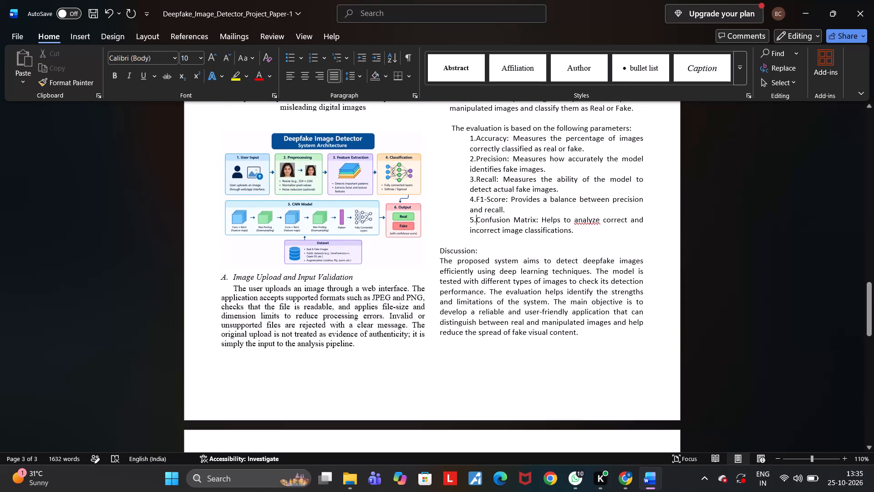
pyautogui.scroll(7, 589, 287)
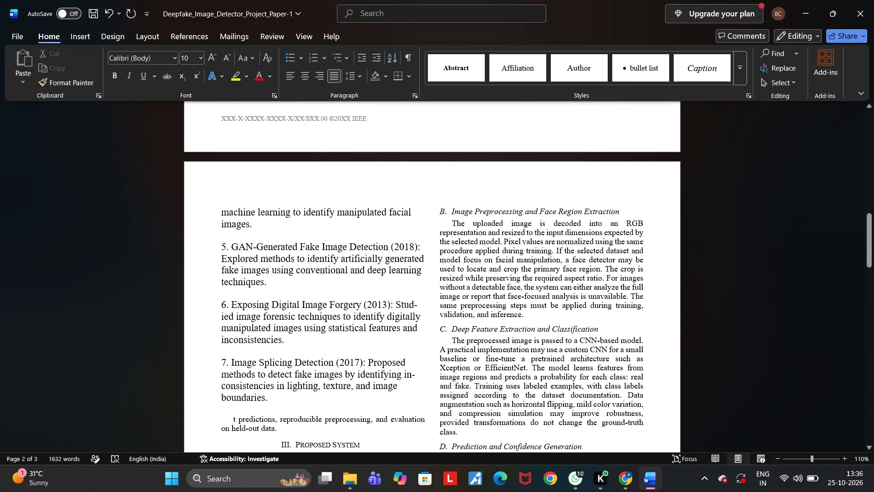
pyautogui.scroll(4, 589, 287)
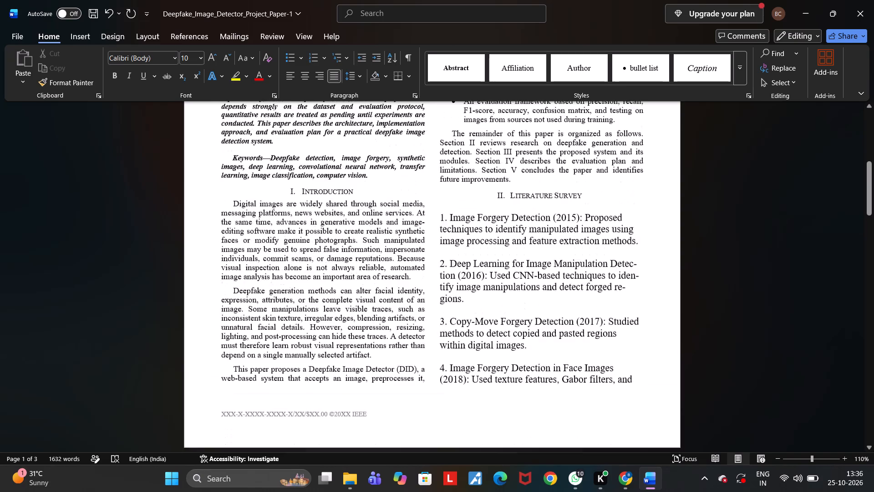
pyautogui.scroll(1, 589, 287)
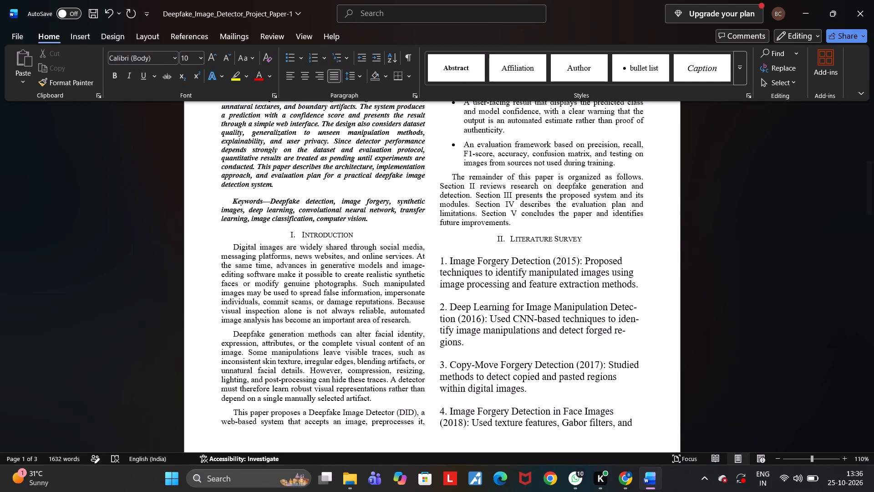
pyautogui.scroll(-7, 589, 287)
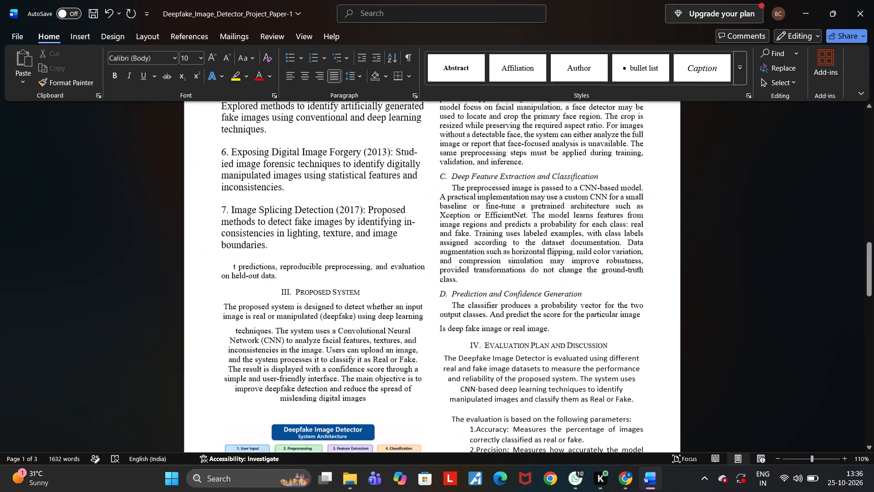
pyautogui.scroll(-2, 589, 287)
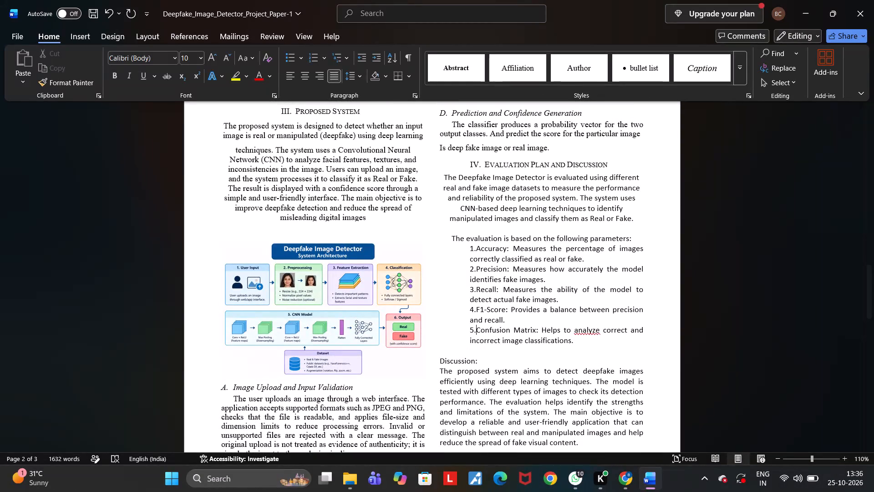
pyautogui.scroll(-4, 589, 287)
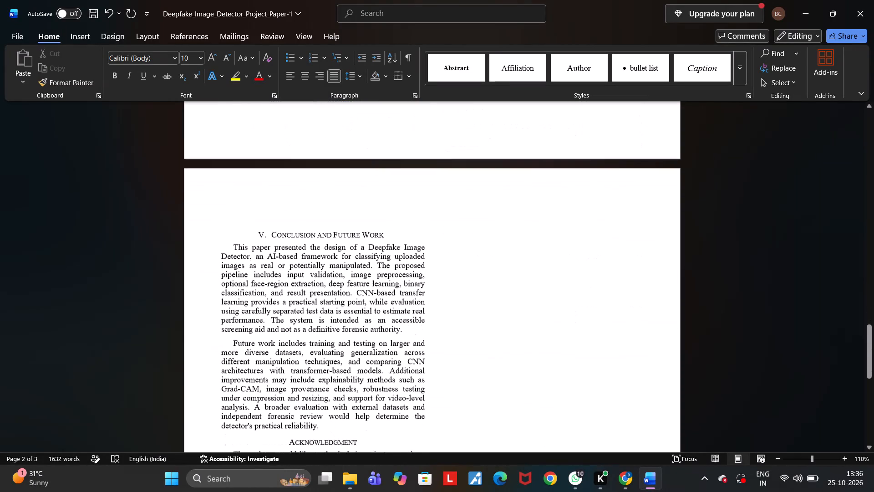
# Delete the duplicate typed "[1]" before the author name in the first reference, keeping its automatic list number.
pyautogui.scroll(-4, 589, 287)
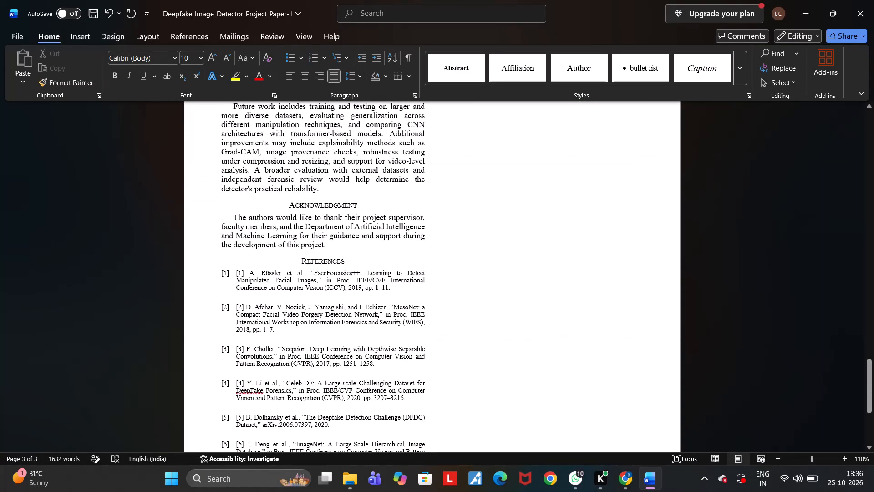
pyautogui.scroll(-2, 589, 287)
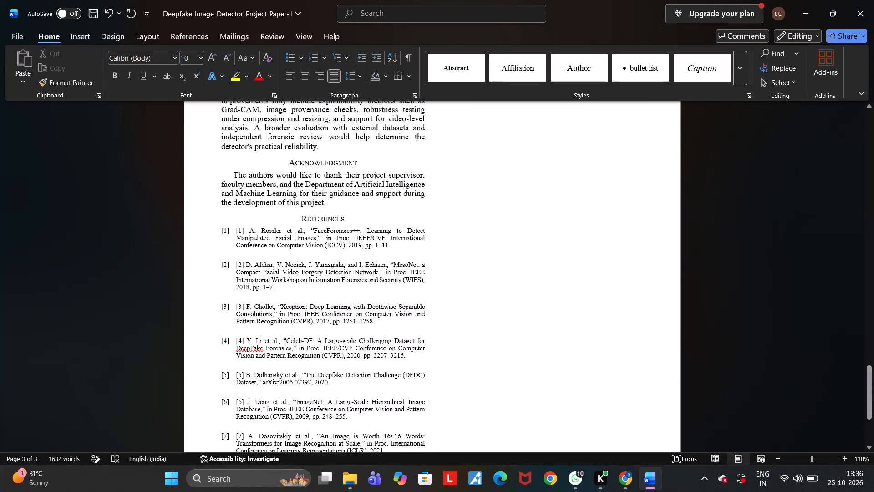
pyautogui.click(248, 229)
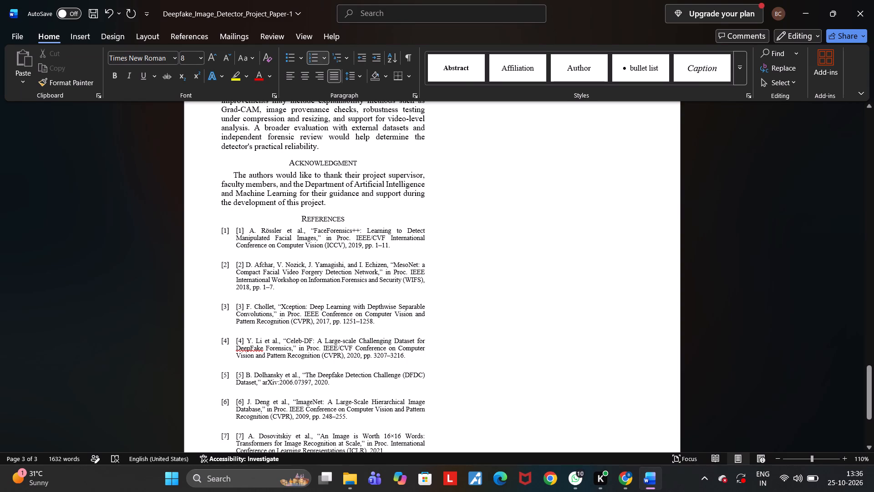
pyautogui.press('BackSpace')
pyautogui.press('BackSpace')
pyautogui.press('BackSpace')
pyautogui.press('BackSpace')
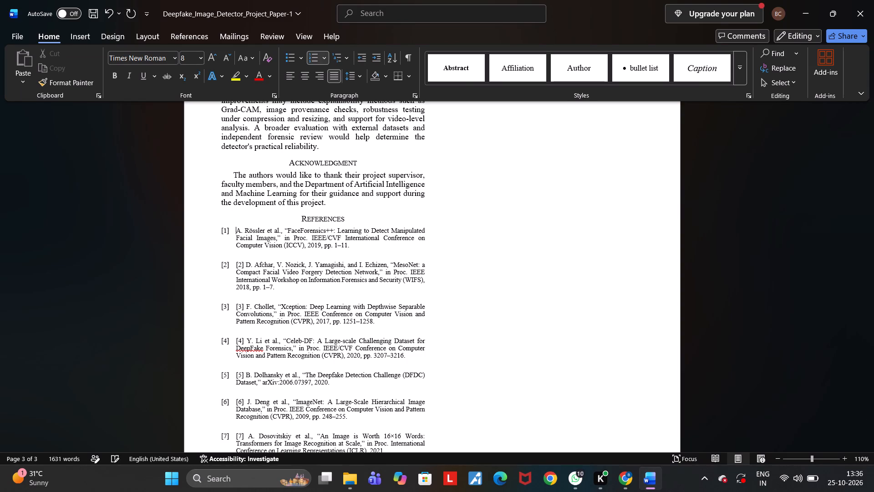
# Delete the duplicate typed "[2]" before the author names in the second reference, keeping its automatic list number.
pyautogui.click(245, 264)
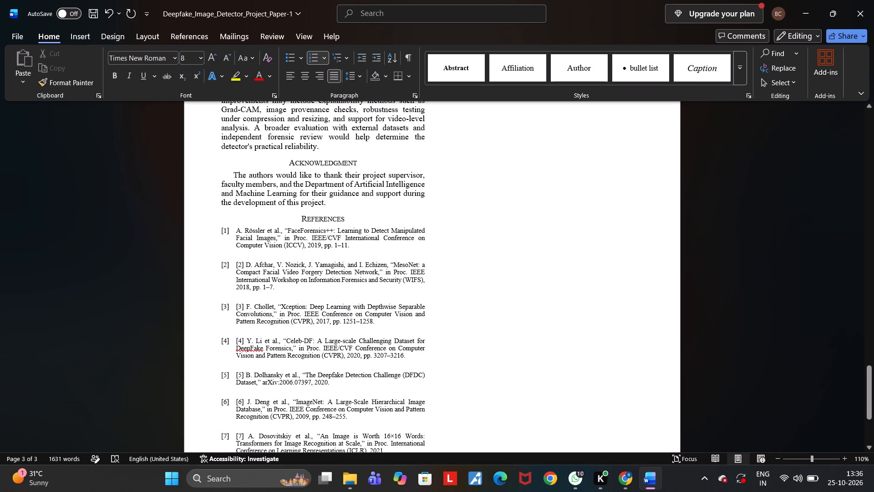
pyautogui.press('BackSpace')
pyautogui.press('BackSpace')
pyautogui.press('BackSpace')
pyautogui.press('BackSpace')
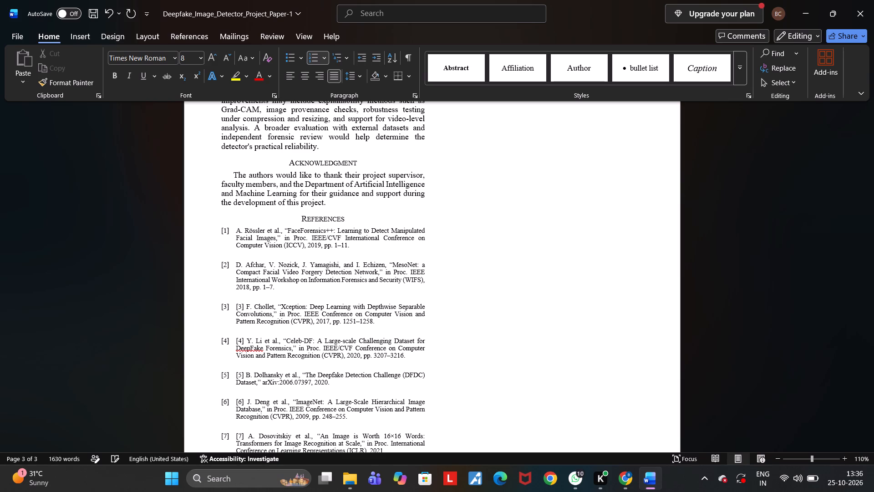
# Delete the duplicate typed "[3]" and "[4]" before the author names in the third and fourth references, keeping their automatic list numbers.
pyautogui.click(245, 308)
pyautogui.press('BackSpace')
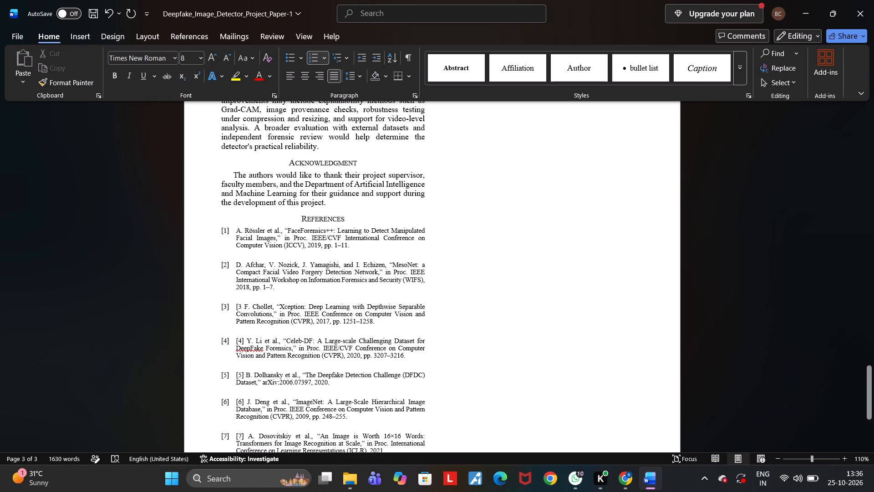
pyautogui.press('BackSpace')
pyautogui.press('BackSpace')
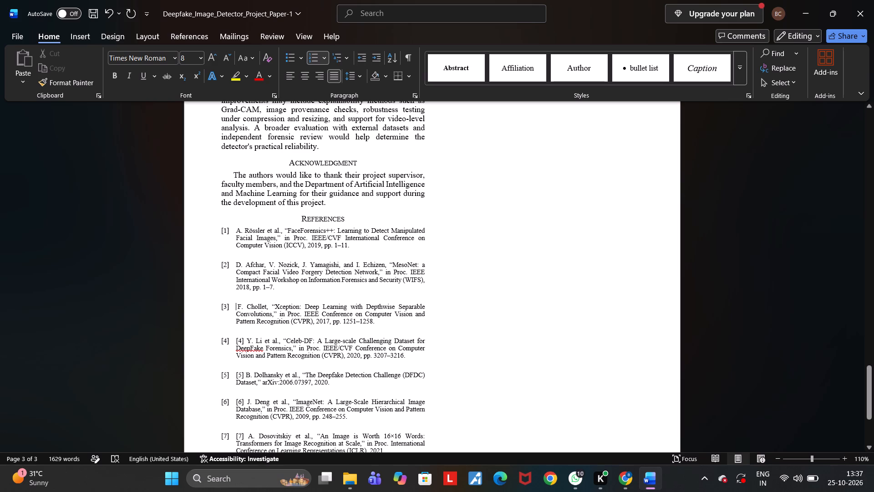
pyautogui.click(244, 340)
pyautogui.press('BackSpace')
pyautogui.press('BackSpace')
pyautogui.press('BackSpace')
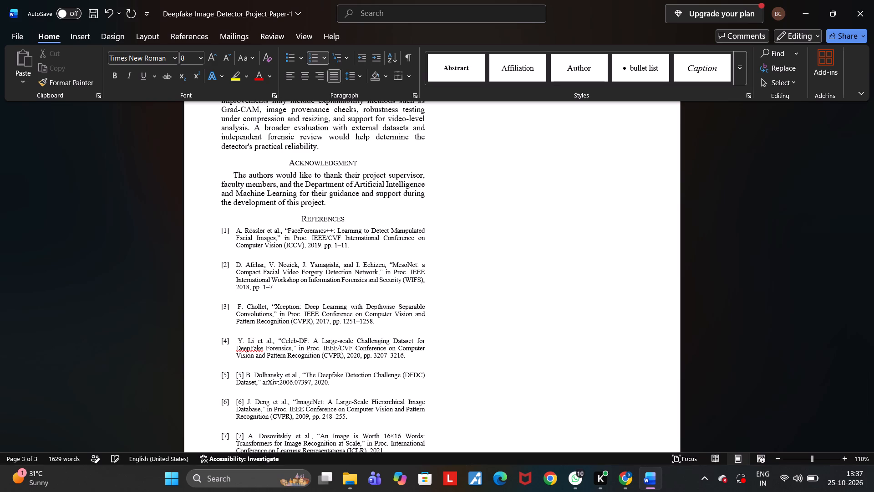
# Delete the duplicate typed "[5]" and "[6]" before the author names in the fifth and sixth references, keeping their automatic list numbers.
pyautogui.click(244, 375)
pyautogui.press('BackSpace')
pyautogui.press('BackSpace')
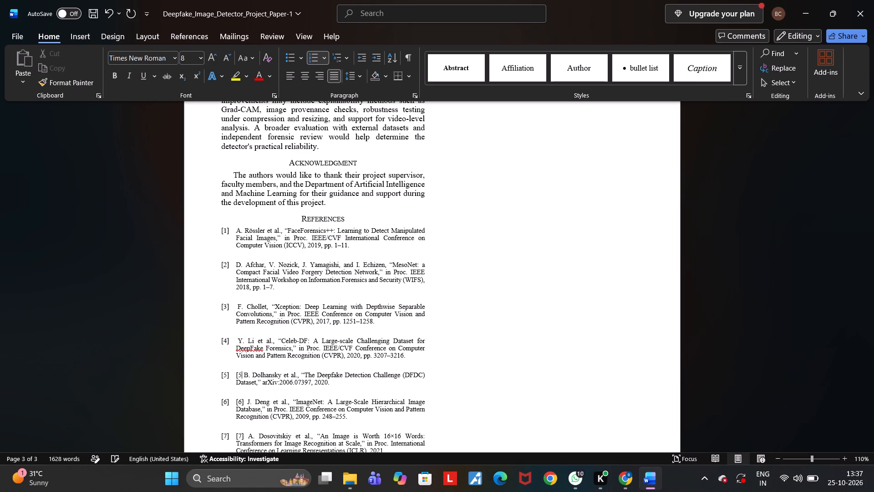
pyautogui.press('BackSpace')
pyautogui.click(244, 402)
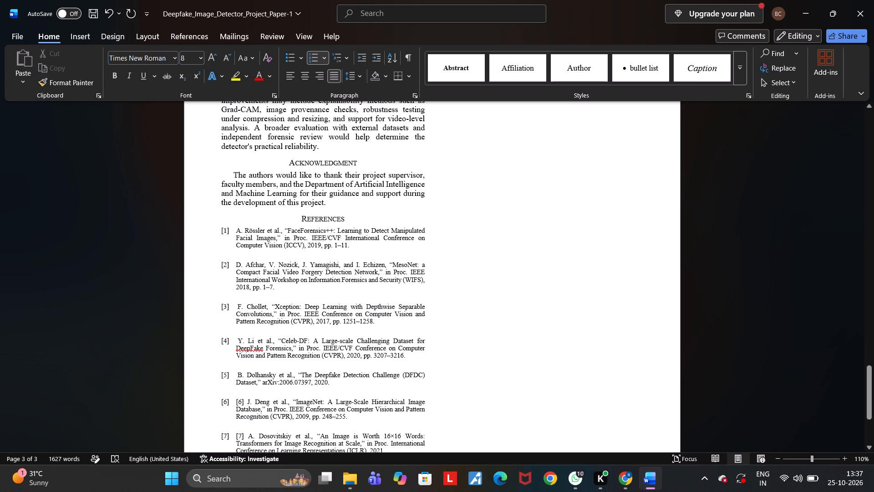
pyautogui.press('BackSpace')
pyautogui.press('BackSpace')
pyautogui.press('BackSpace')
# Delete the duplicate typed "[7]" before the author name in the last reference, keeping its automatic list number.
pyautogui.scroll(-1, 244, 402)
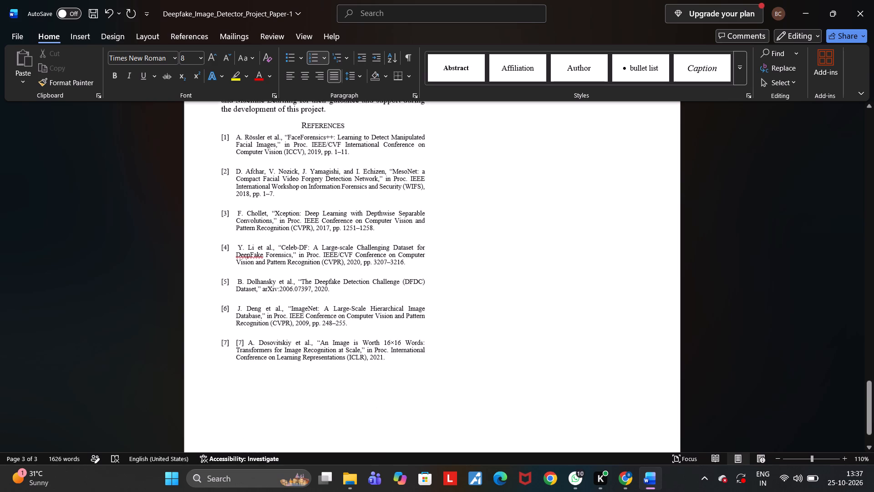
pyautogui.scroll(-1, 244, 402)
pyautogui.click(244, 333)
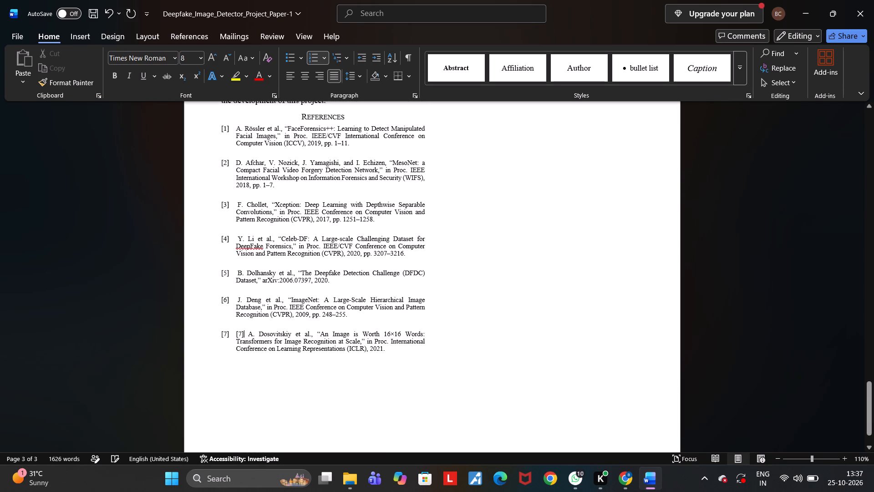
pyautogui.press('BackSpace')
pyautogui.press('BackSpace')
pyautogui.press('BackSpace')
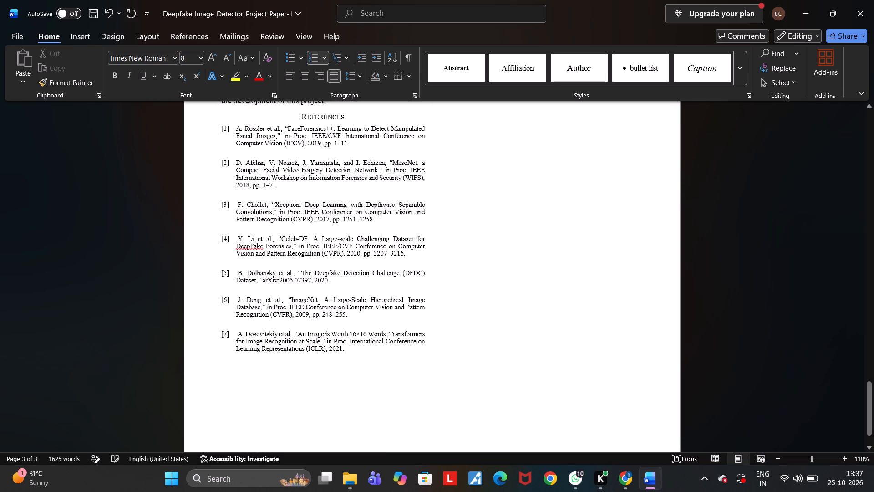
# Save the paper under its current name and minimize its window to get back to the Downloads folder.
pyautogui.click(21, 41)
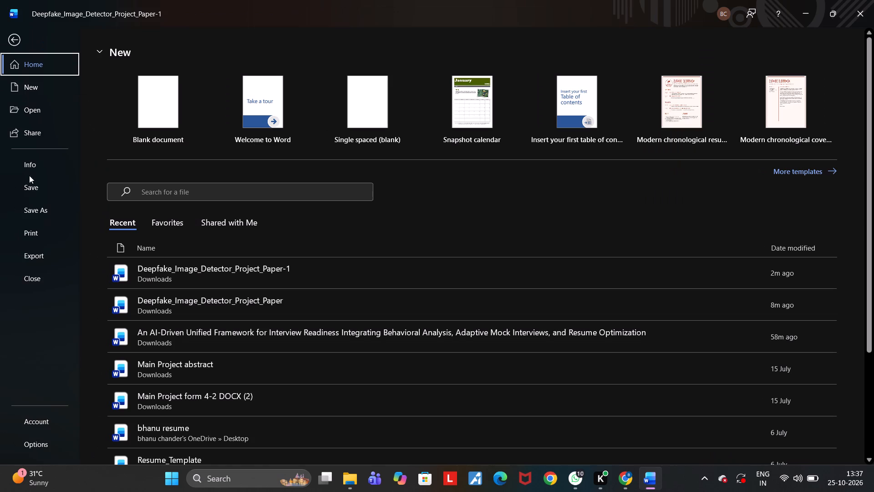
pyautogui.click(31, 189)
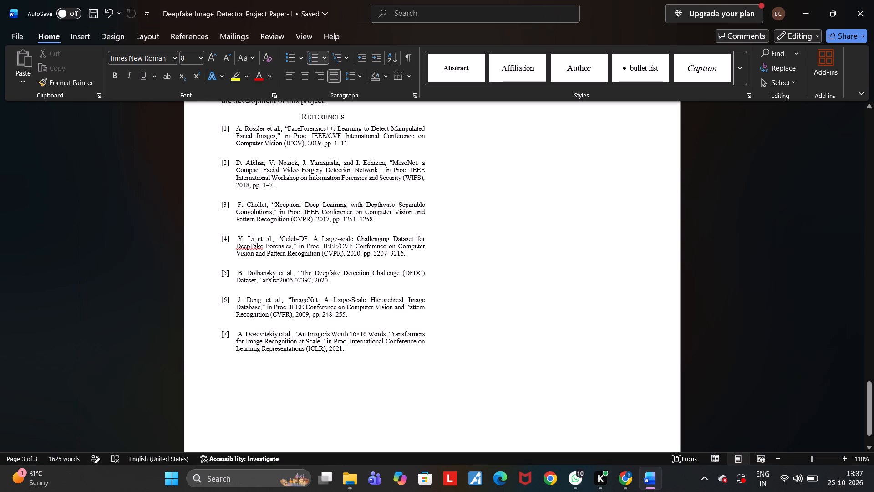
pyautogui.click(808, 4)
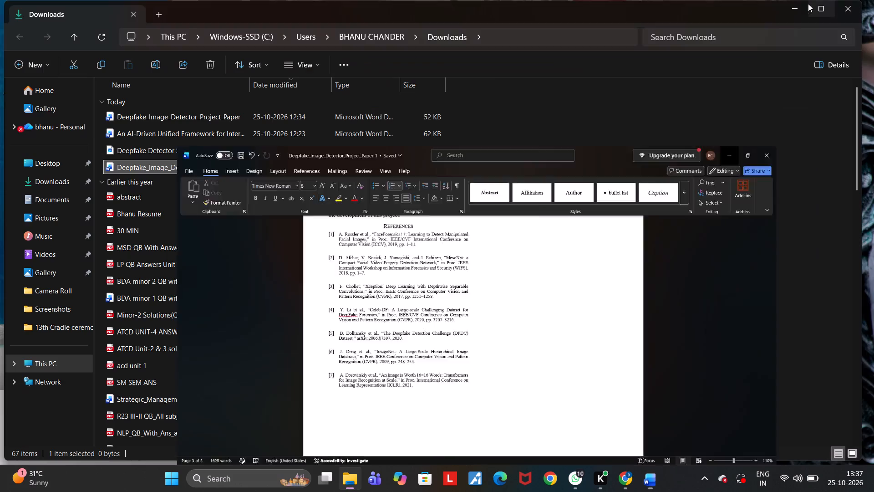